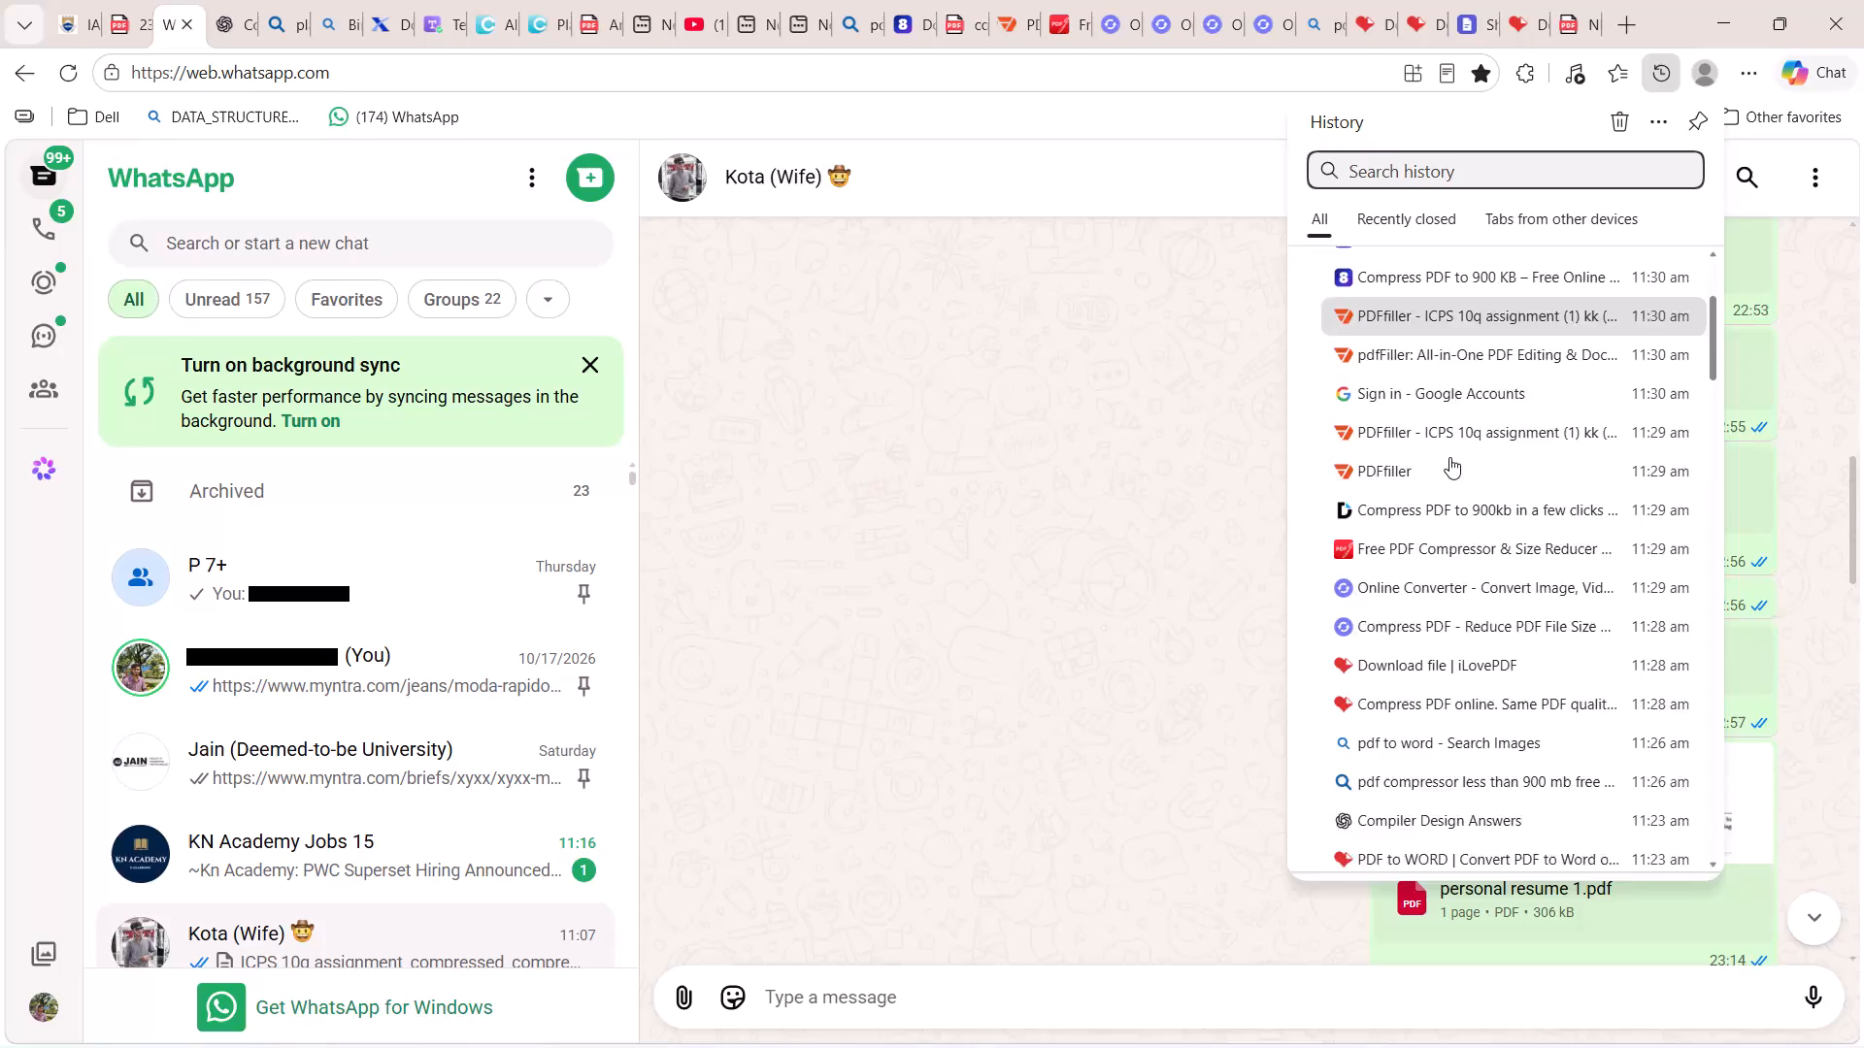
# Look through the browsing history entries from today and from yesterday, October 27, 2026.
pyautogui.scroll(-5, 1449, 457)
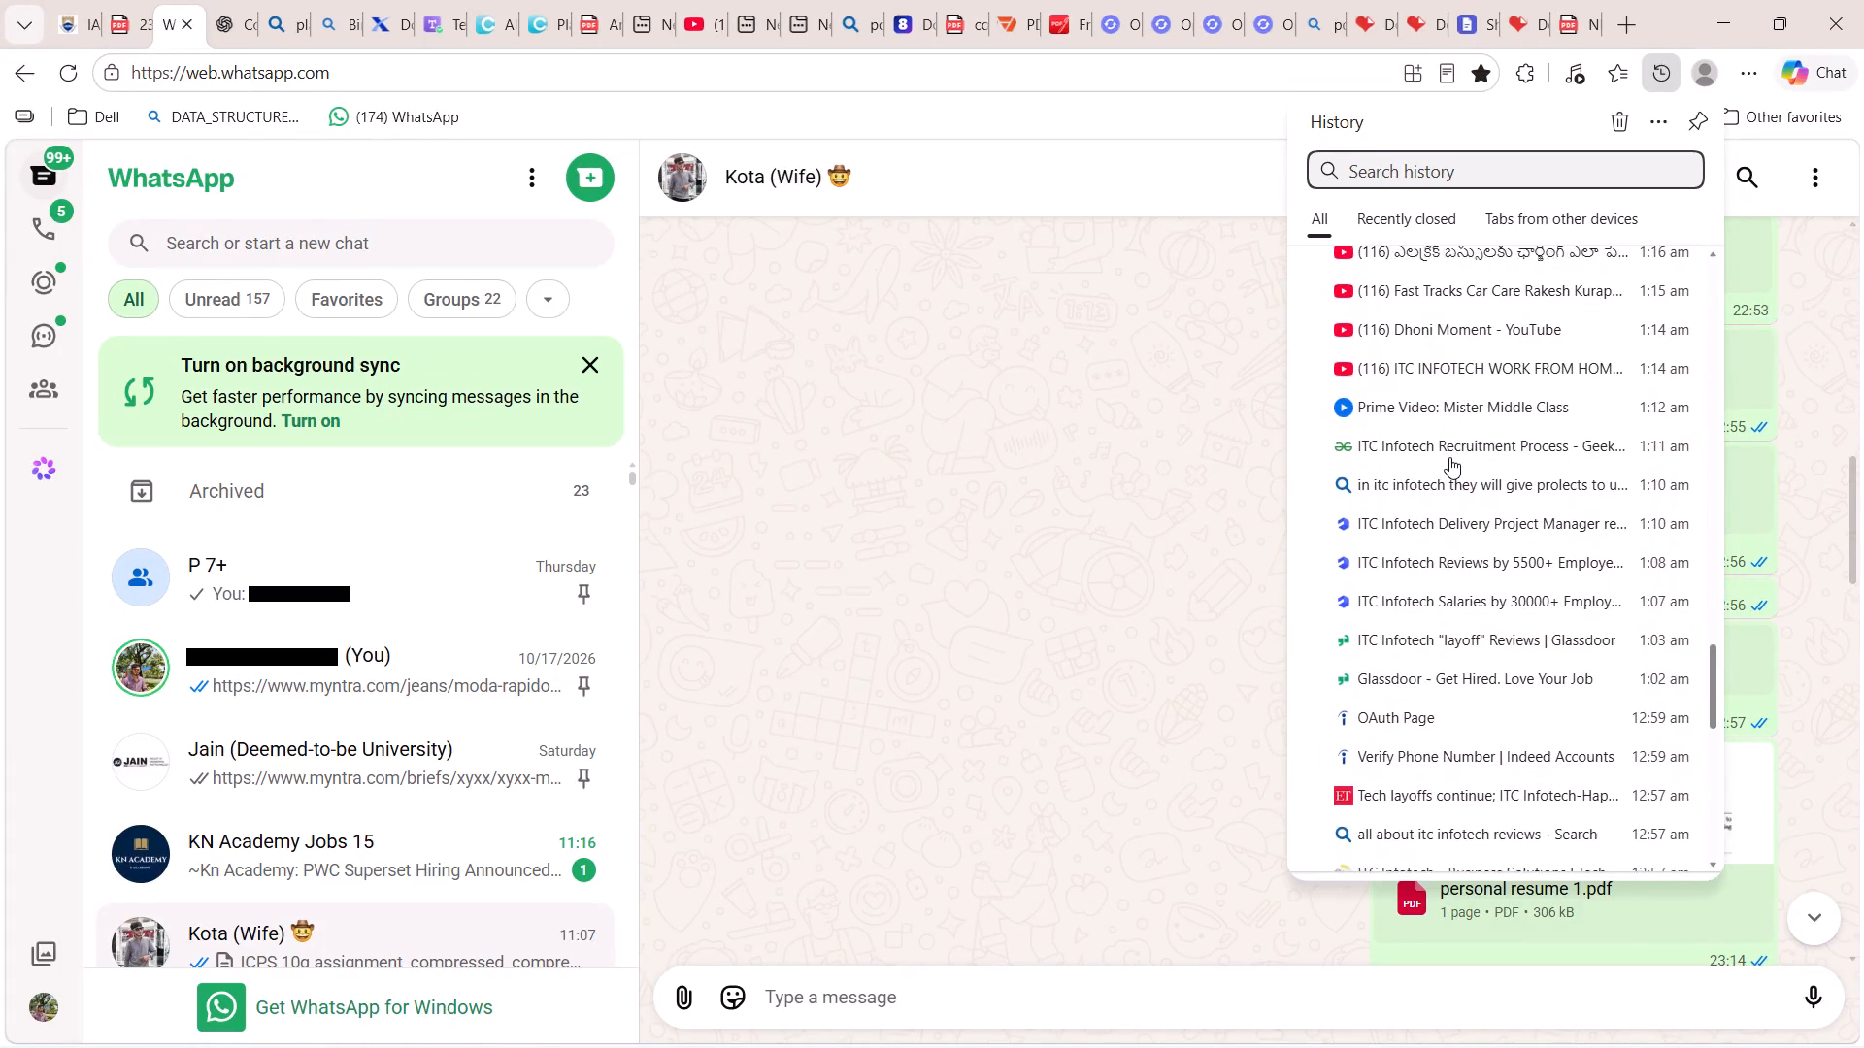
pyautogui.scroll(-2, 1469, 578)
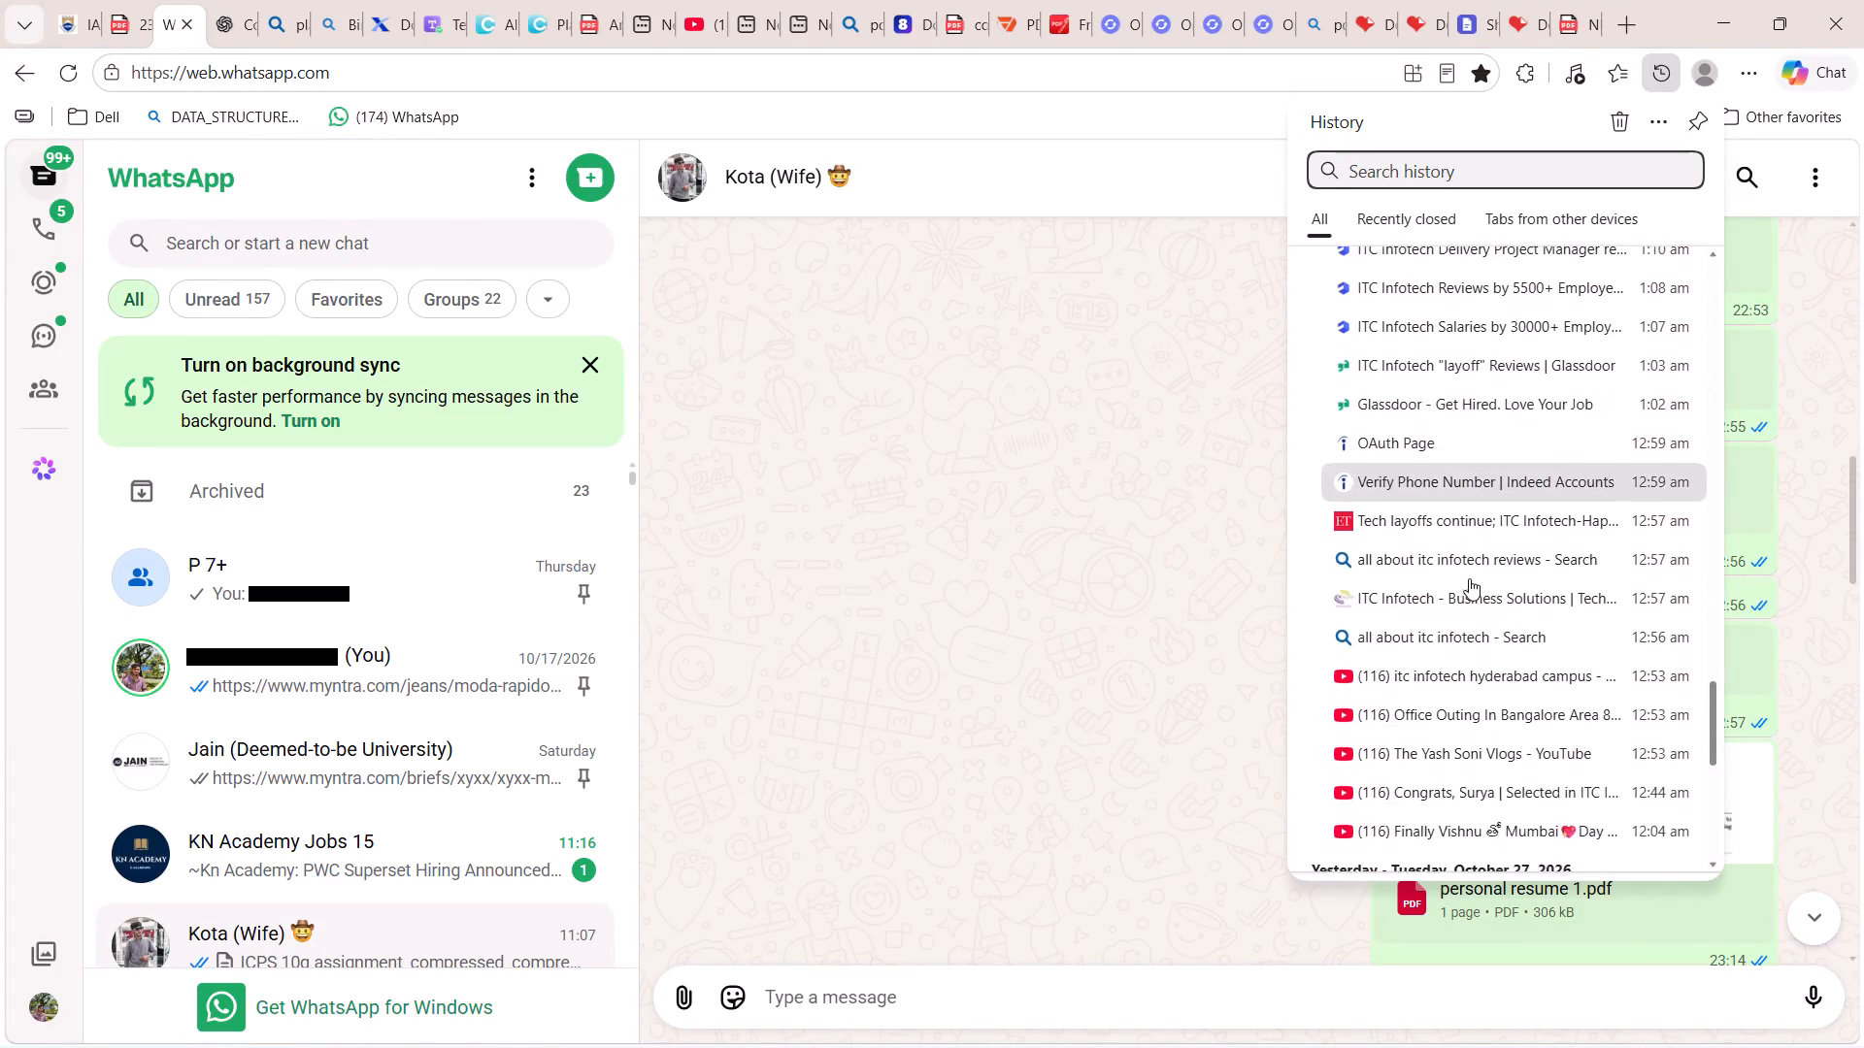
pyautogui.scroll(-1, 1469, 578)
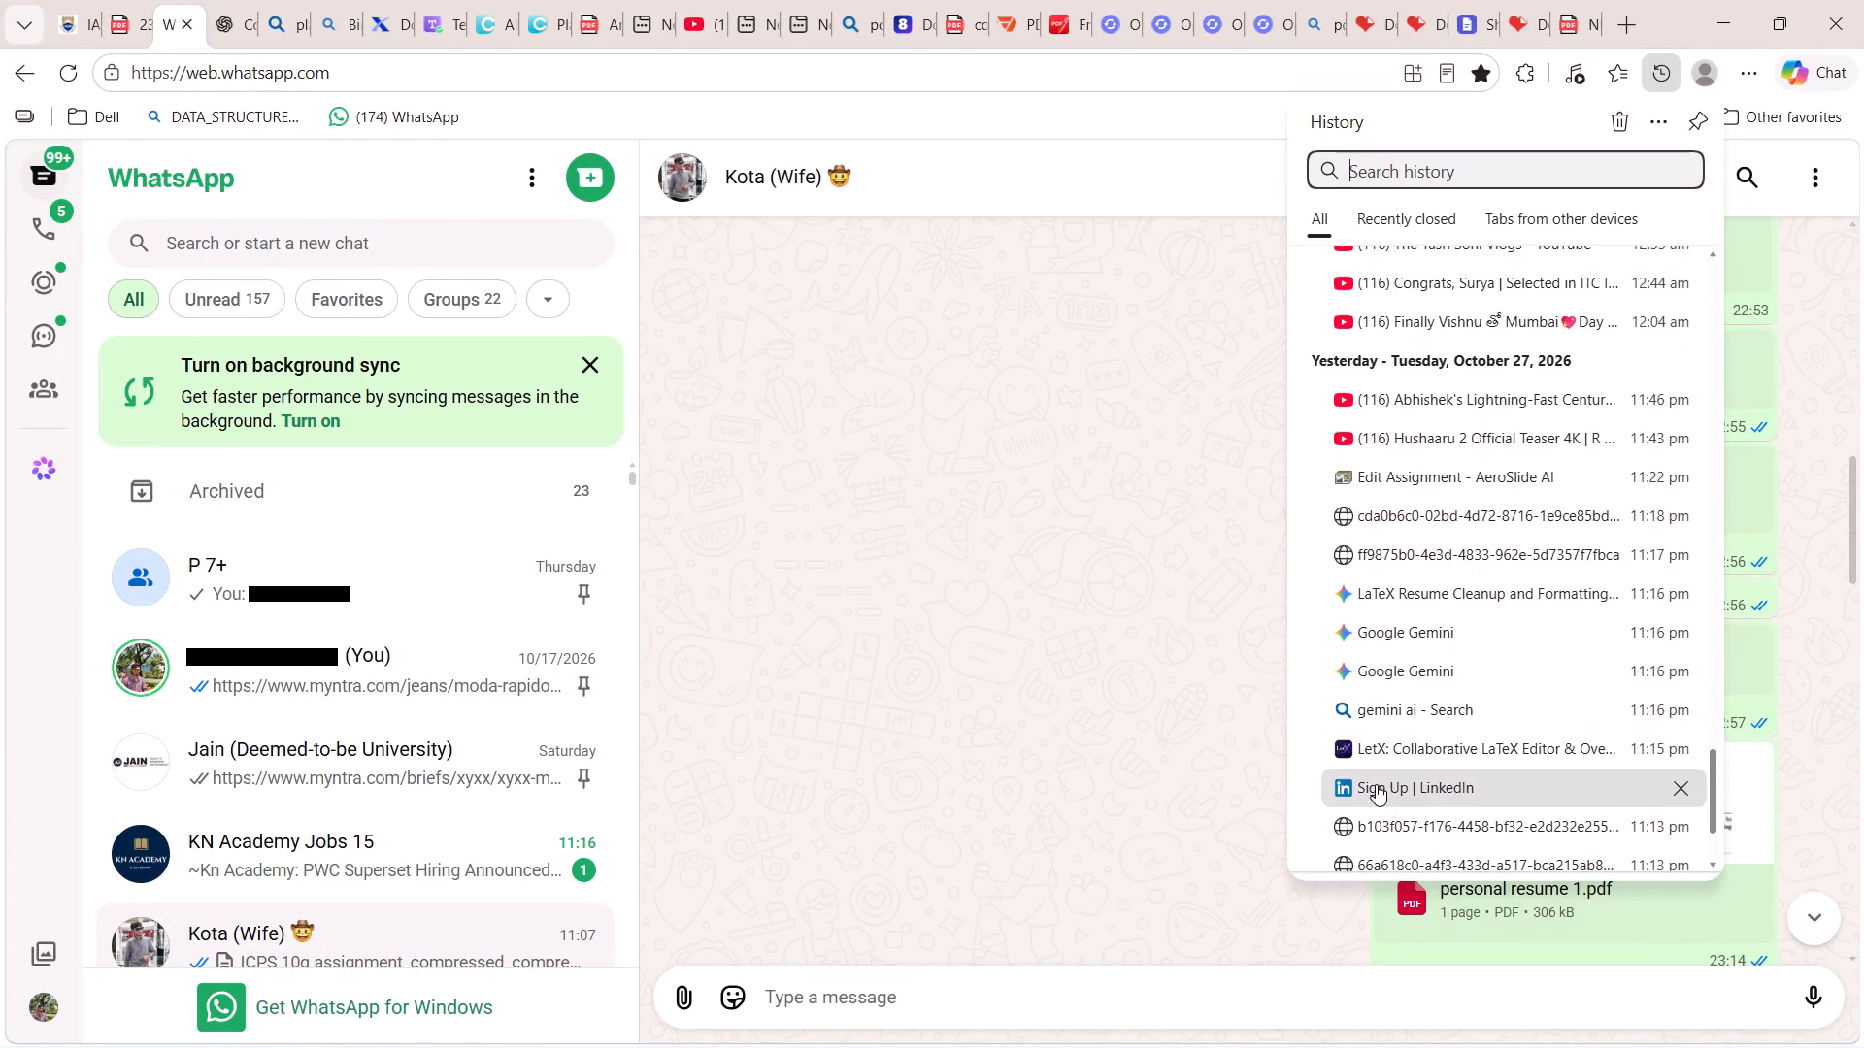
pyautogui.scroll(-3, 1376, 784)
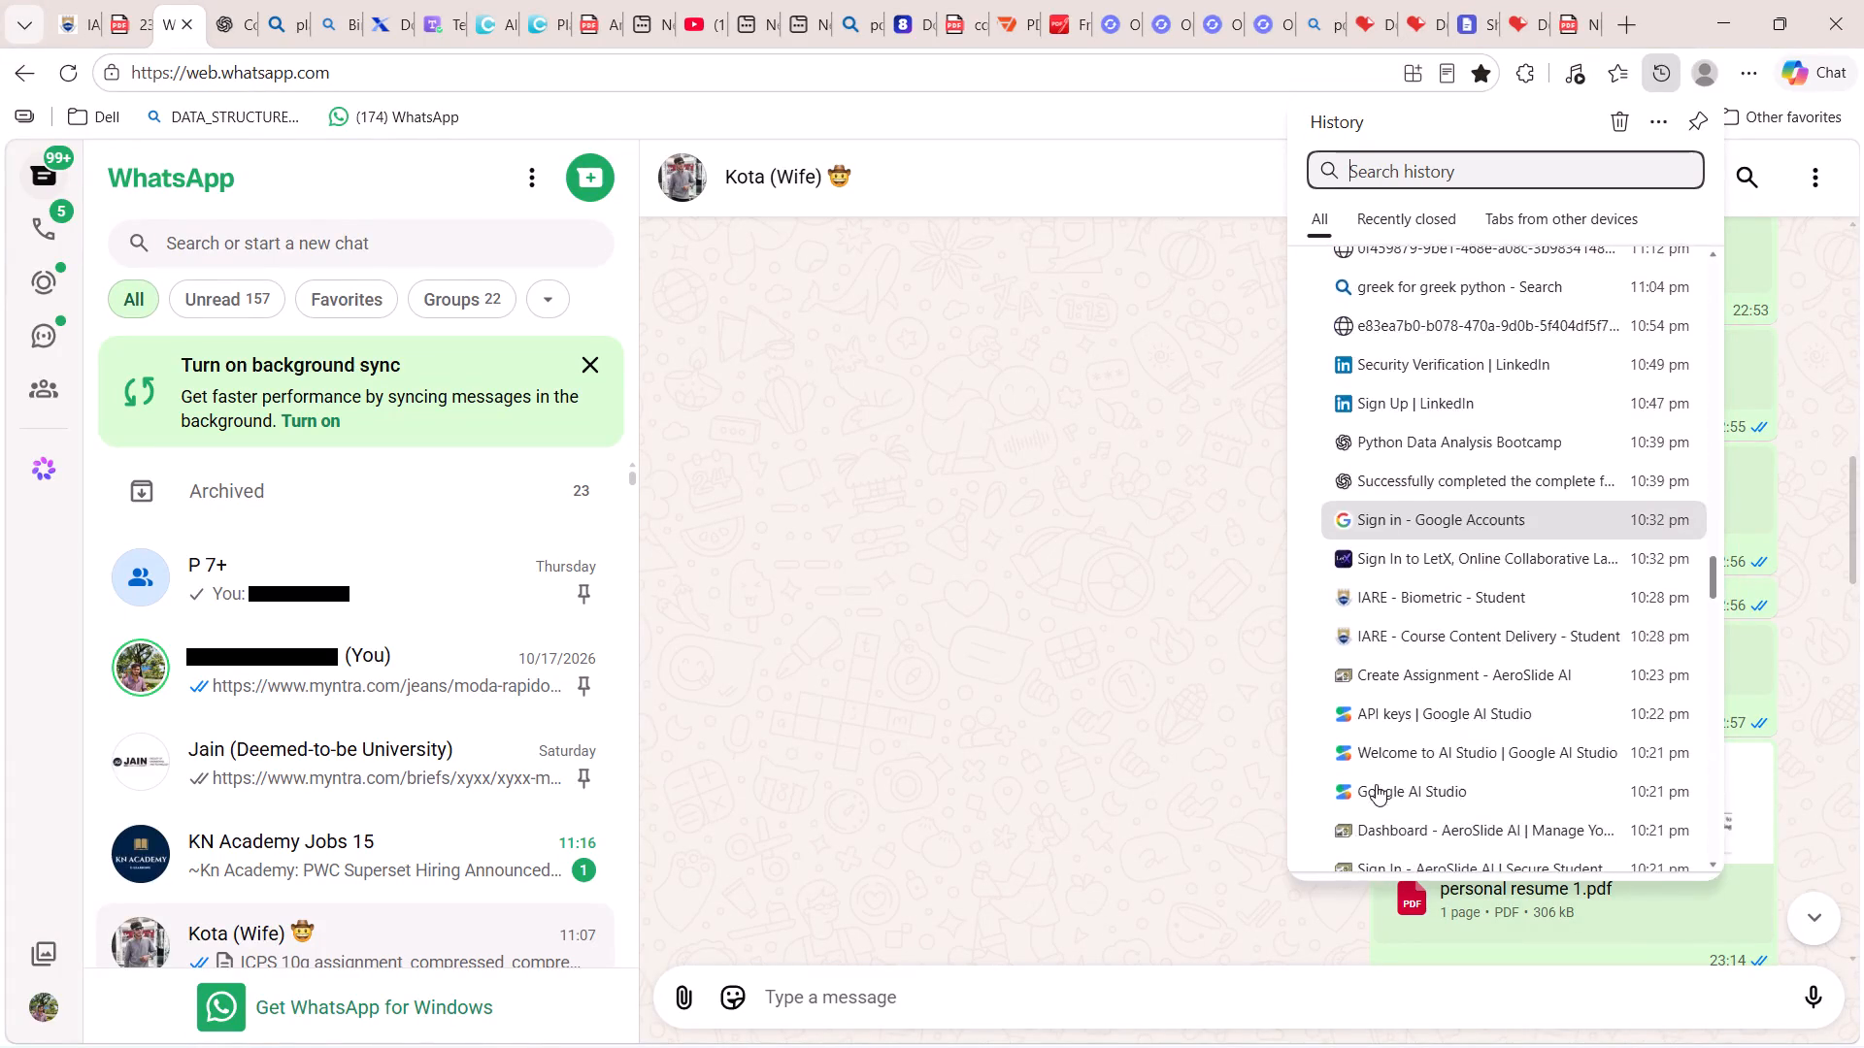
pyautogui.scroll(-2, 1376, 784)
pyautogui.hscroll(1, 1376, 784)
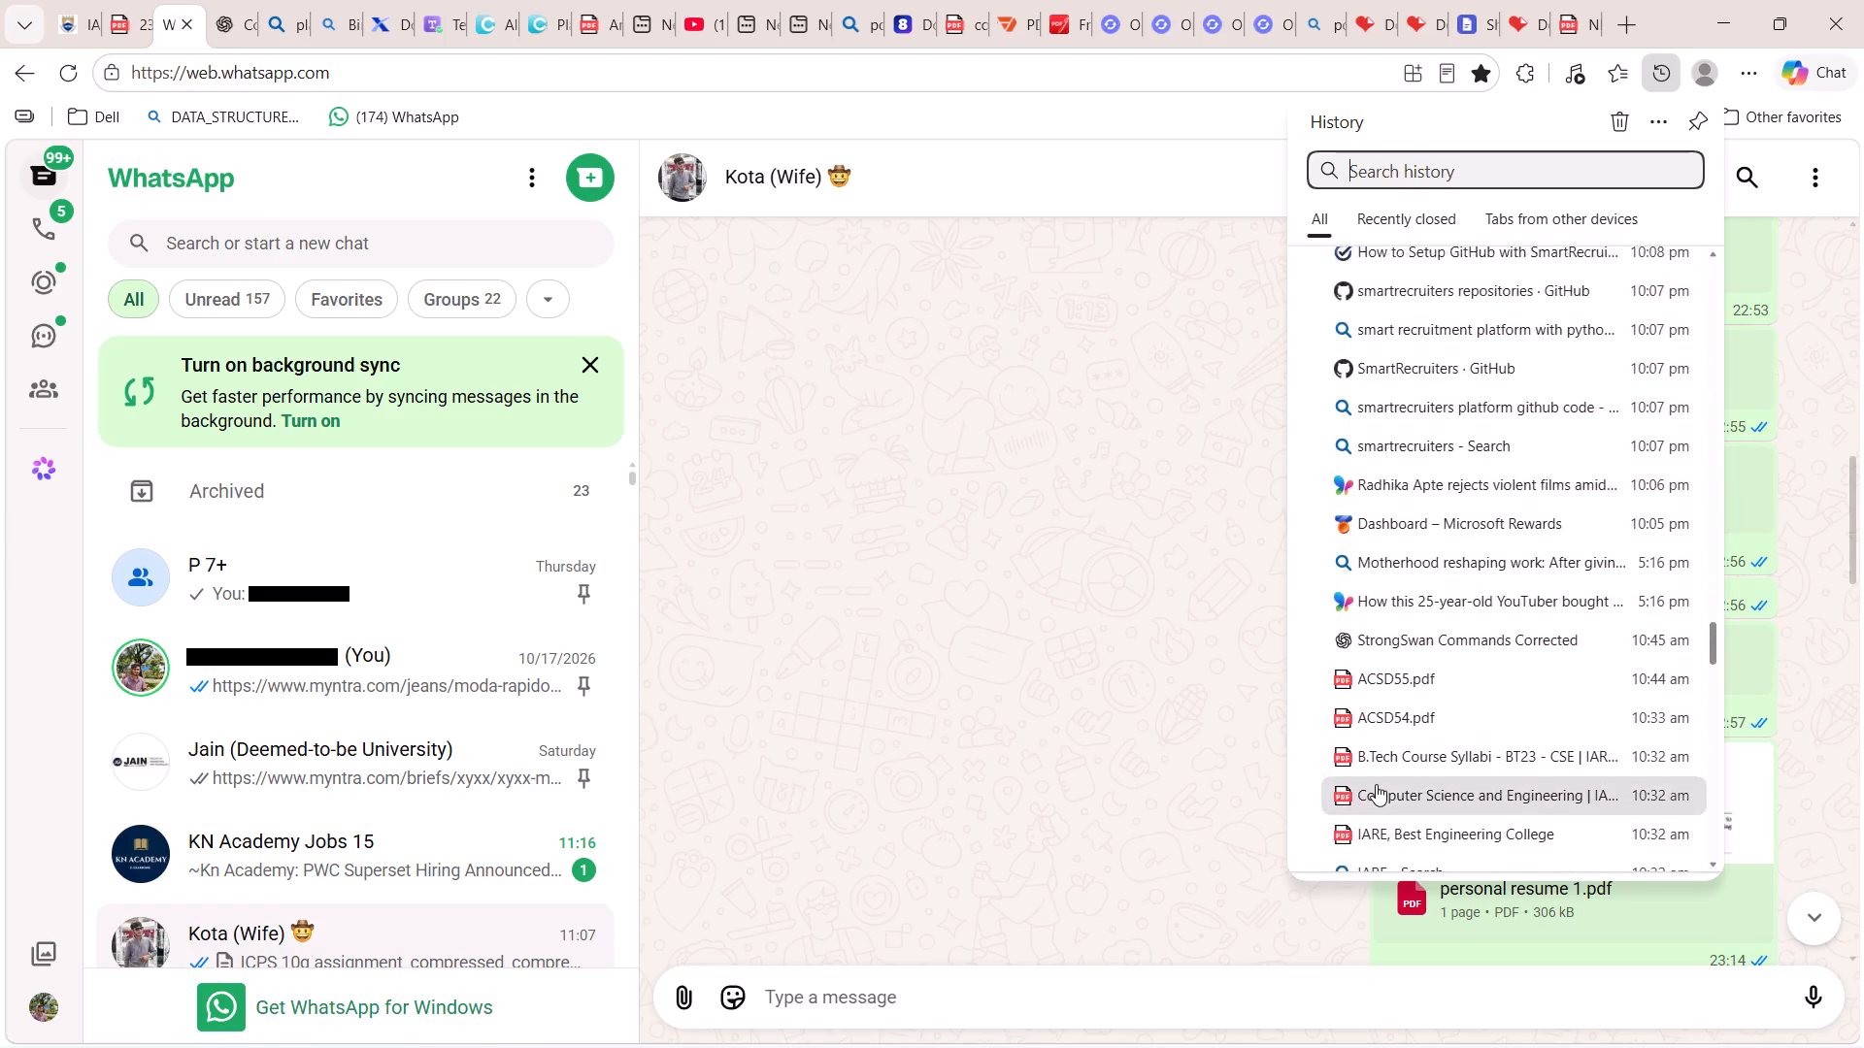
pyautogui.hscroll(1, 1376, 784)
pyautogui.scroll(-1, 1376, 784)
pyautogui.scroll(5, 1376, 784)
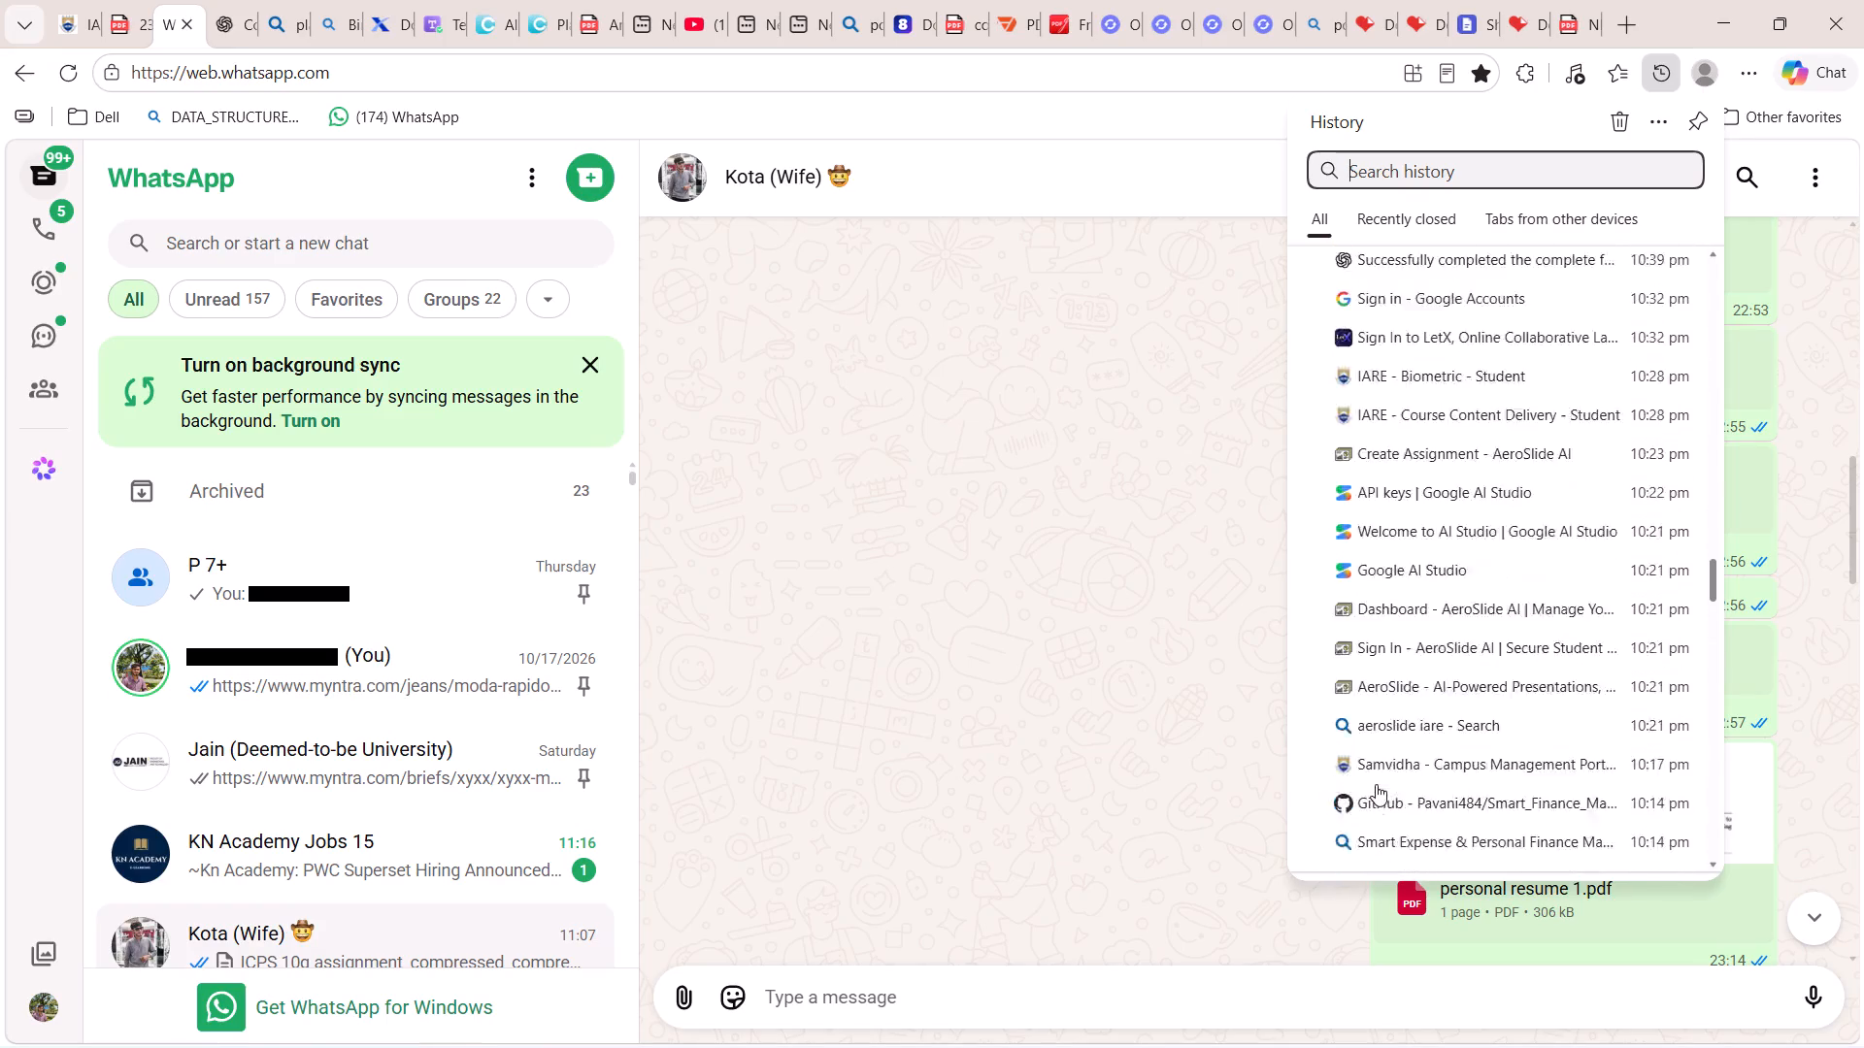
pyautogui.scroll(3, 1376, 784)
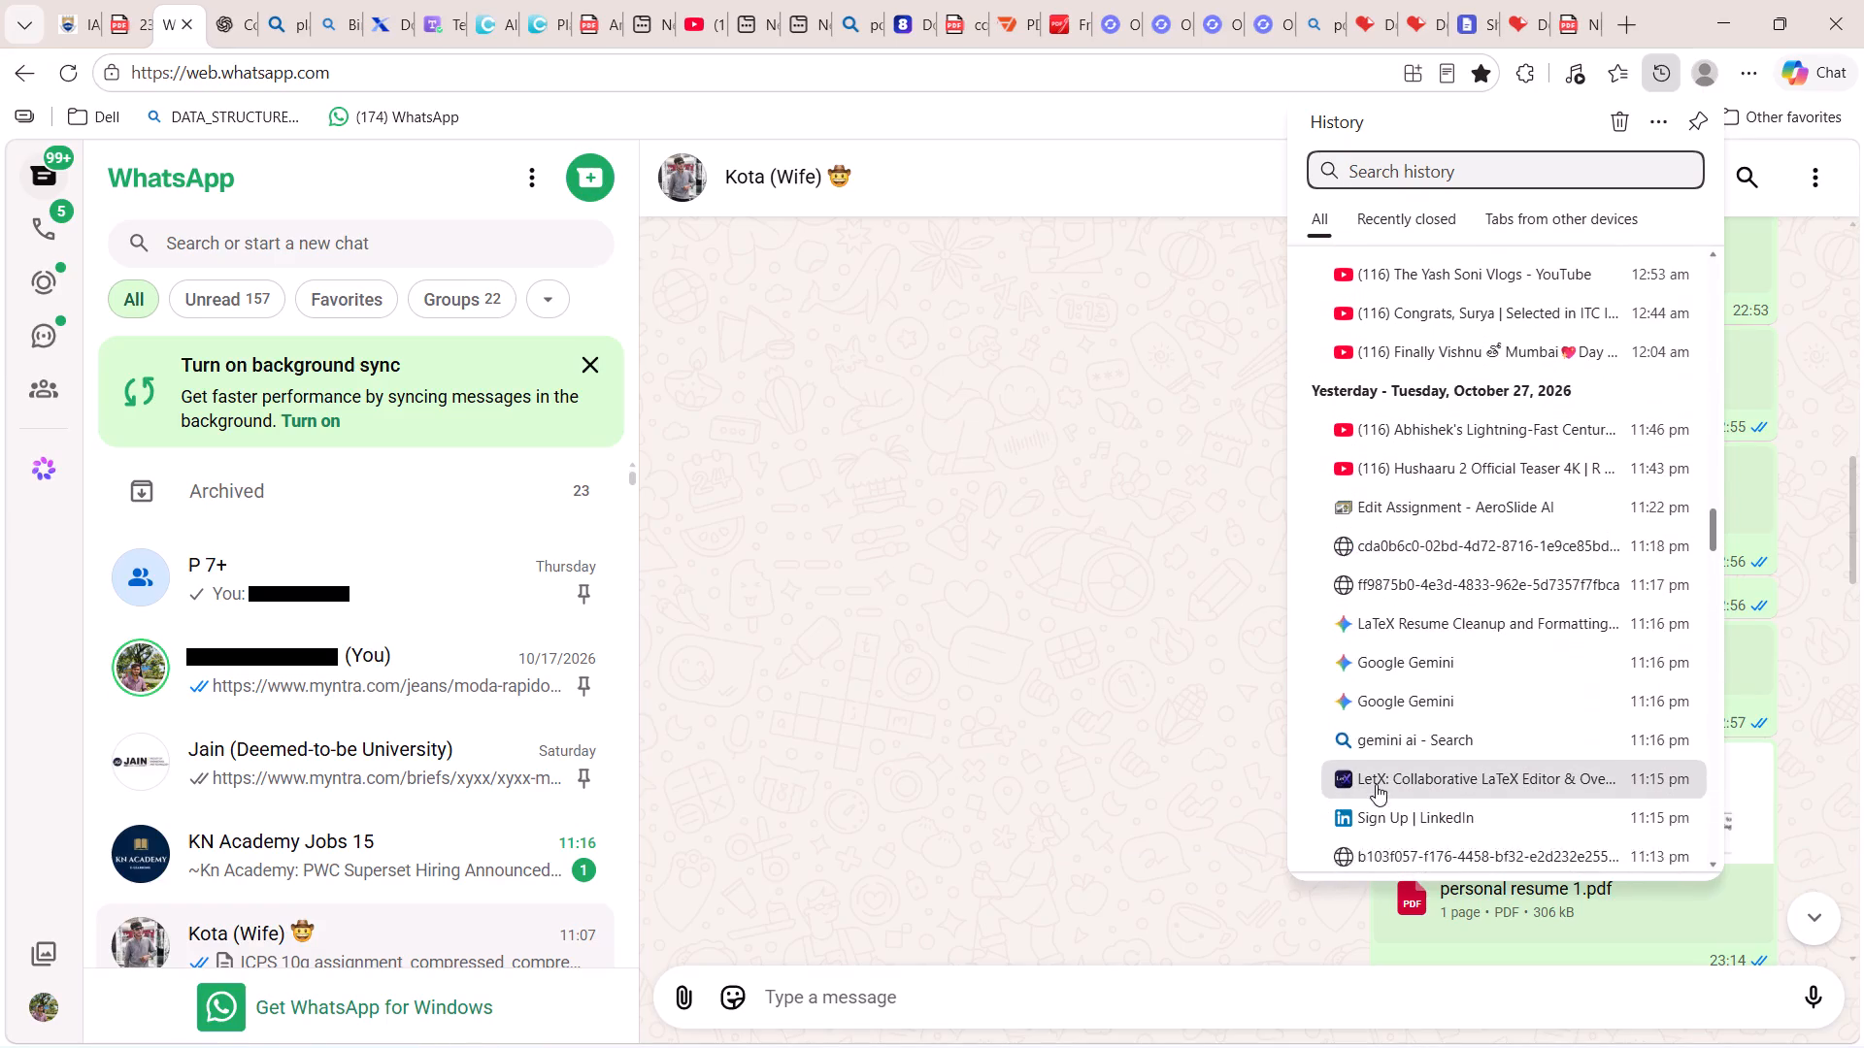
pyautogui.scroll(1, 1376, 784)
pyautogui.scroll(1, 1366, 588)
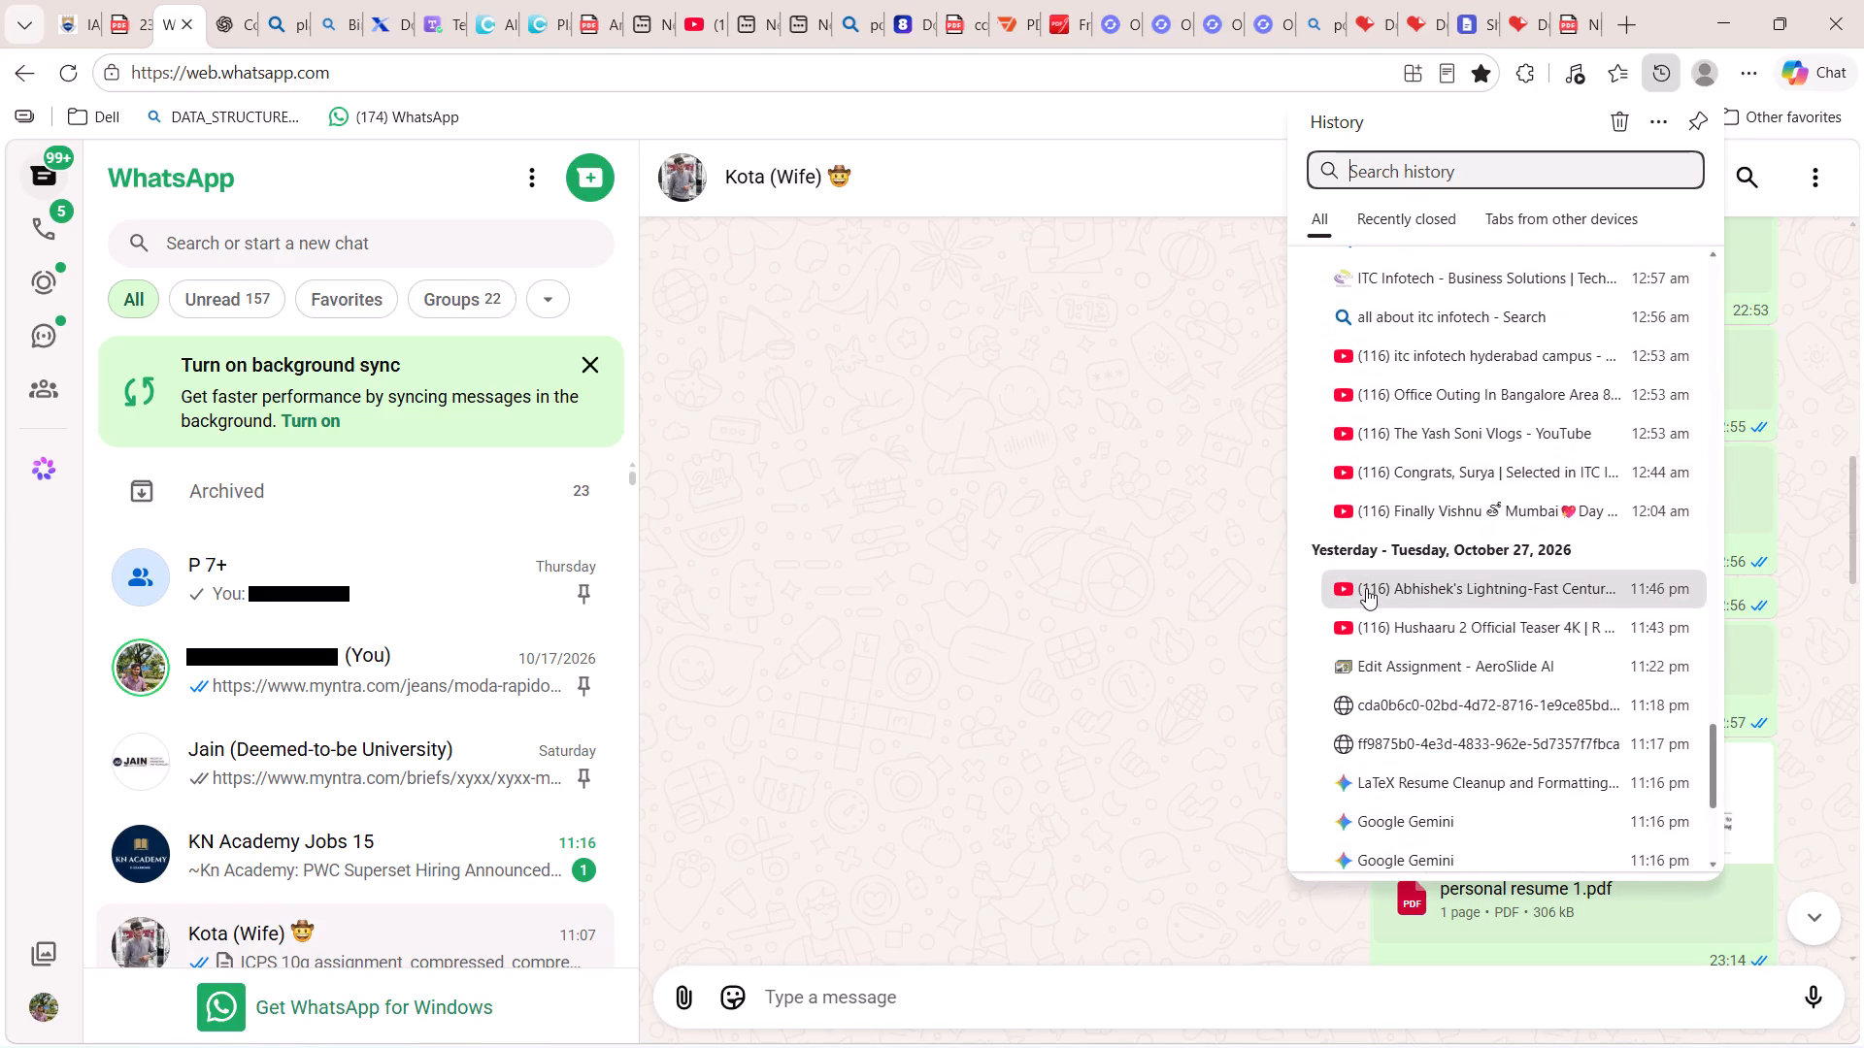
# Open the "Abhishek's Lightning-Fast Century" YouTube video from yesterday's browsing history.
pyautogui.click(1366, 588)
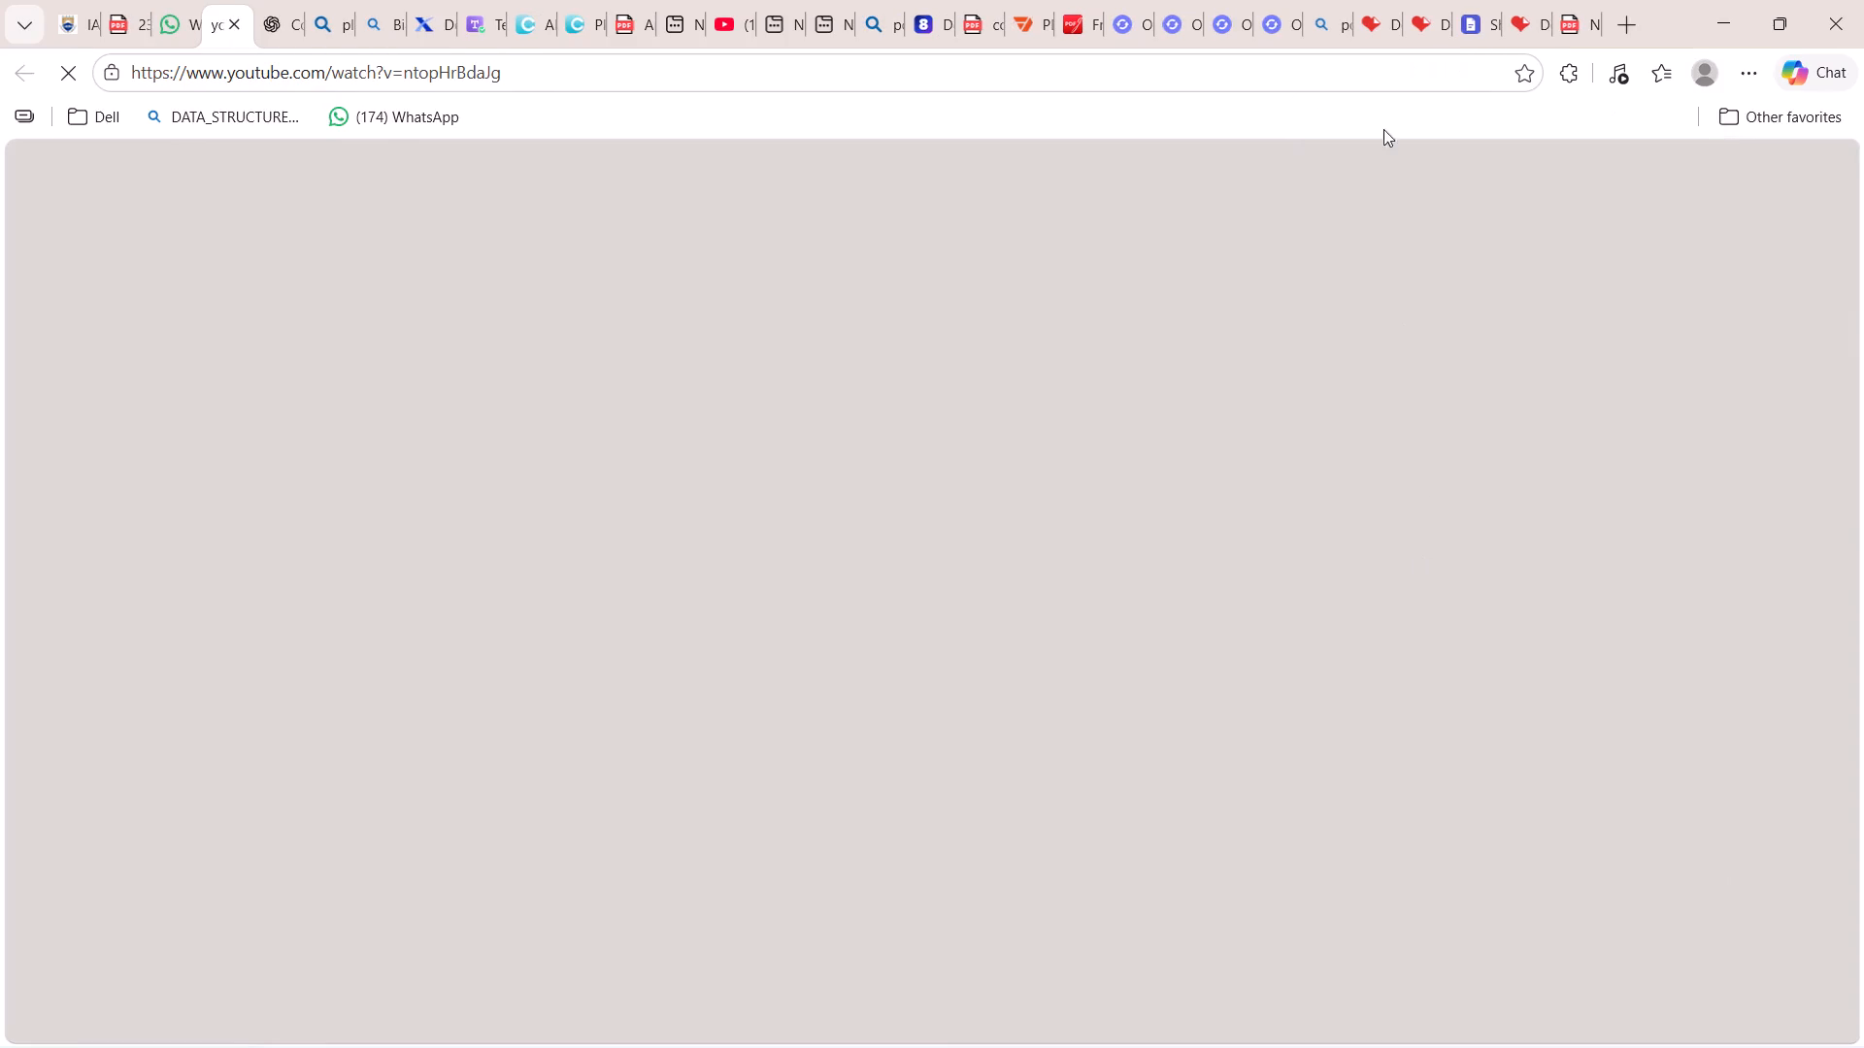
pyautogui.click(714, 570)
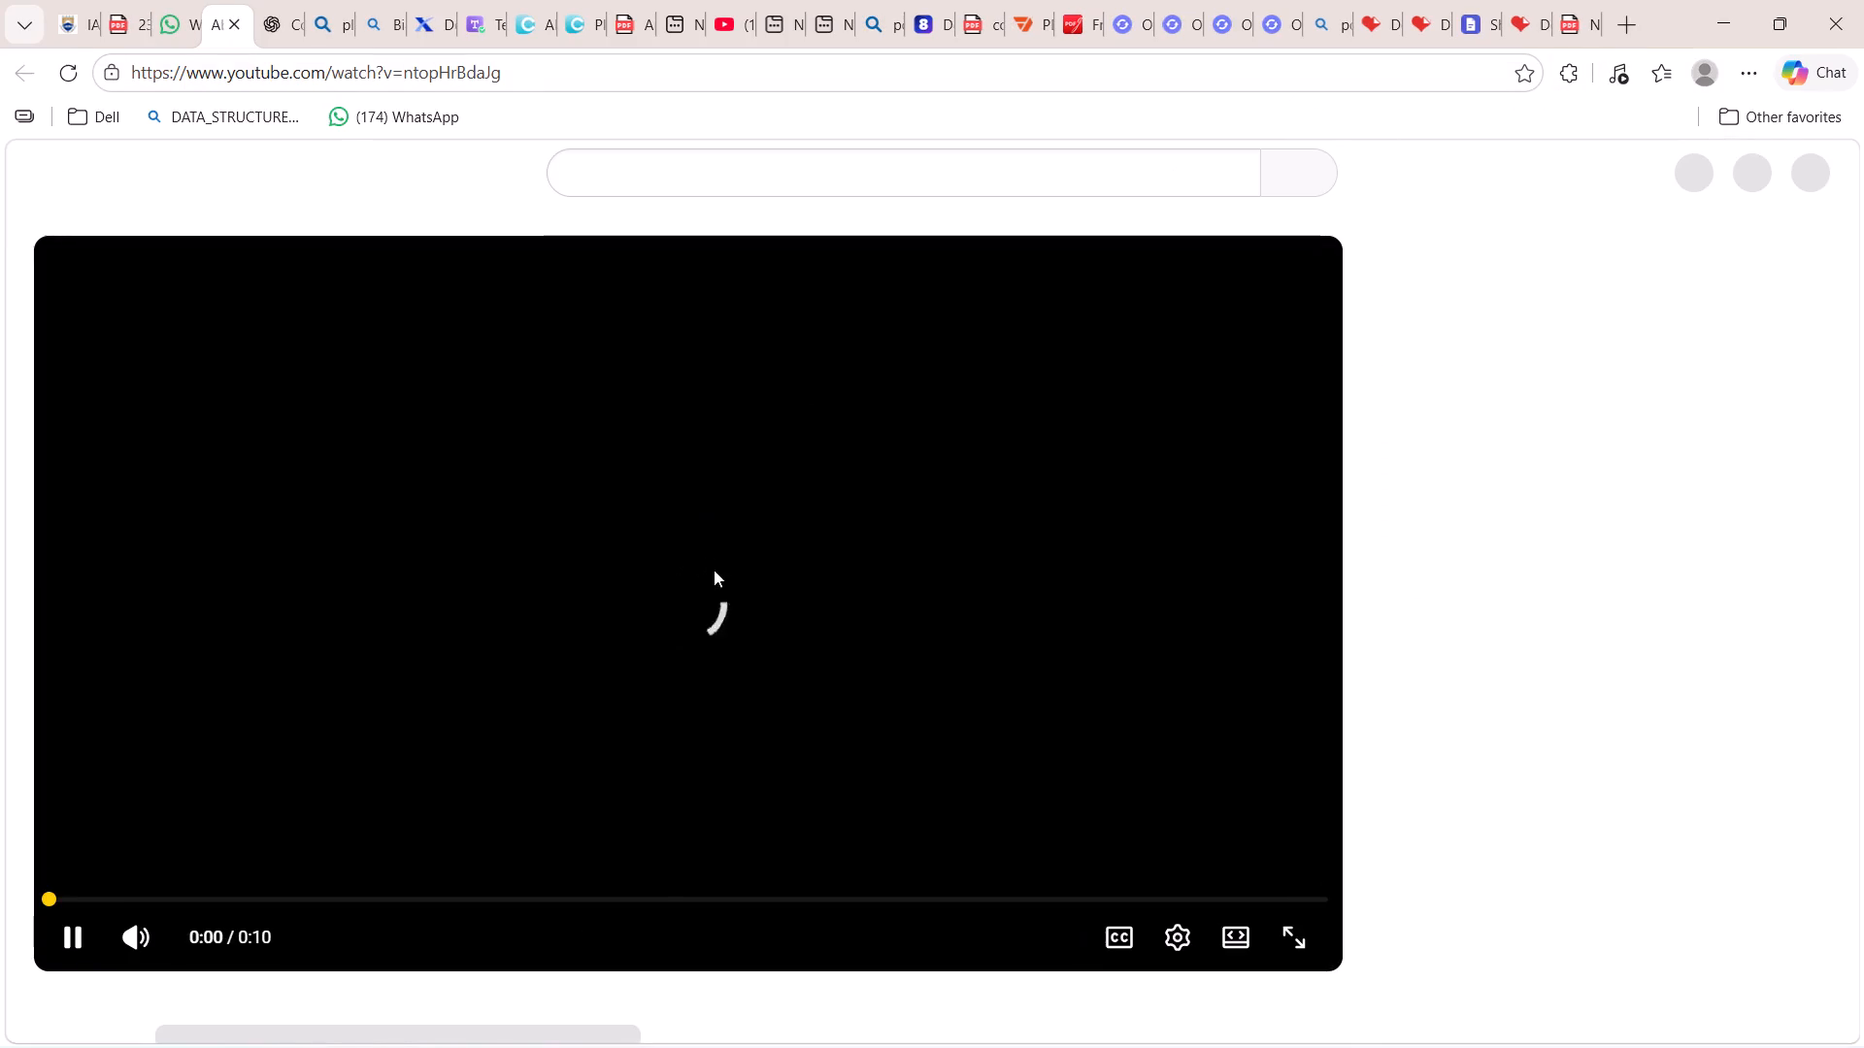
# Reopen the browsing history from the video page.
pyautogui.click(1743, 75)
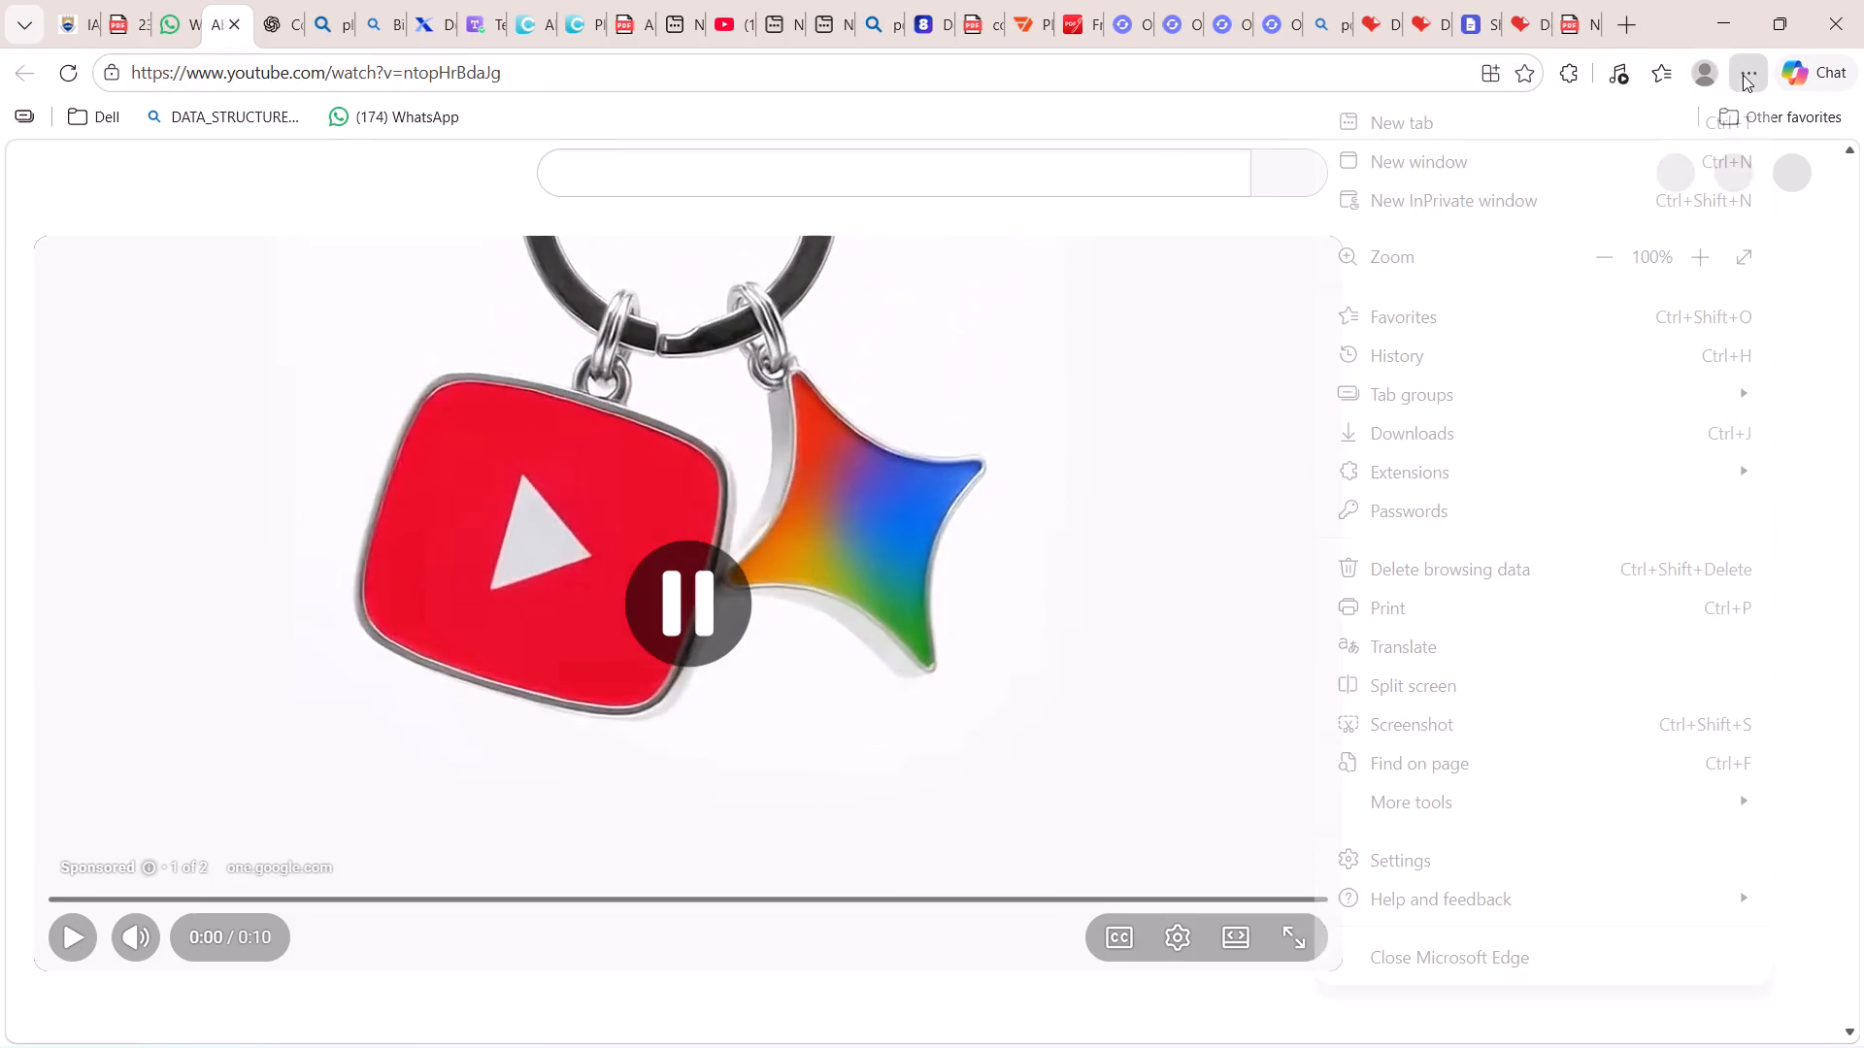
pyautogui.click(1520, 355)
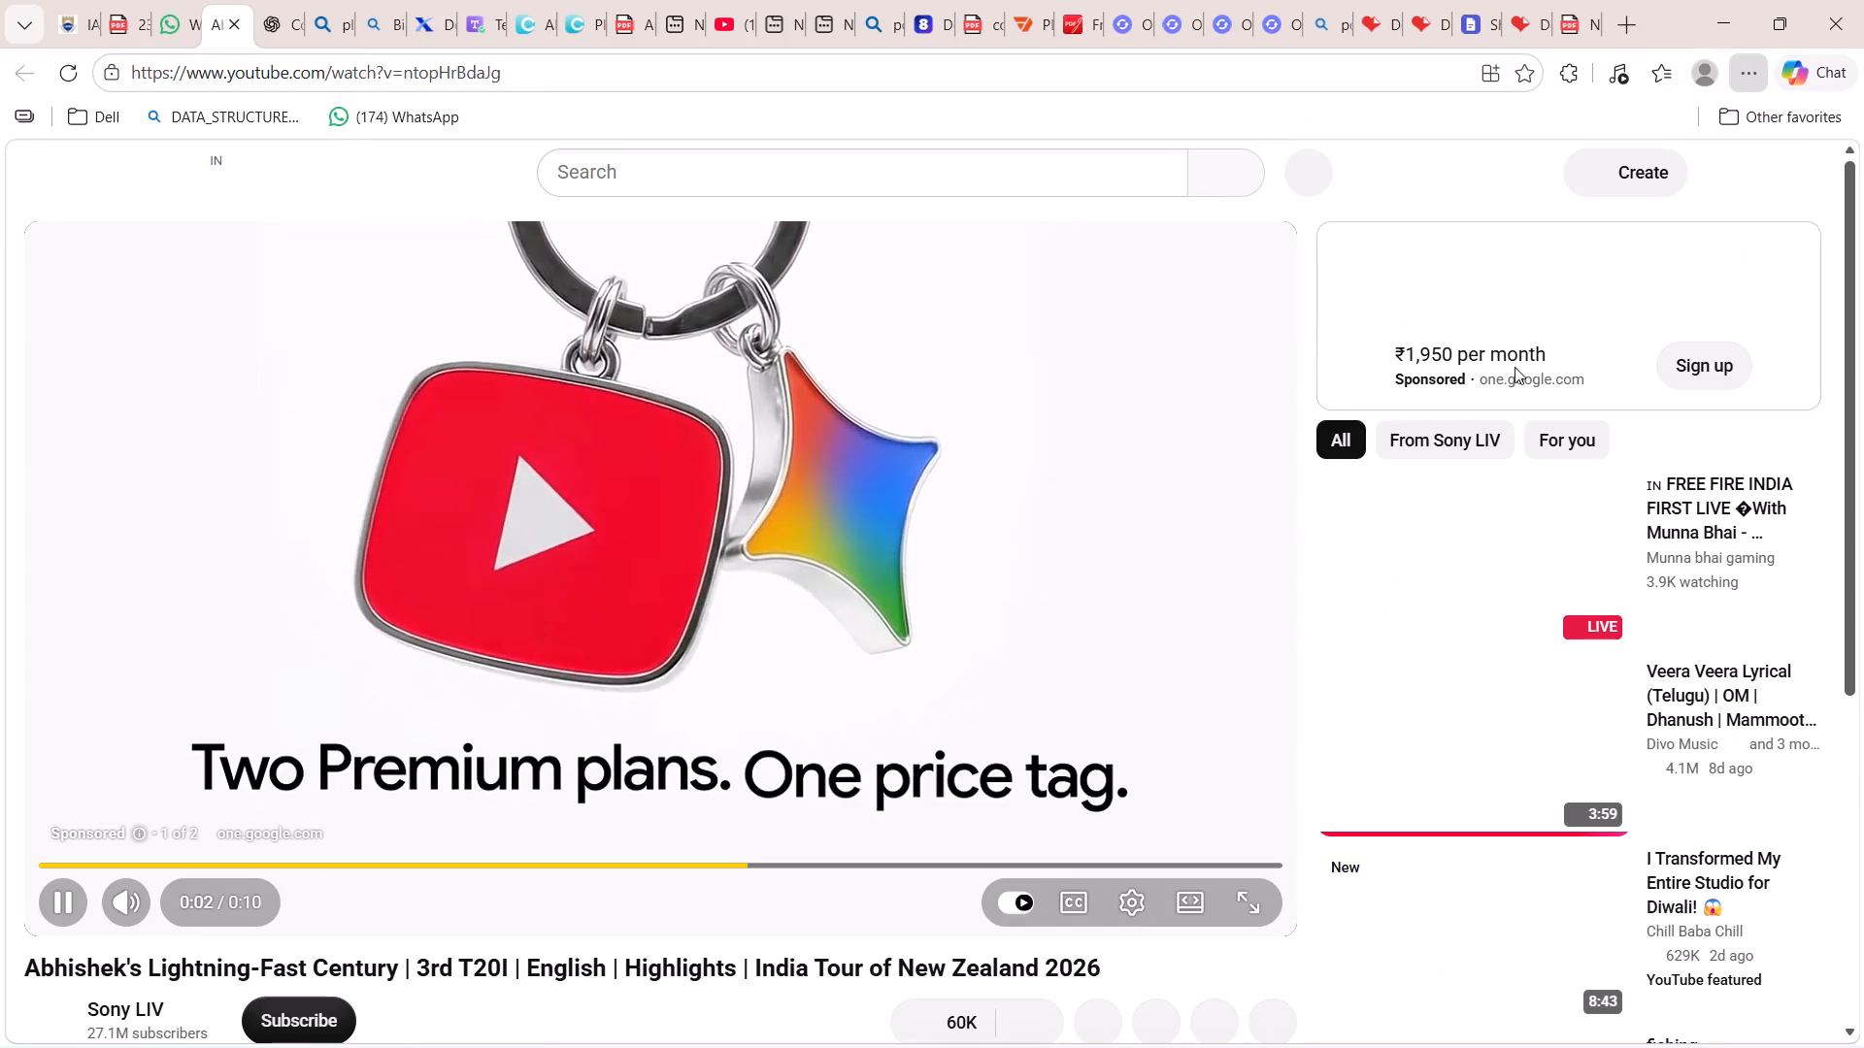
pyautogui.scroll(-1, 1428, 617)
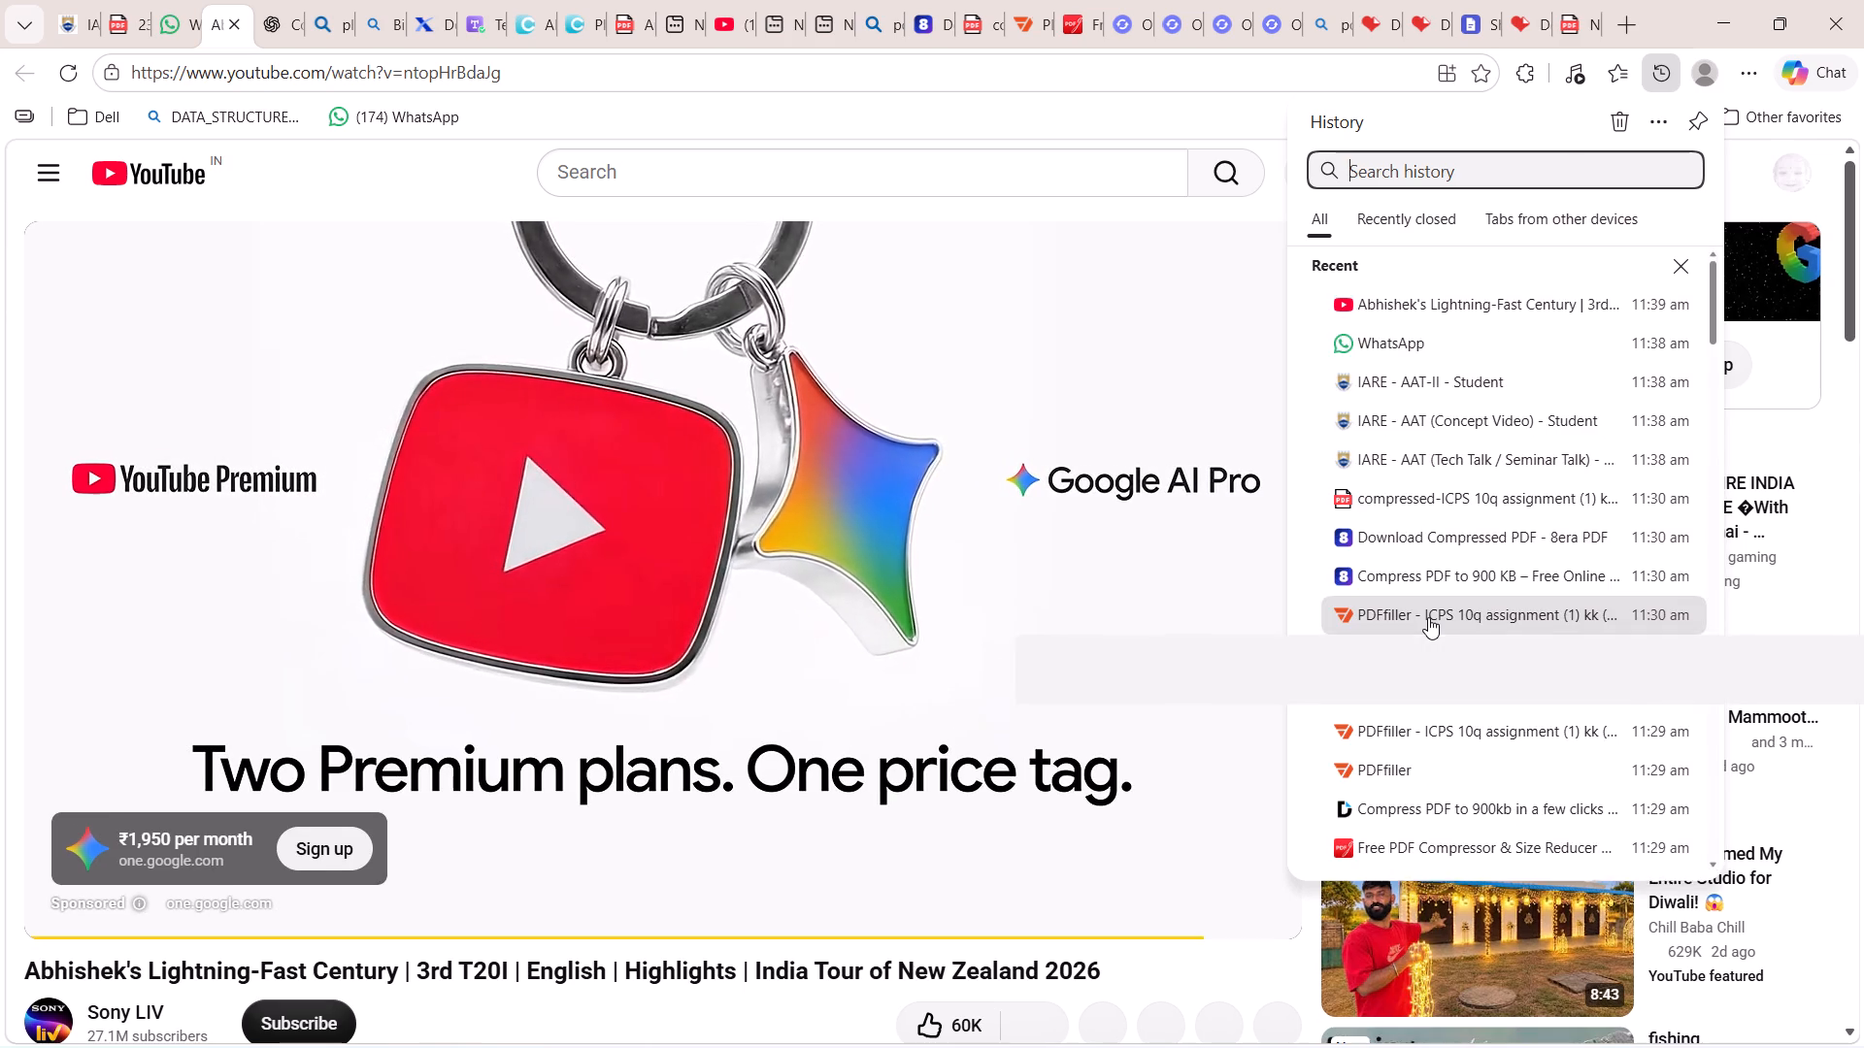
pyautogui.scroll(-4, 1428, 617)
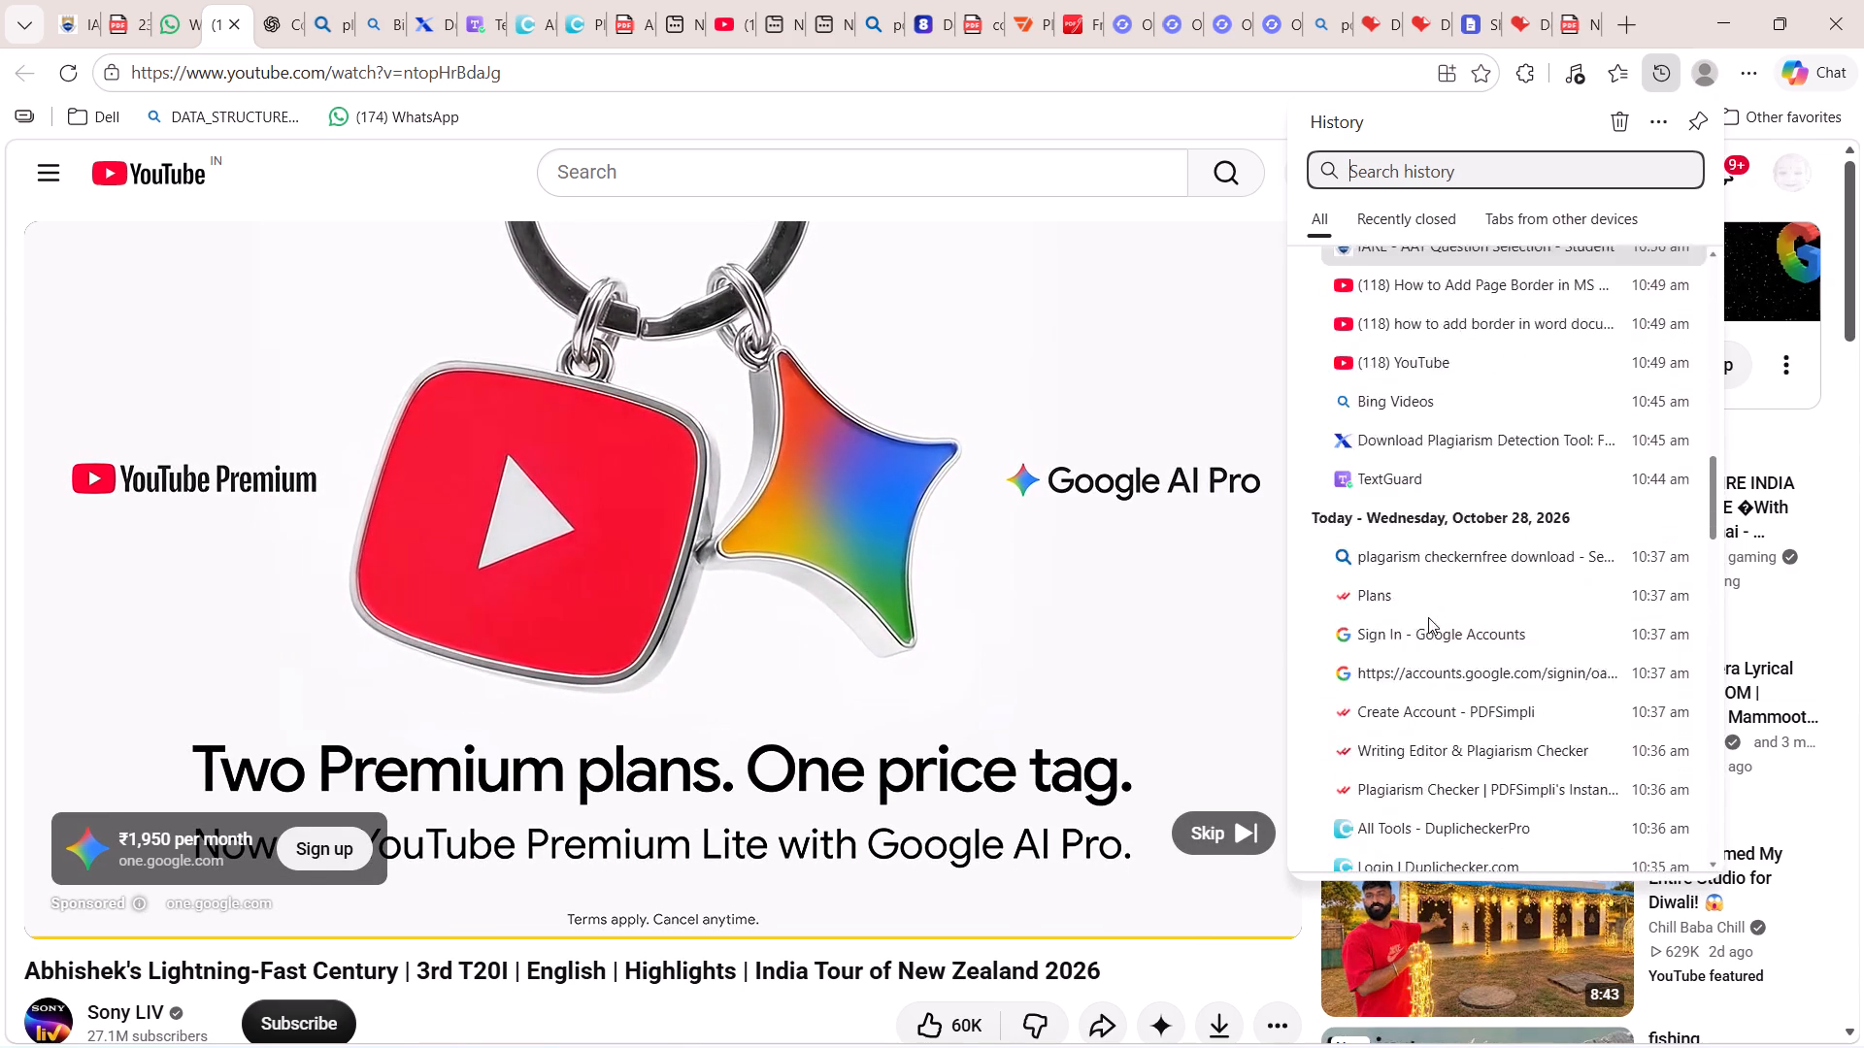
pyautogui.scroll(-2, 1428, 617)
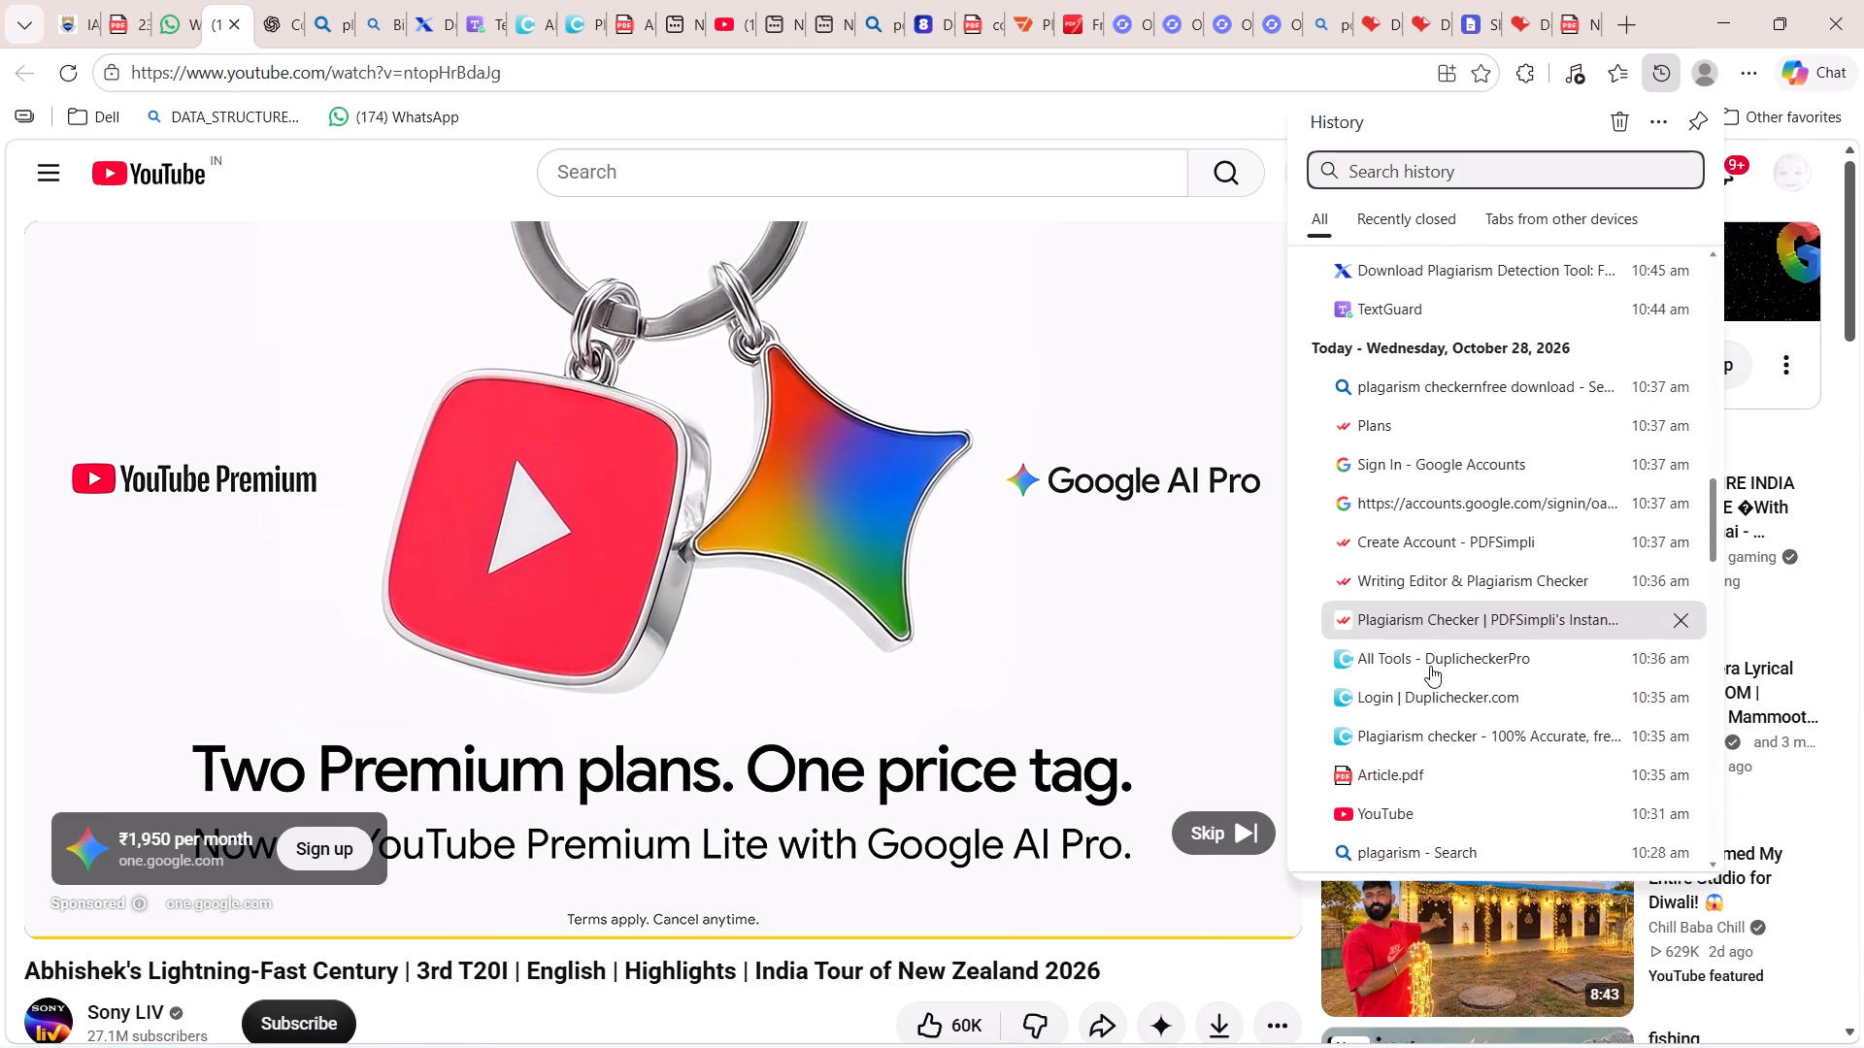
pyautogui.scroll(-4, 1430, 666)
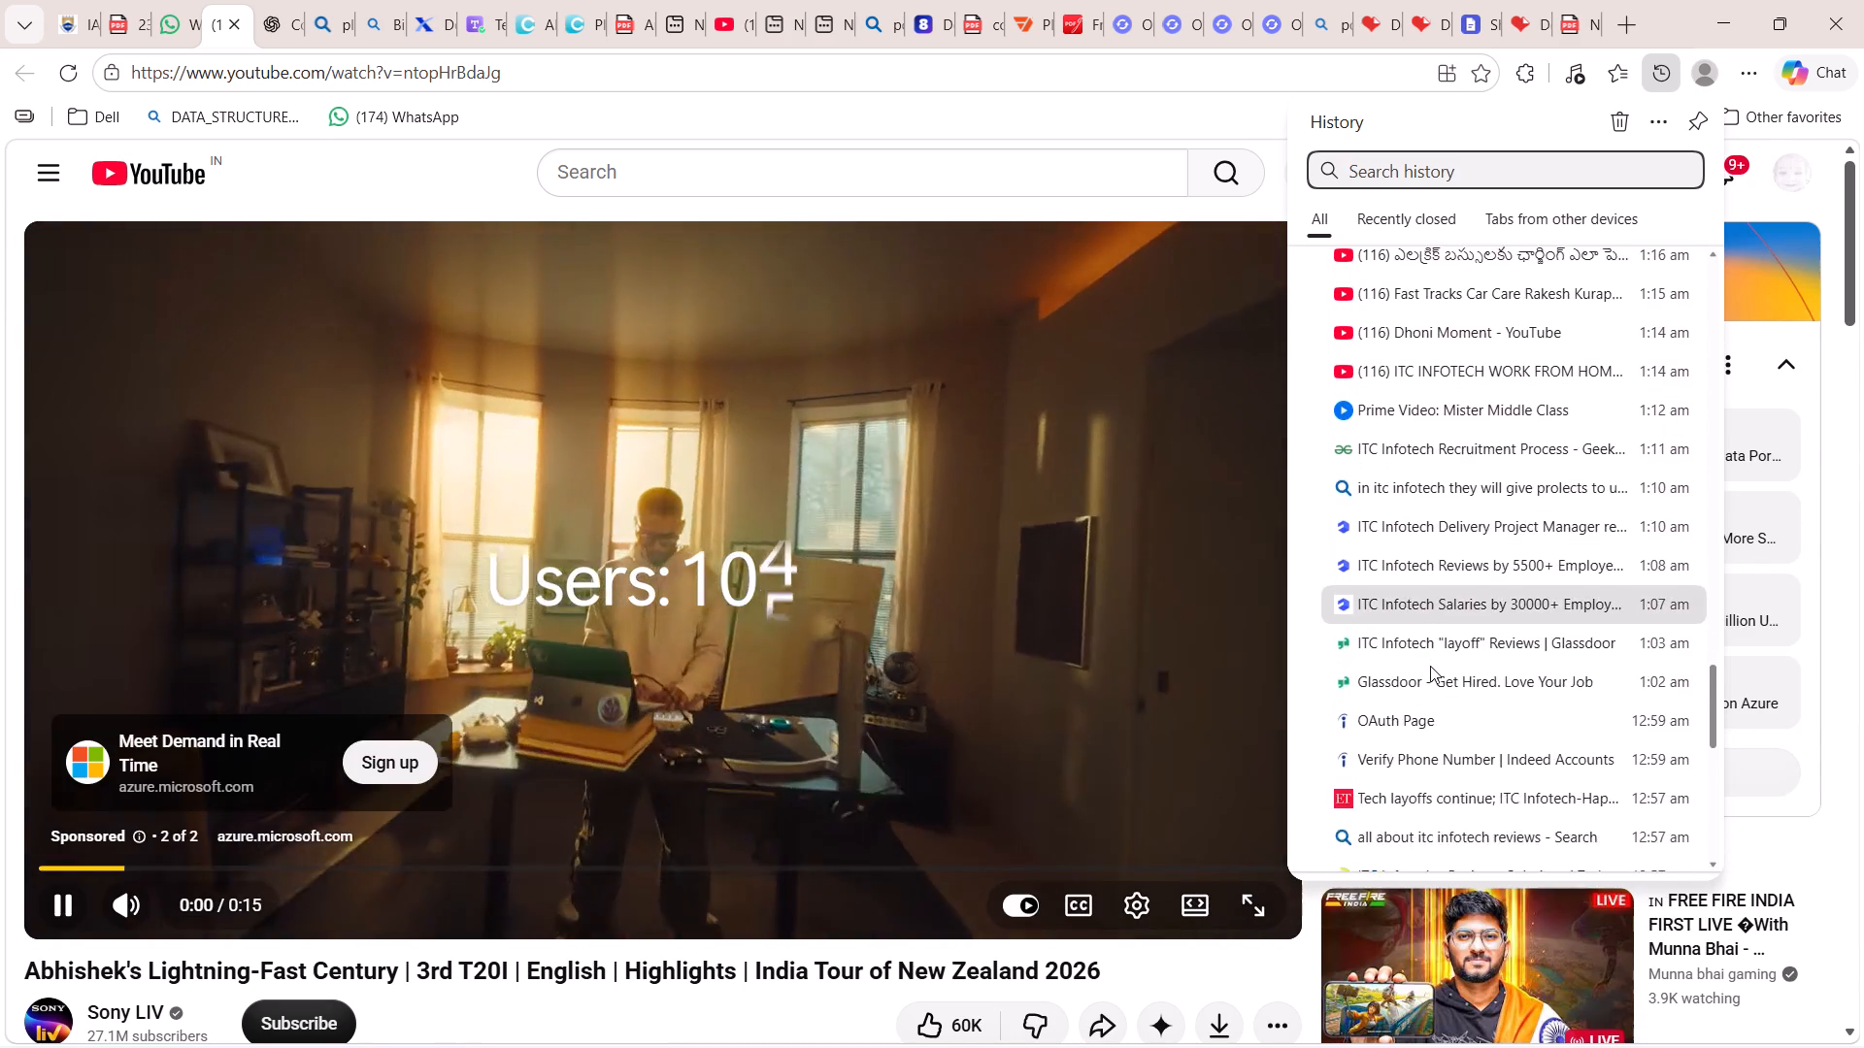
pyautogui.scroll(-4, 1430, 666)
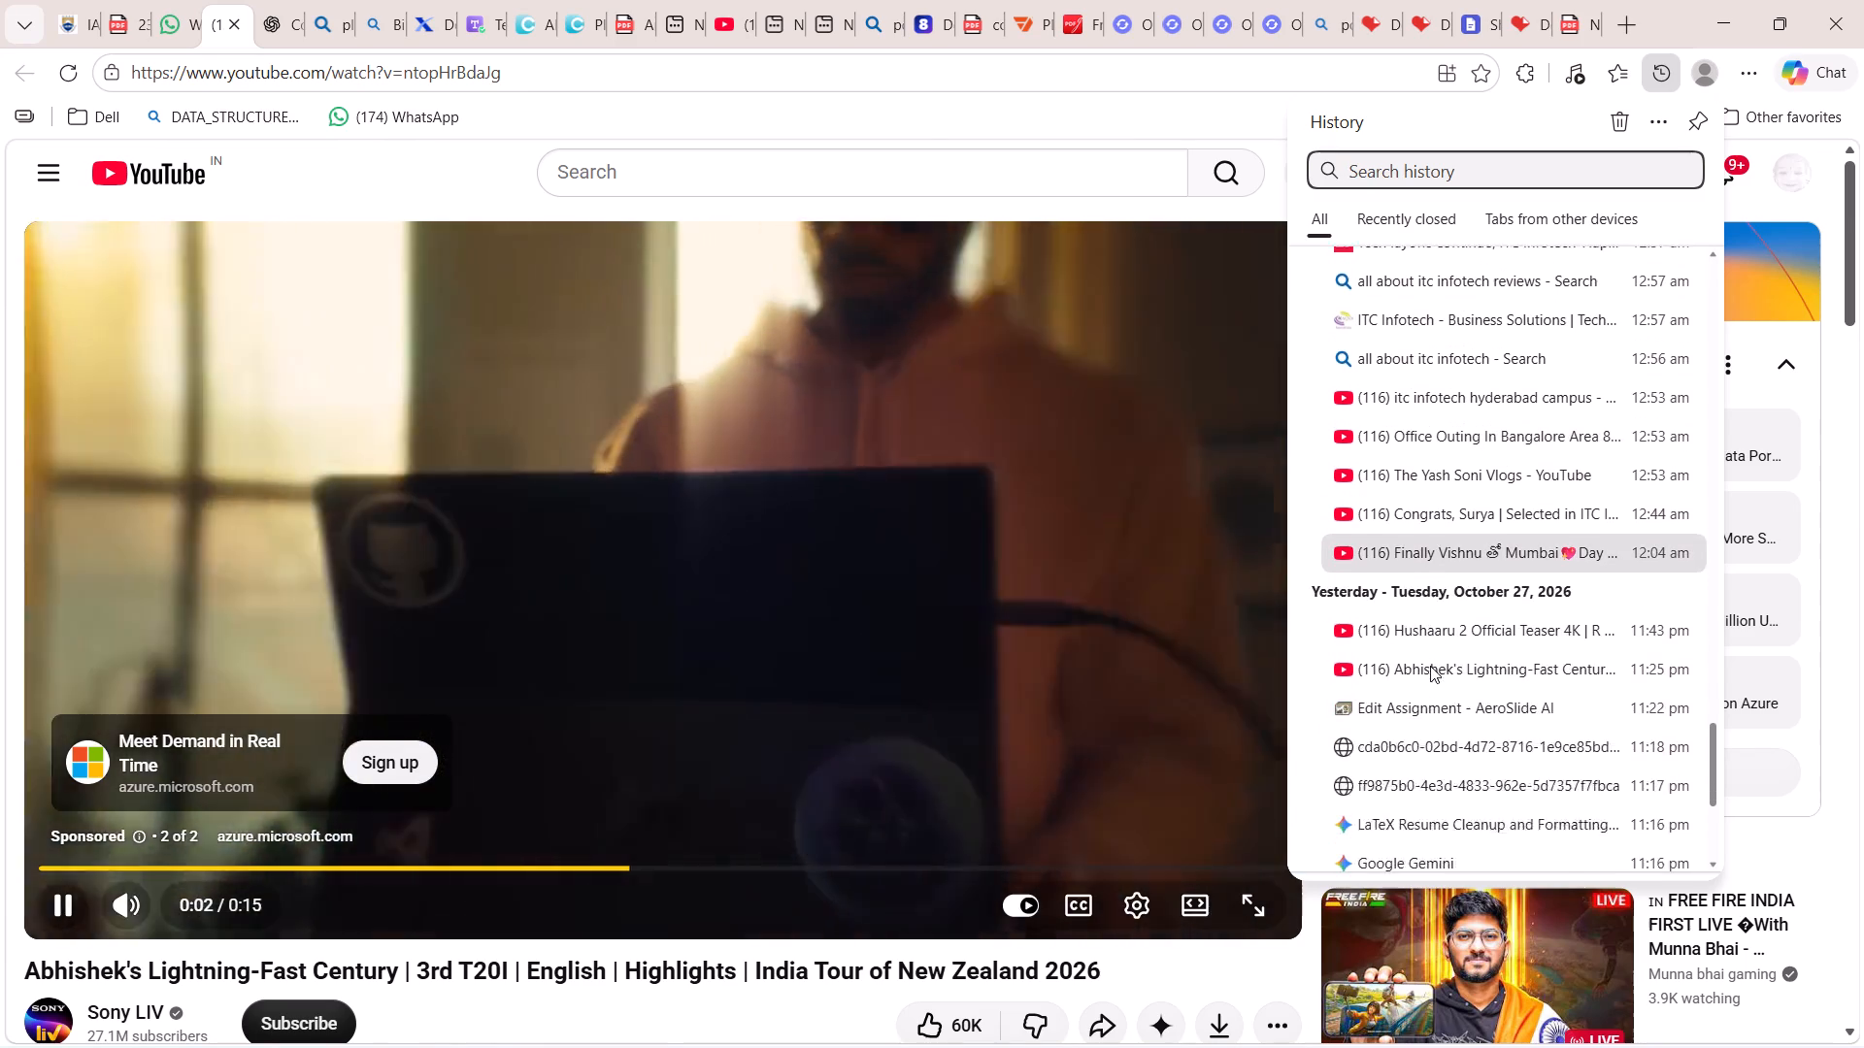
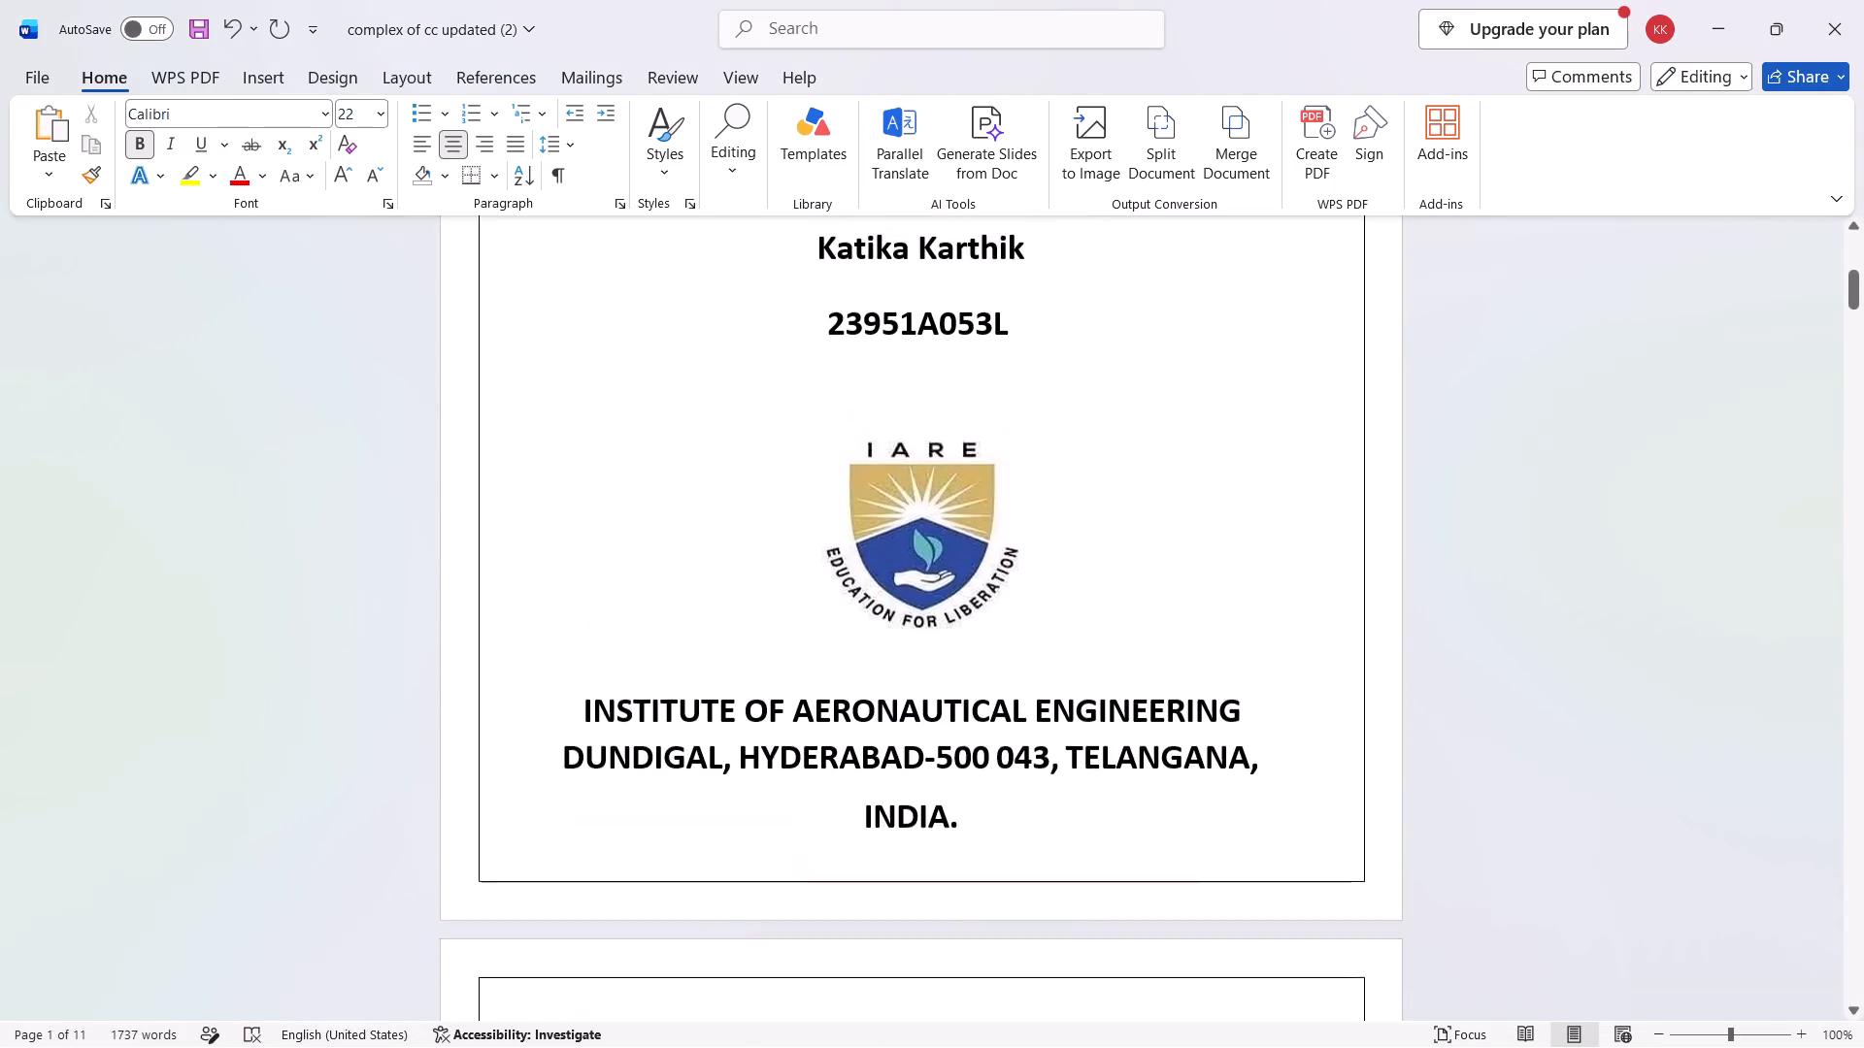
pyautogui.scroll(4, 1195, 626)
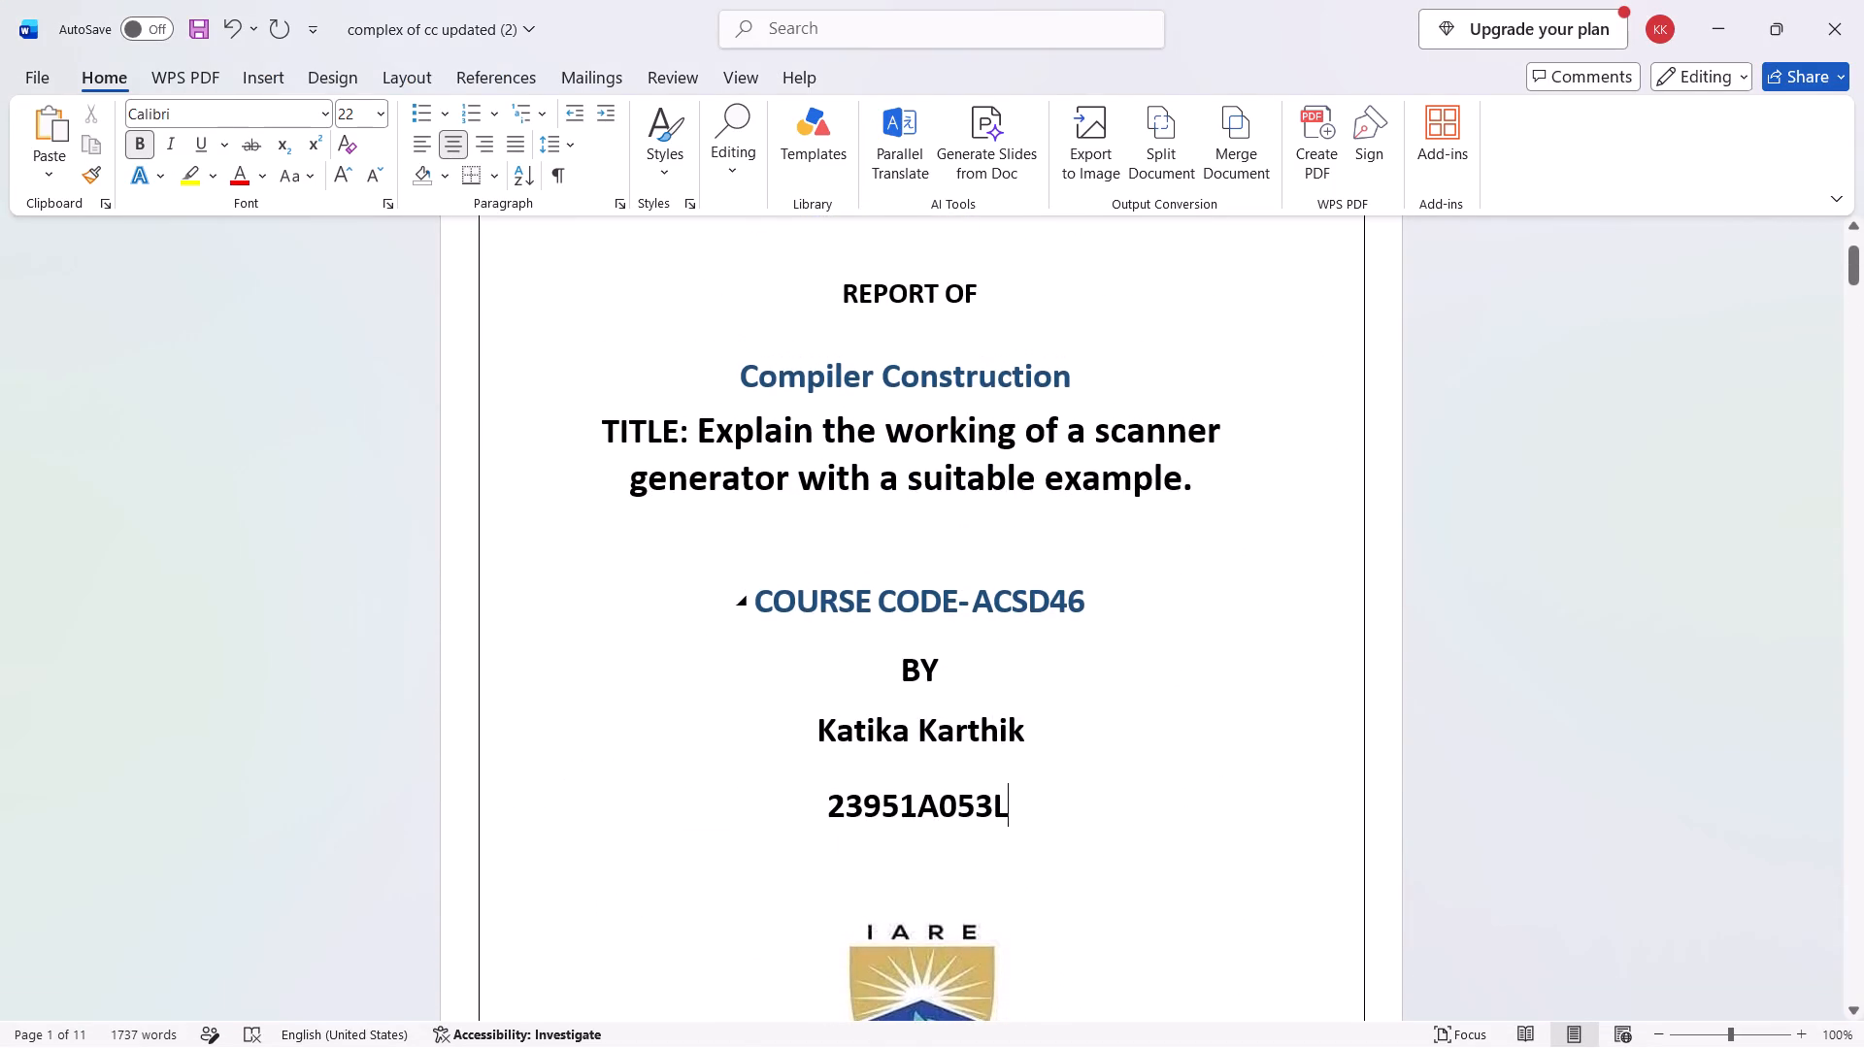
pyautogui.scroll(2, 1195, 626)
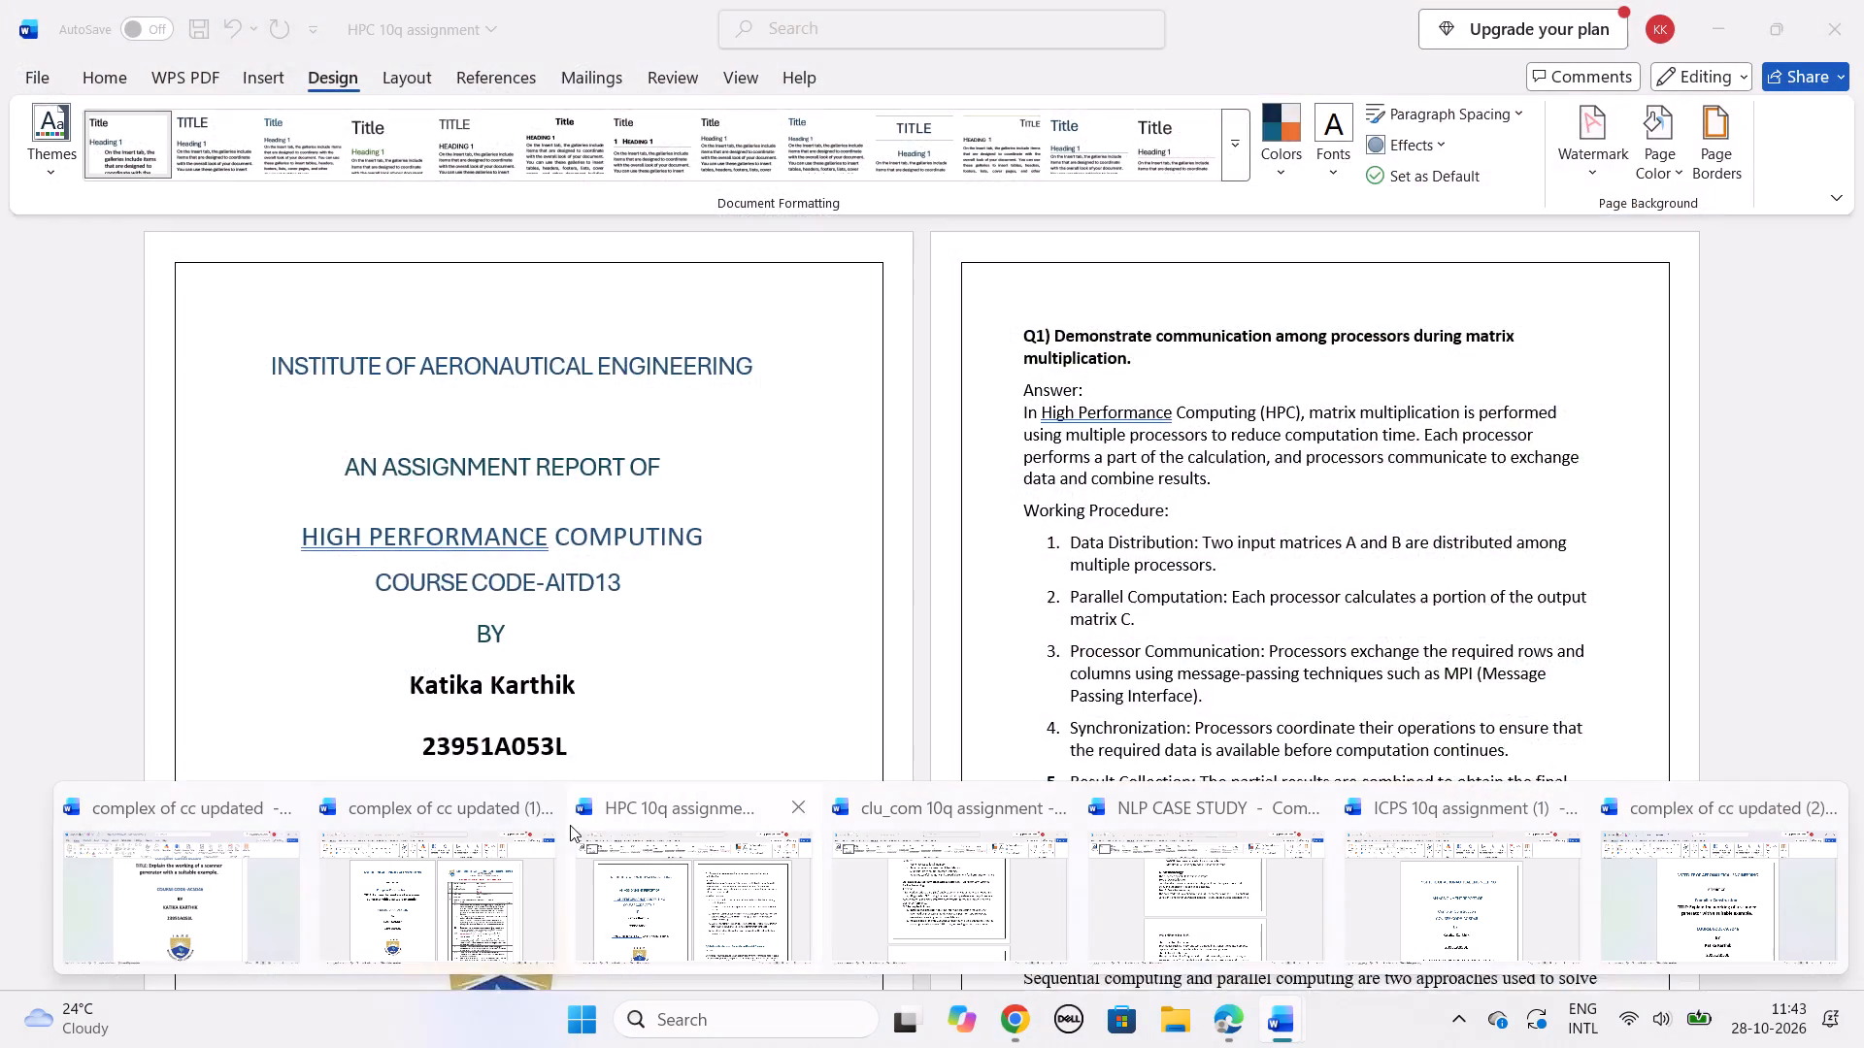
# Close the Word documents complex of cc updated (1), HPC 10q assignment and clu_com 10q assignment, discarding unsaved changes.
pyautogui.click(539, 811)
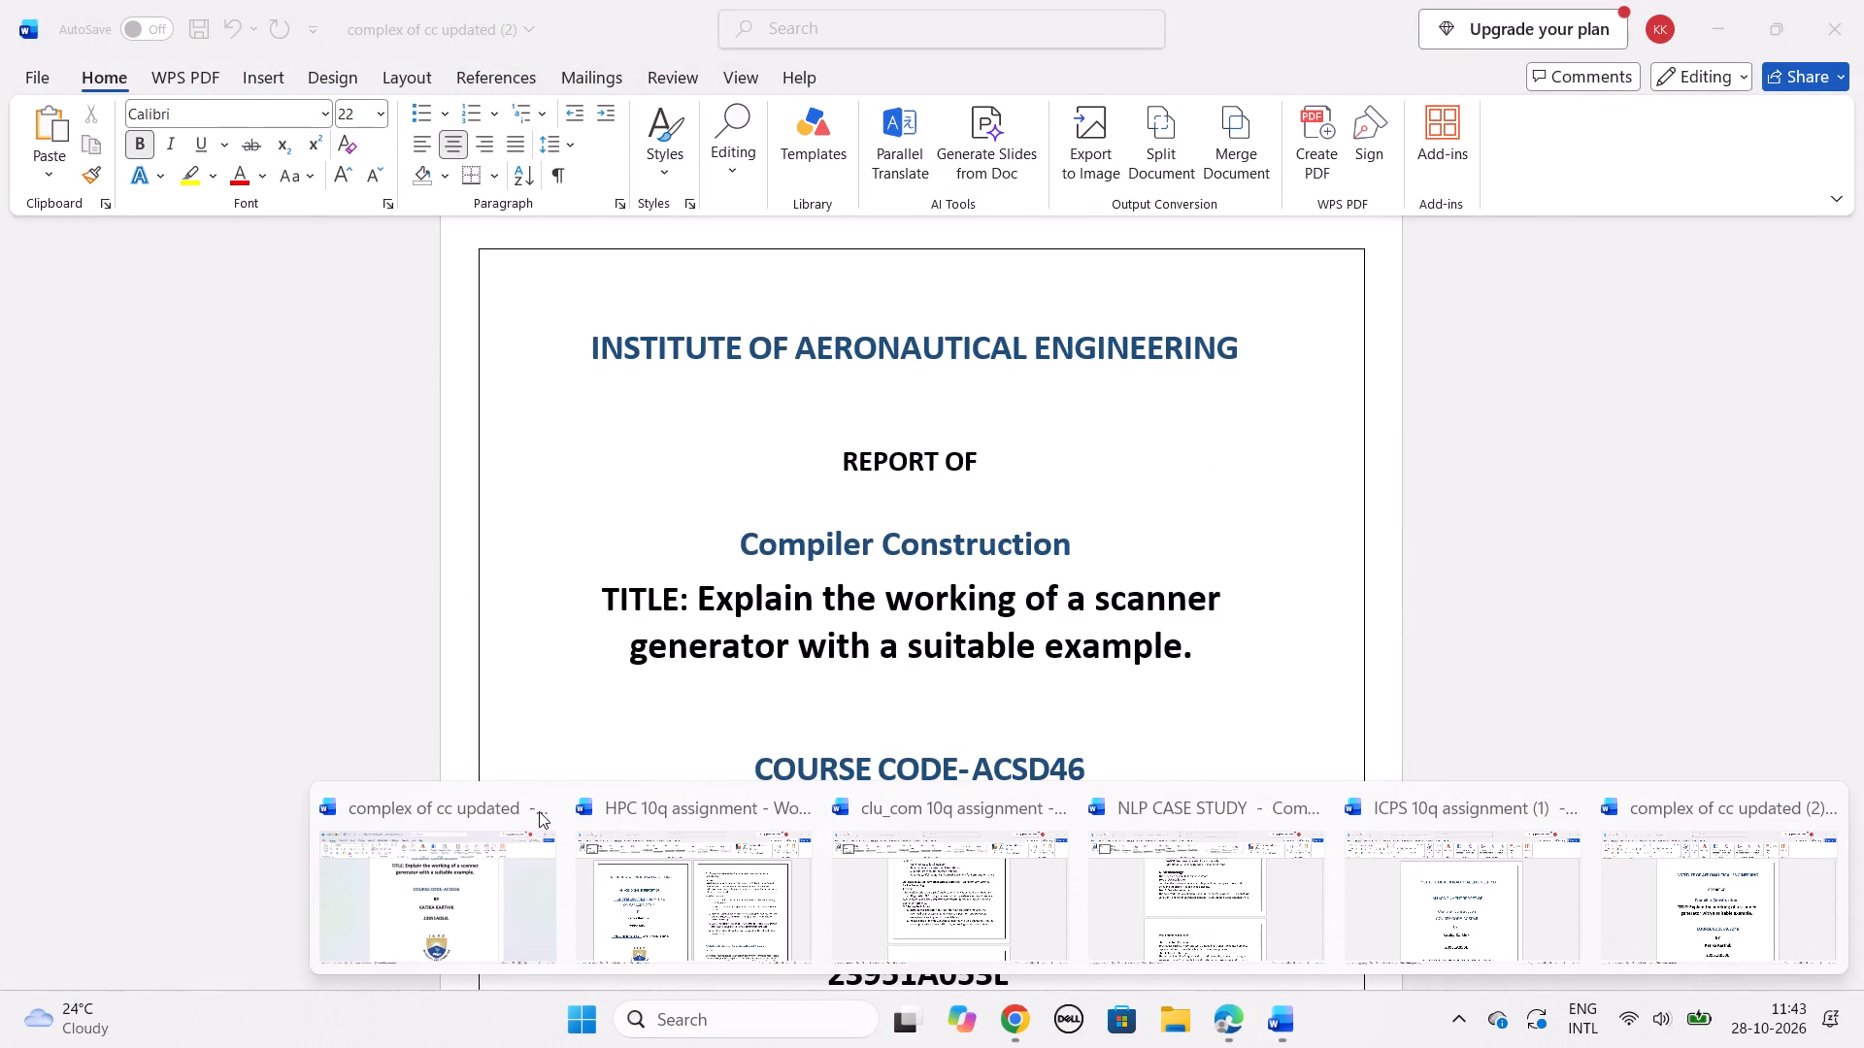
pyautogui.click(813, 816)
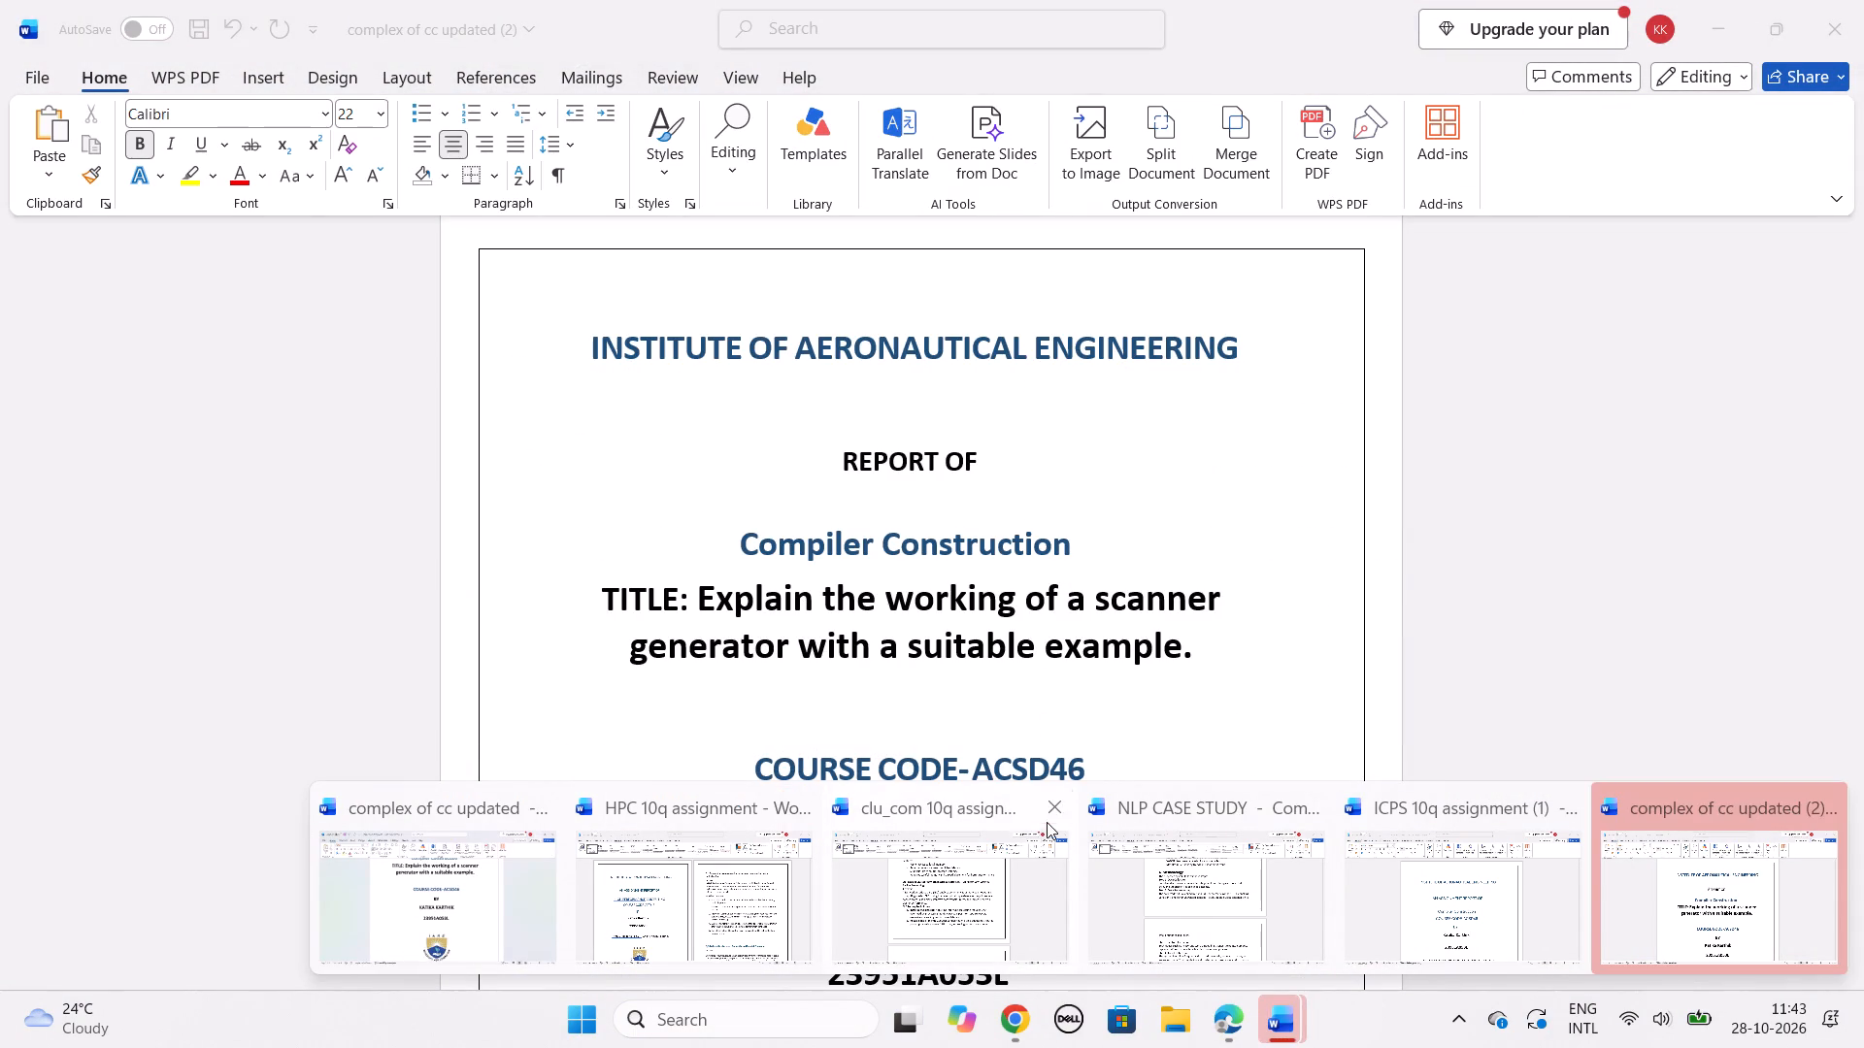
pyautogui.click(1056, 824)
pyautogui.click(1056, 800)
pyautogui.click(1292, 802)
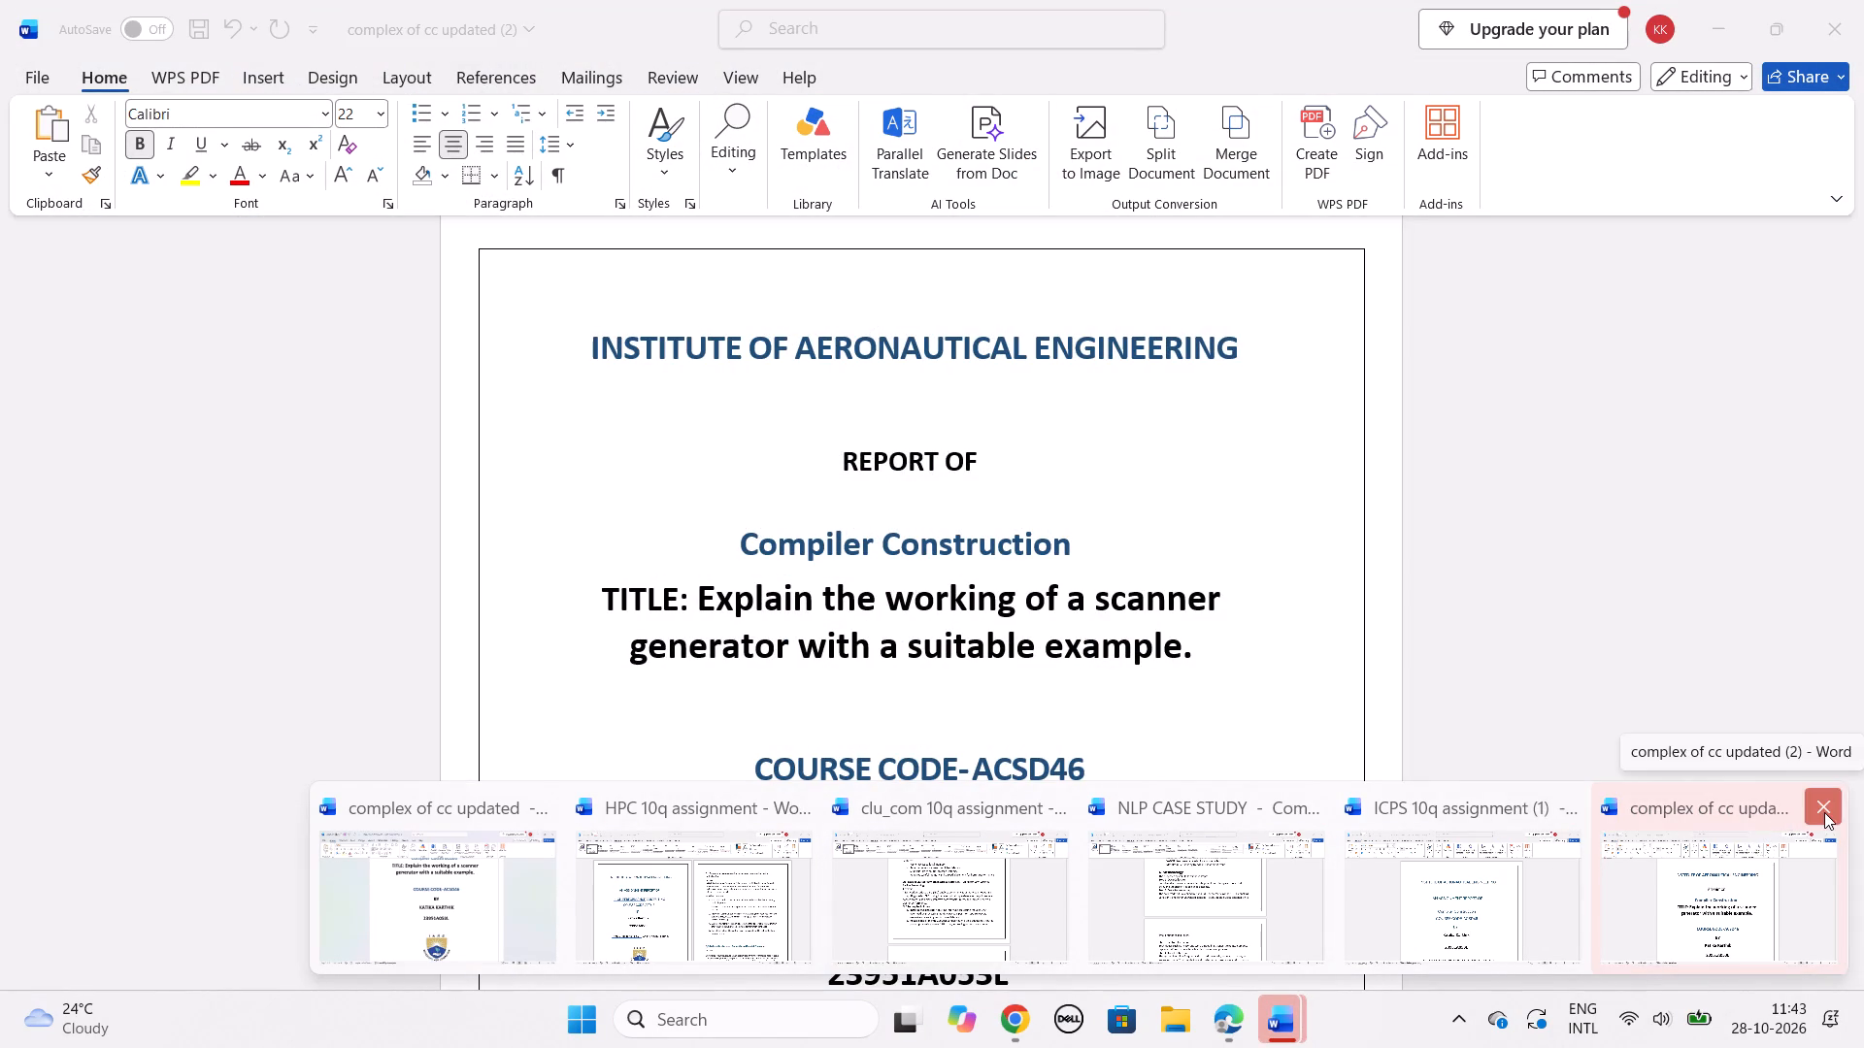
pyautogui.click(1824, 812)
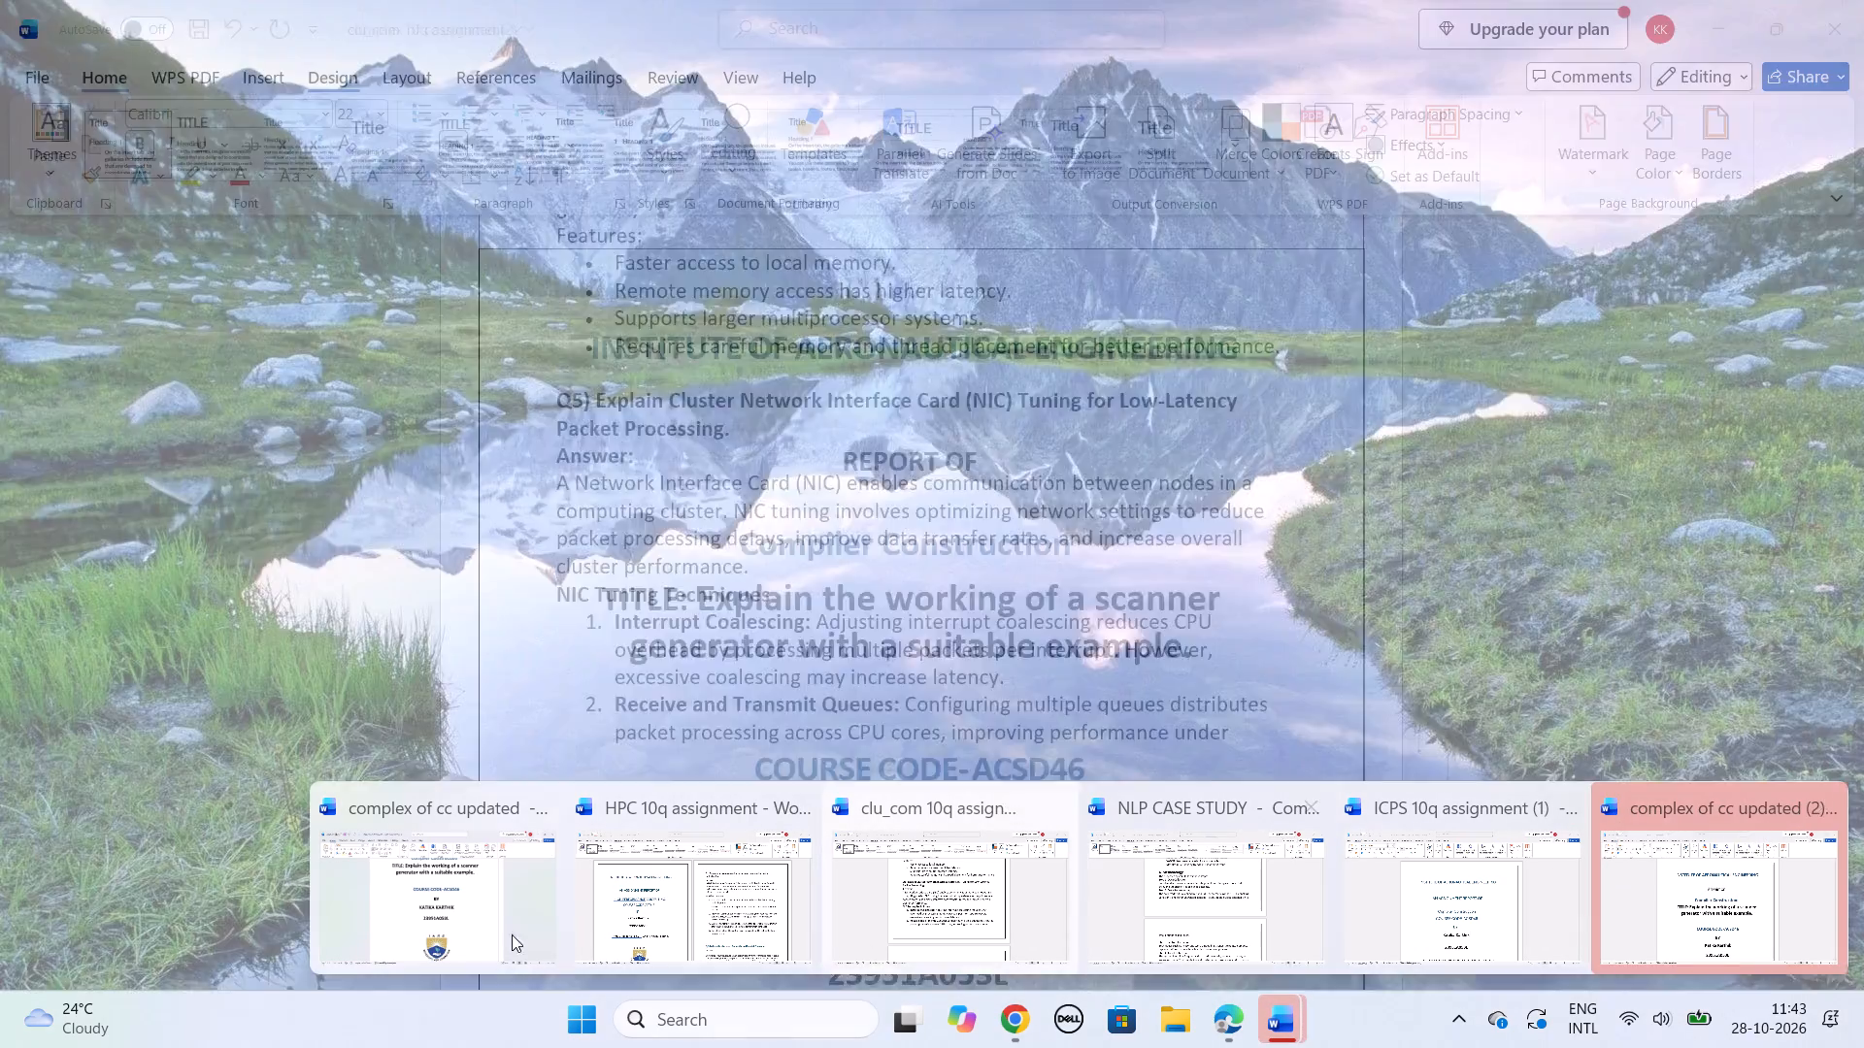
pyautogui.click(447, 896)
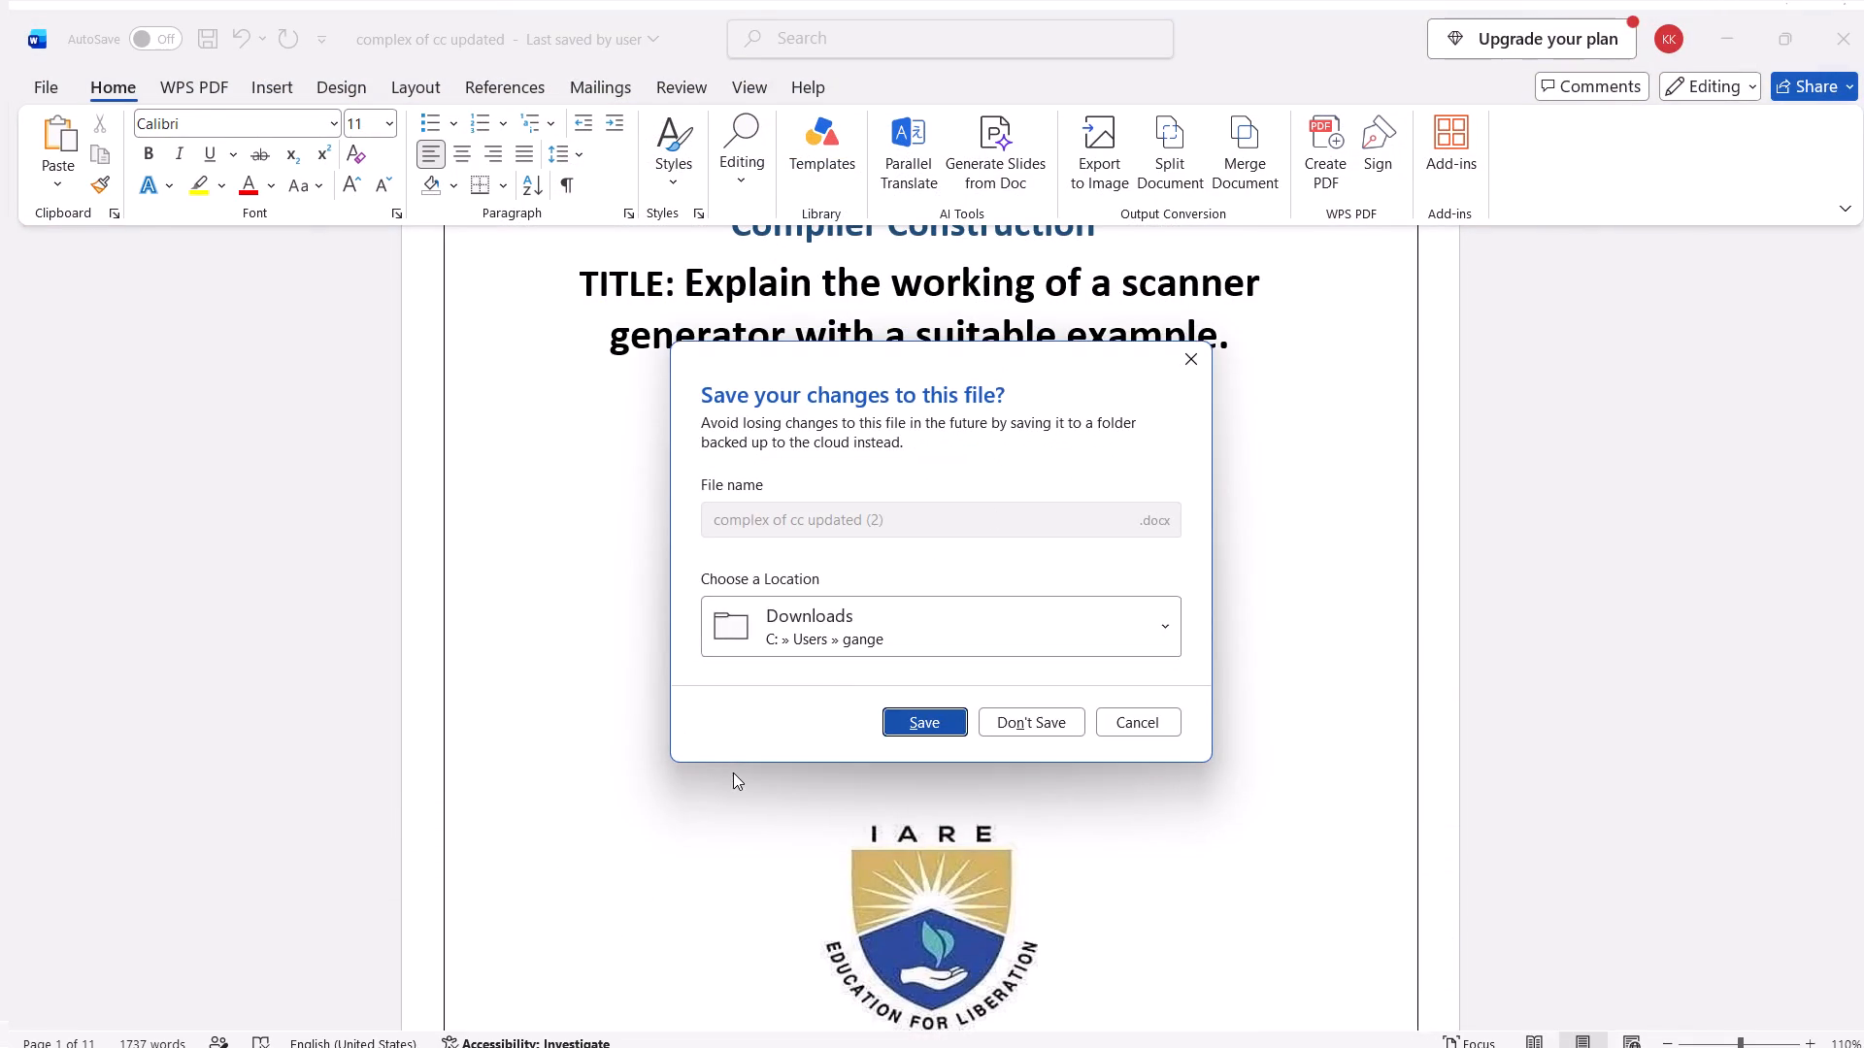
pyautogui.click(1197, 359)
pyautogui.scroll(4, 902, 538)
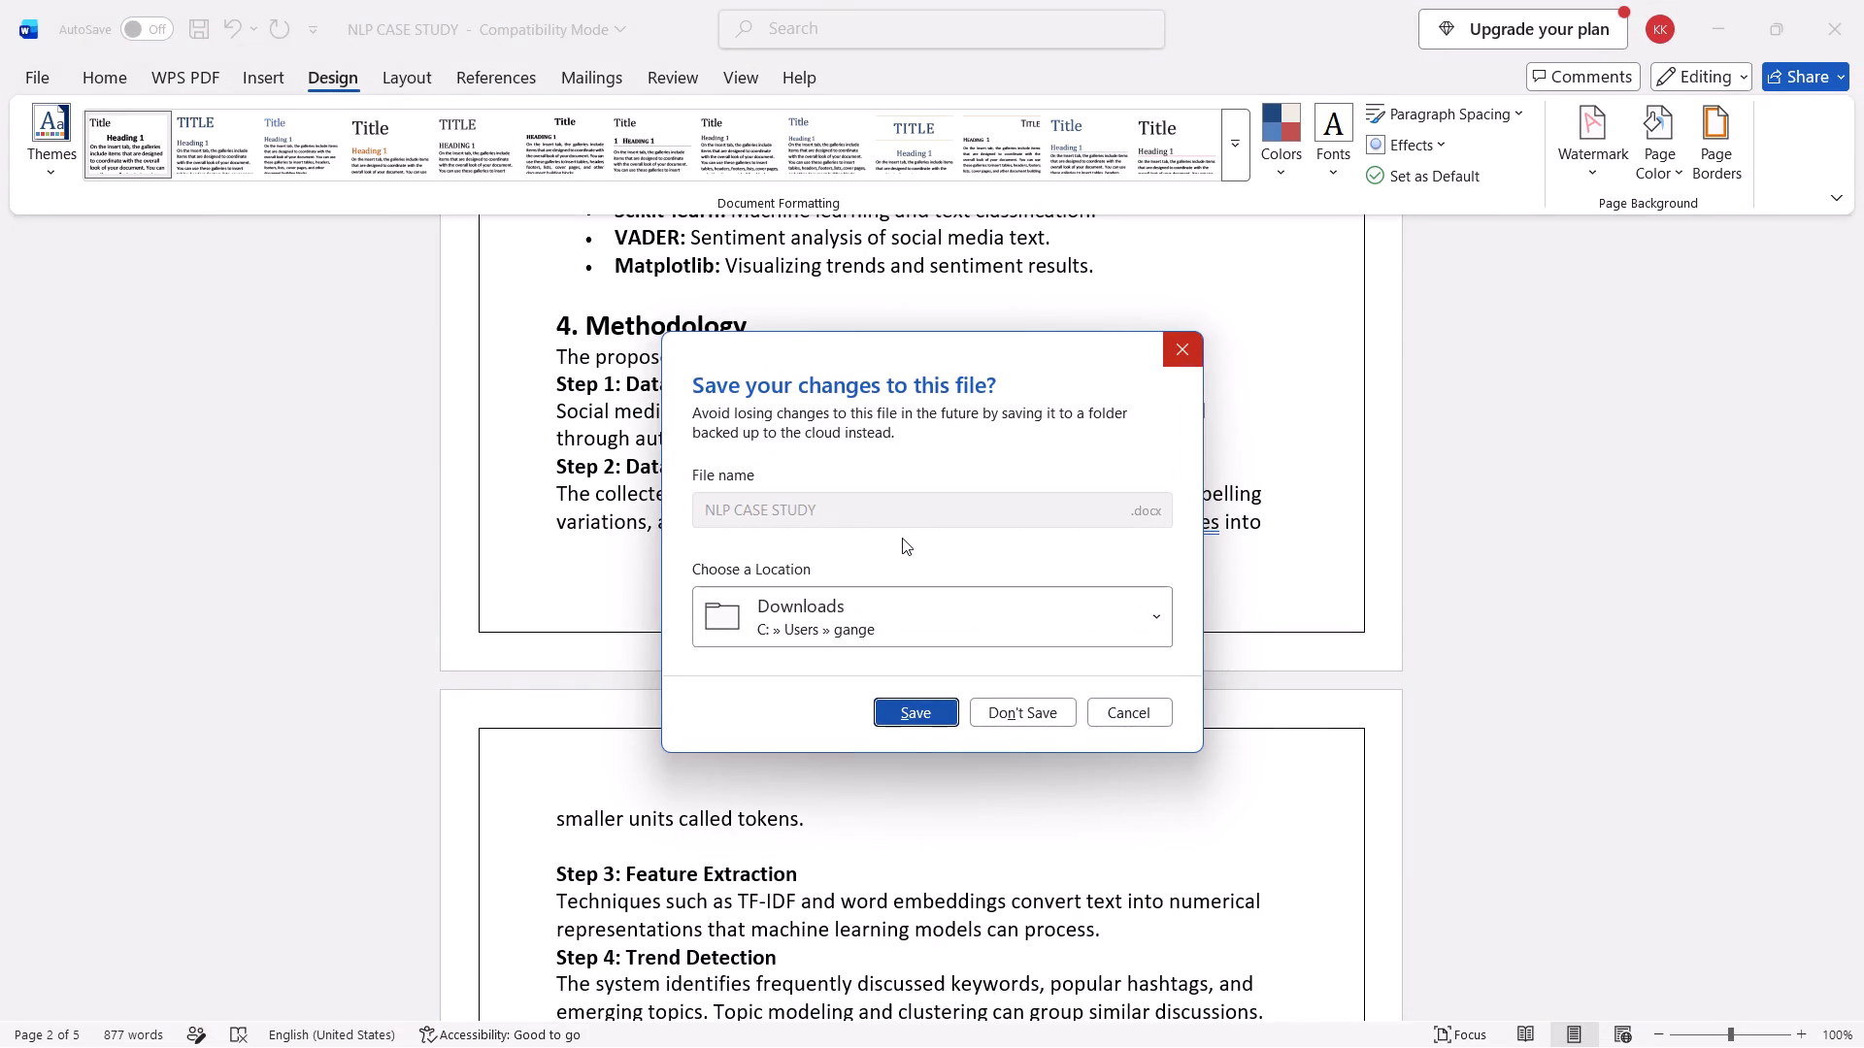
pyautogui.click(1181, 348)
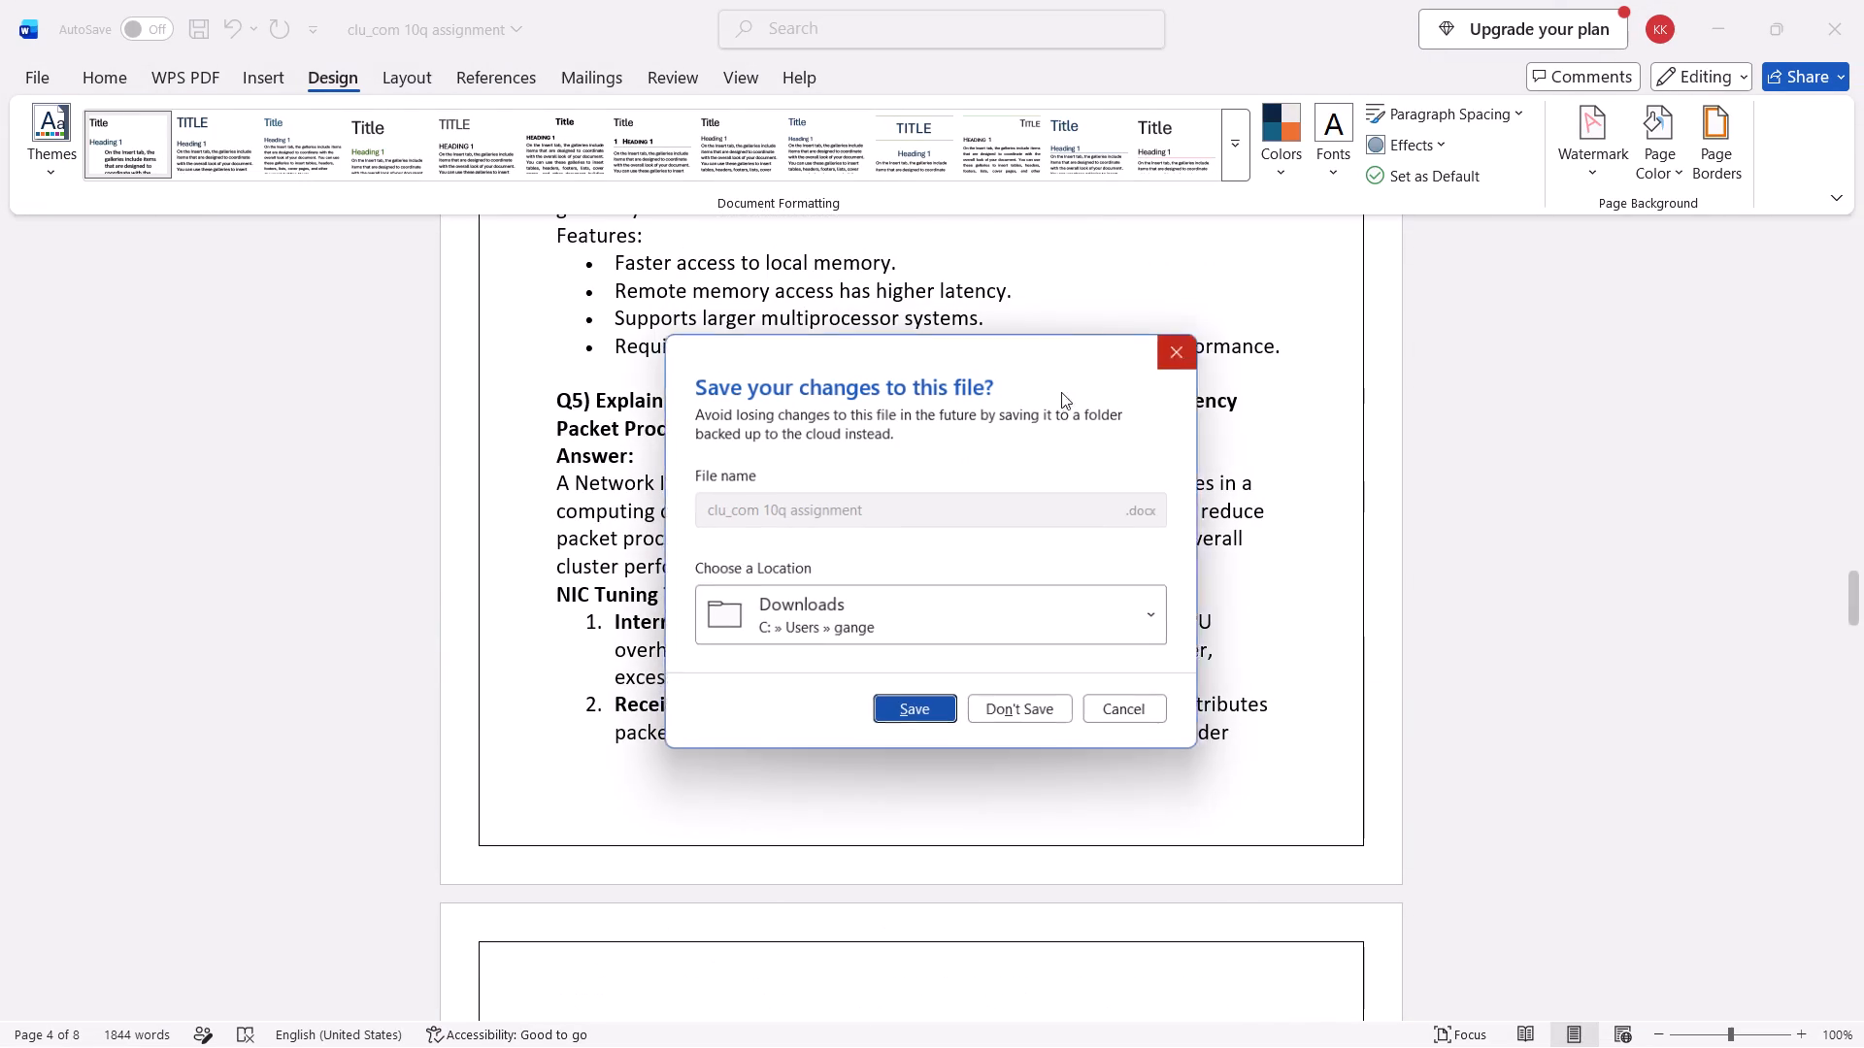
pyautogui.click(1027, 718)
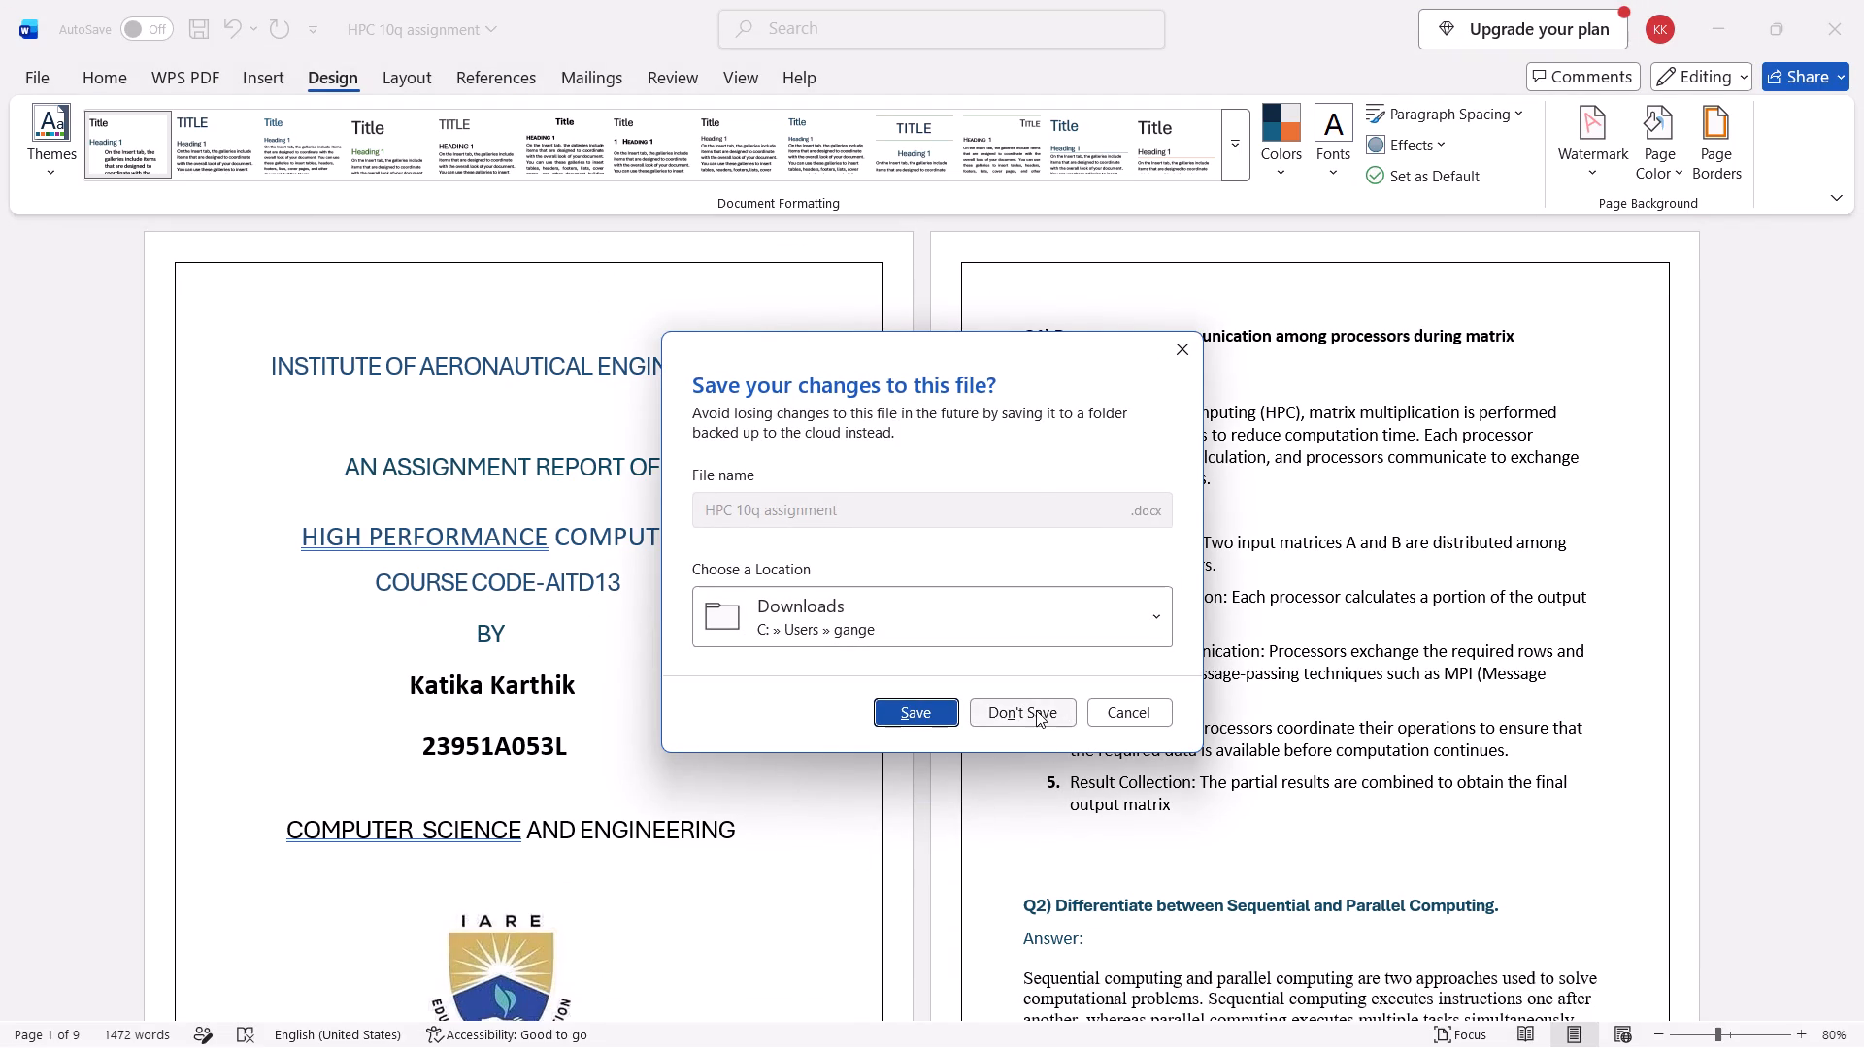
pyautogui.click(1036, 710)
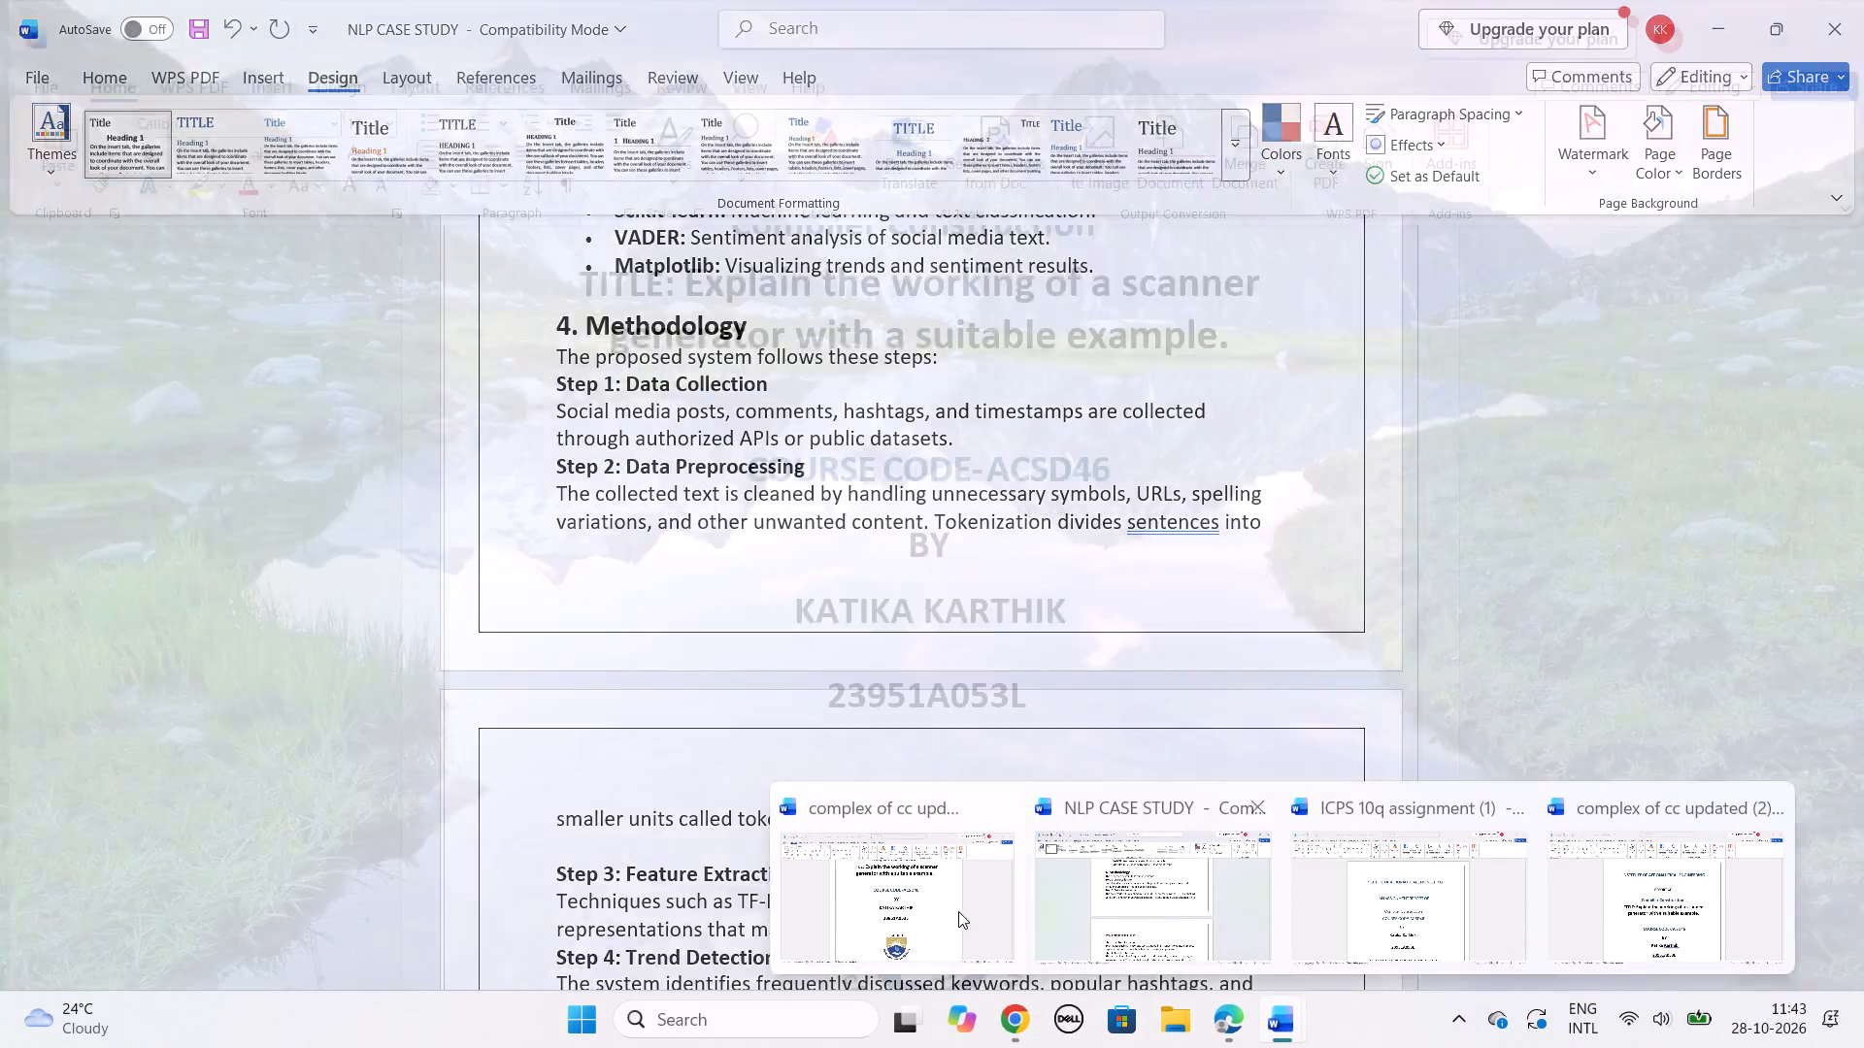
# Examine the complex of cc updated report from its cover page through the self-assessment form to the workflow block diagram.
pyautogui.click(951, 911)
pyautogui.scroll(3, 937, 708)
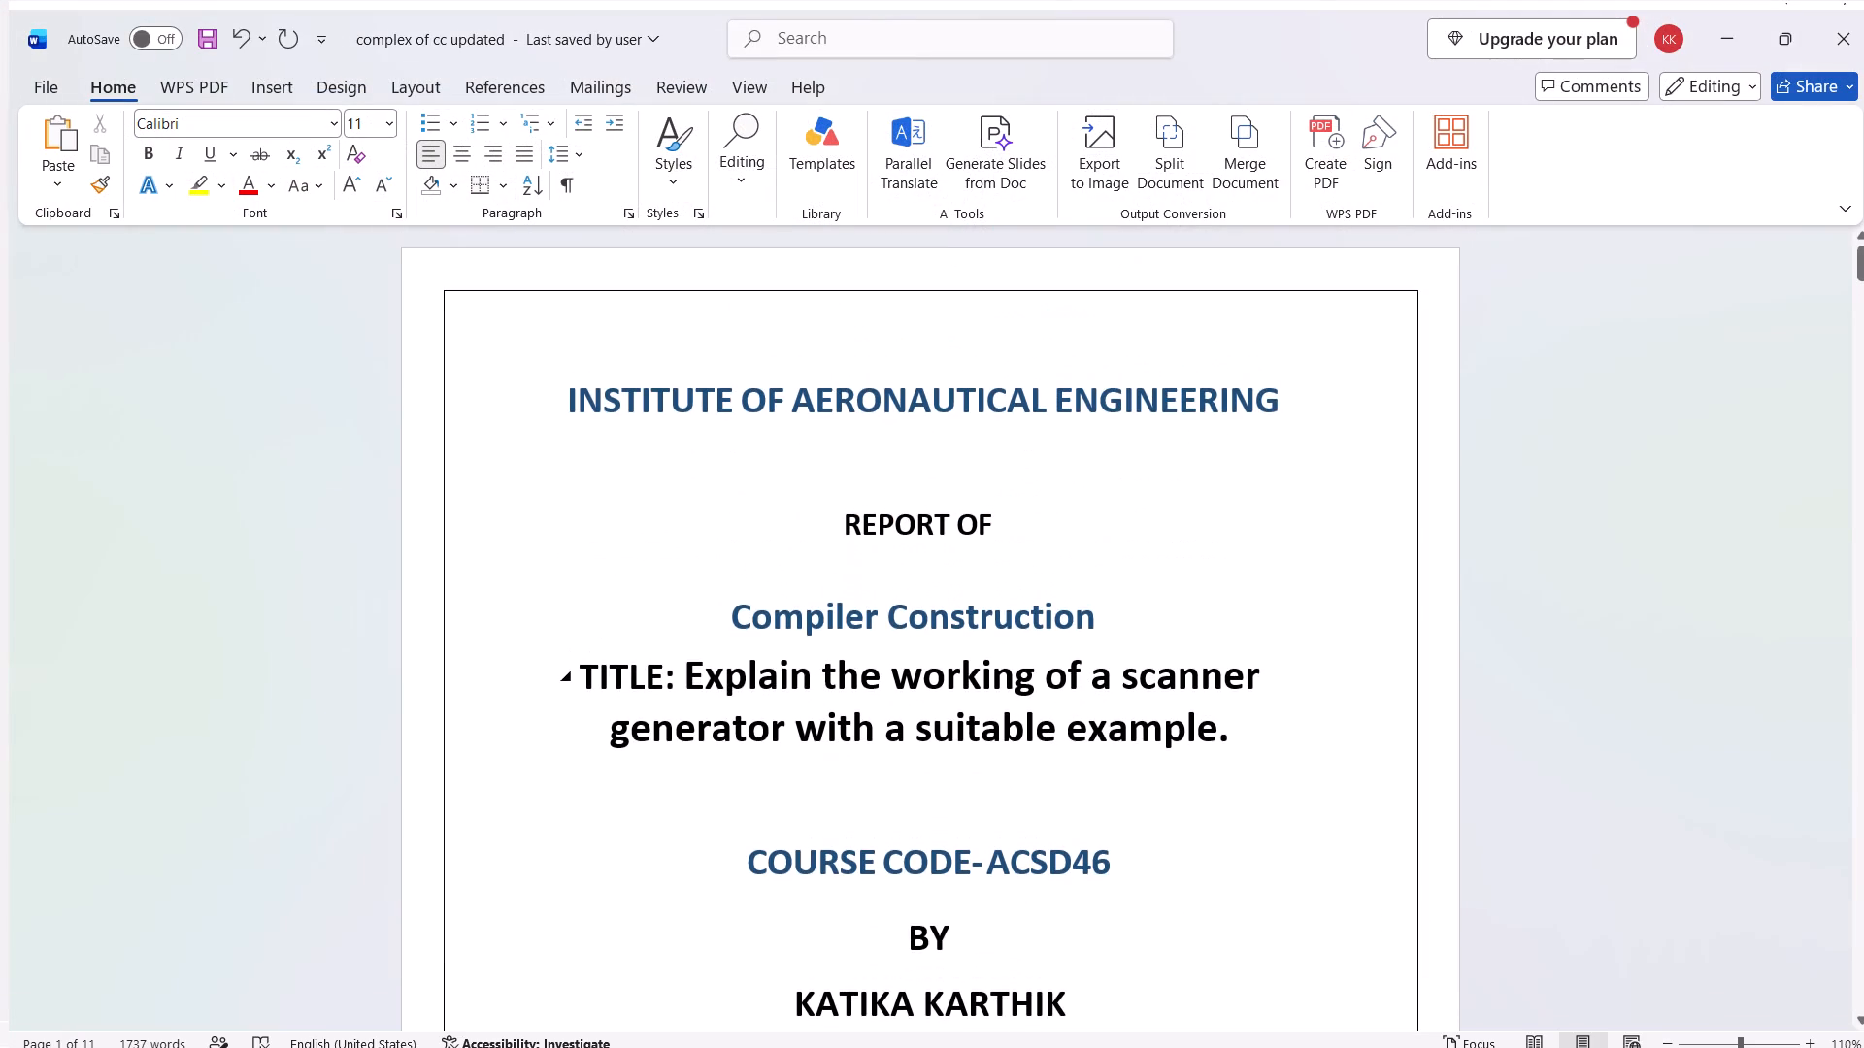
pyautogui.scroll(1, 937, 708)
pyautogui.scroll(-1, 937, 708)
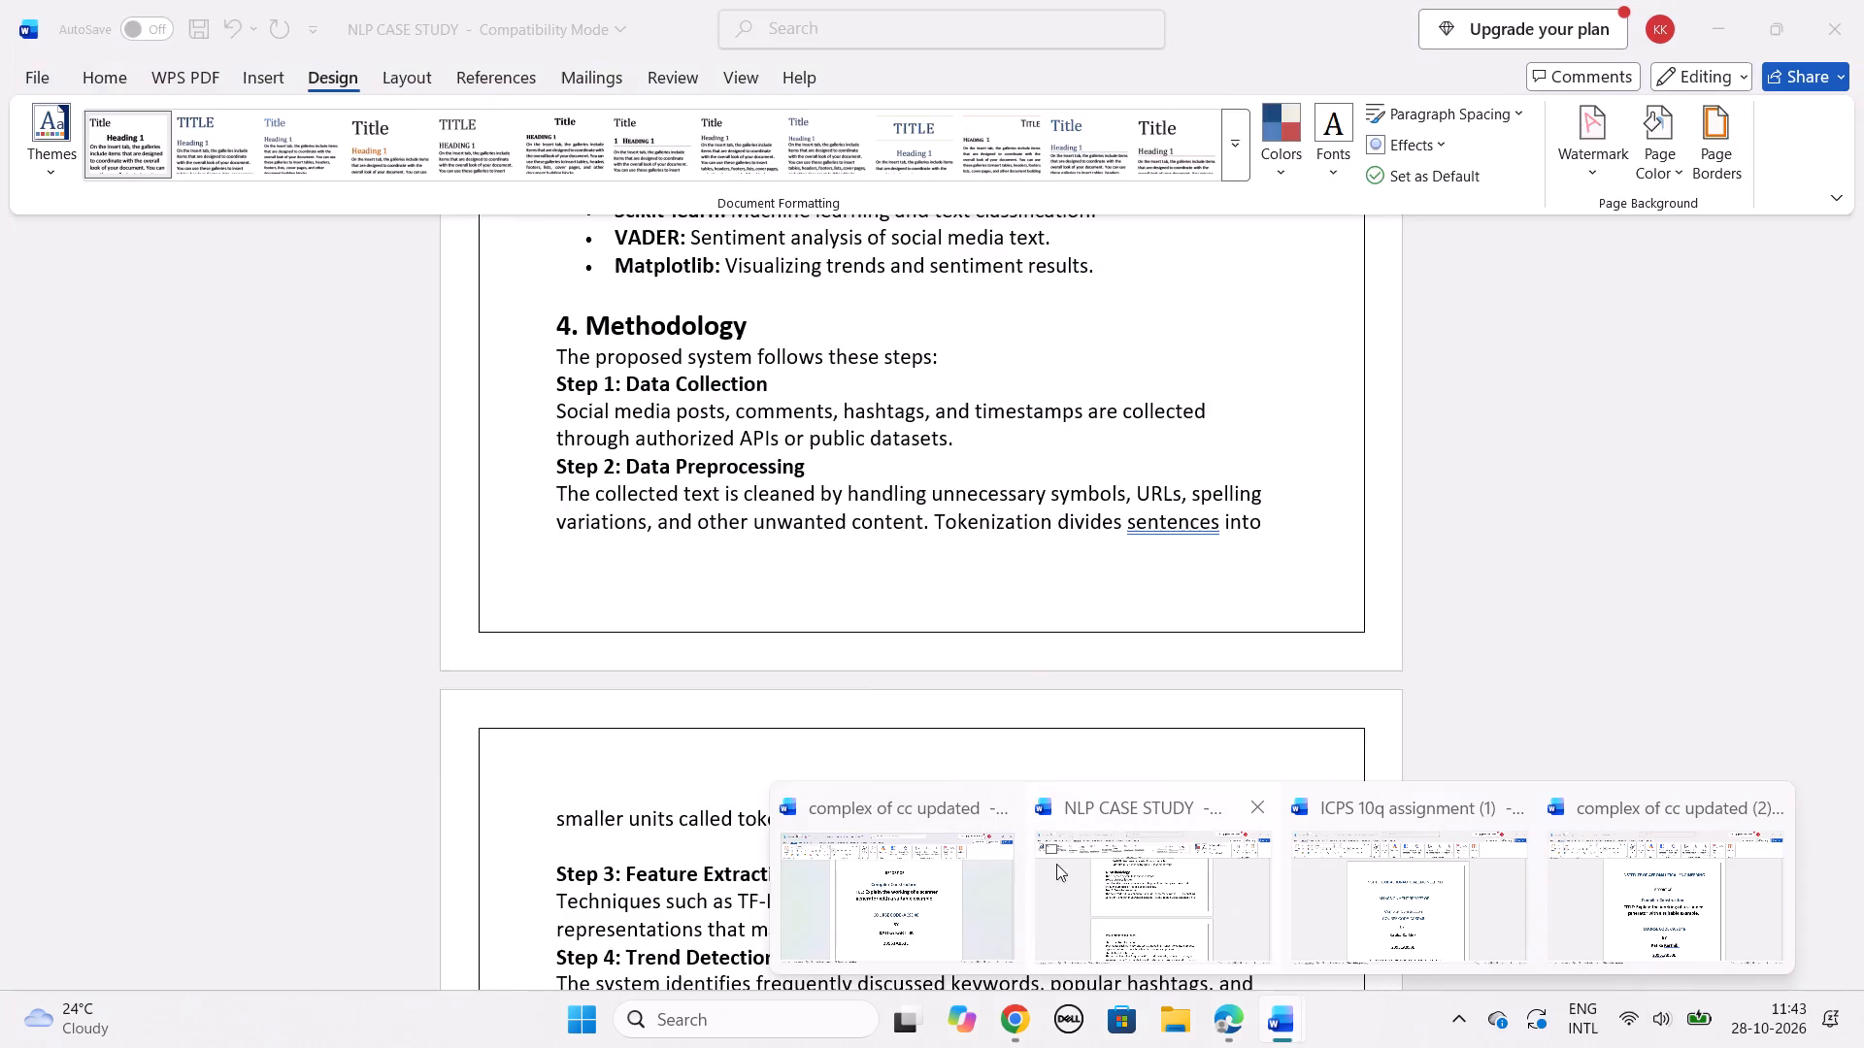
pyautogui.click(1146, 616)
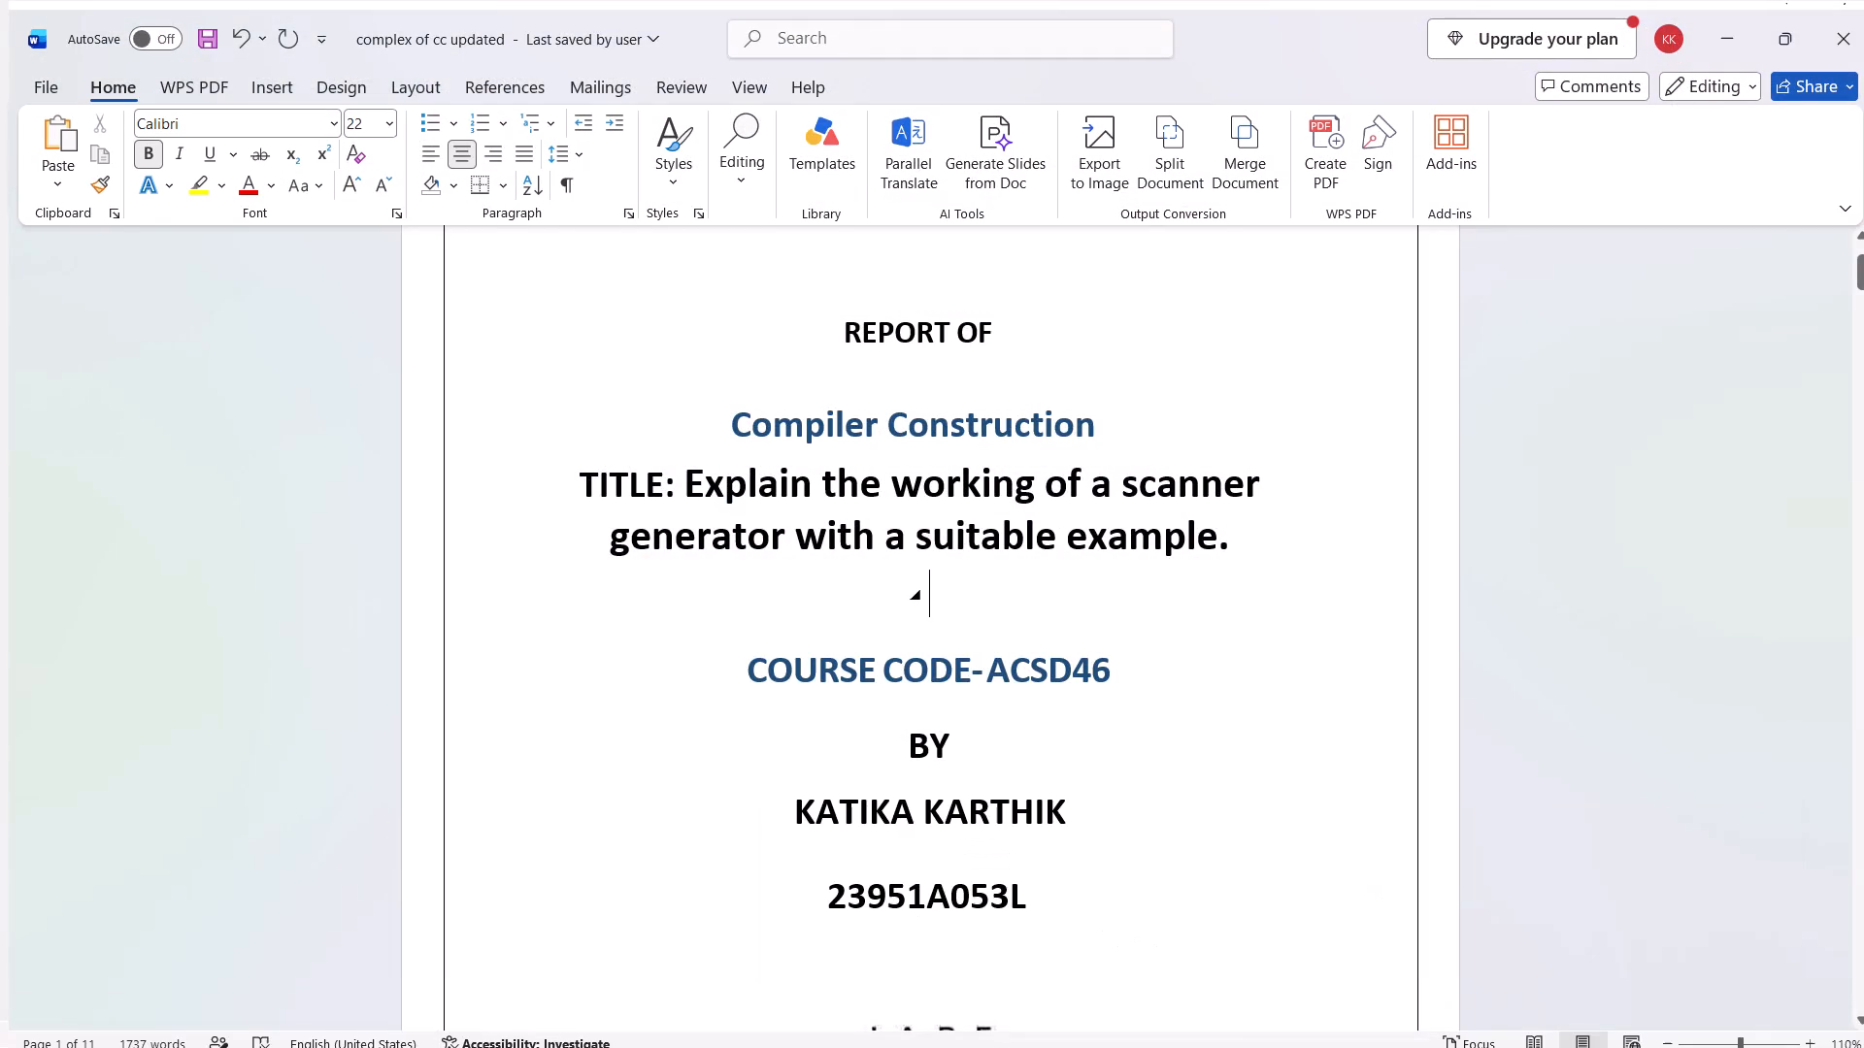
pyautogui.scroll(1, 1146, 616)
pyautogui.scroll(-1, 1146, 616)
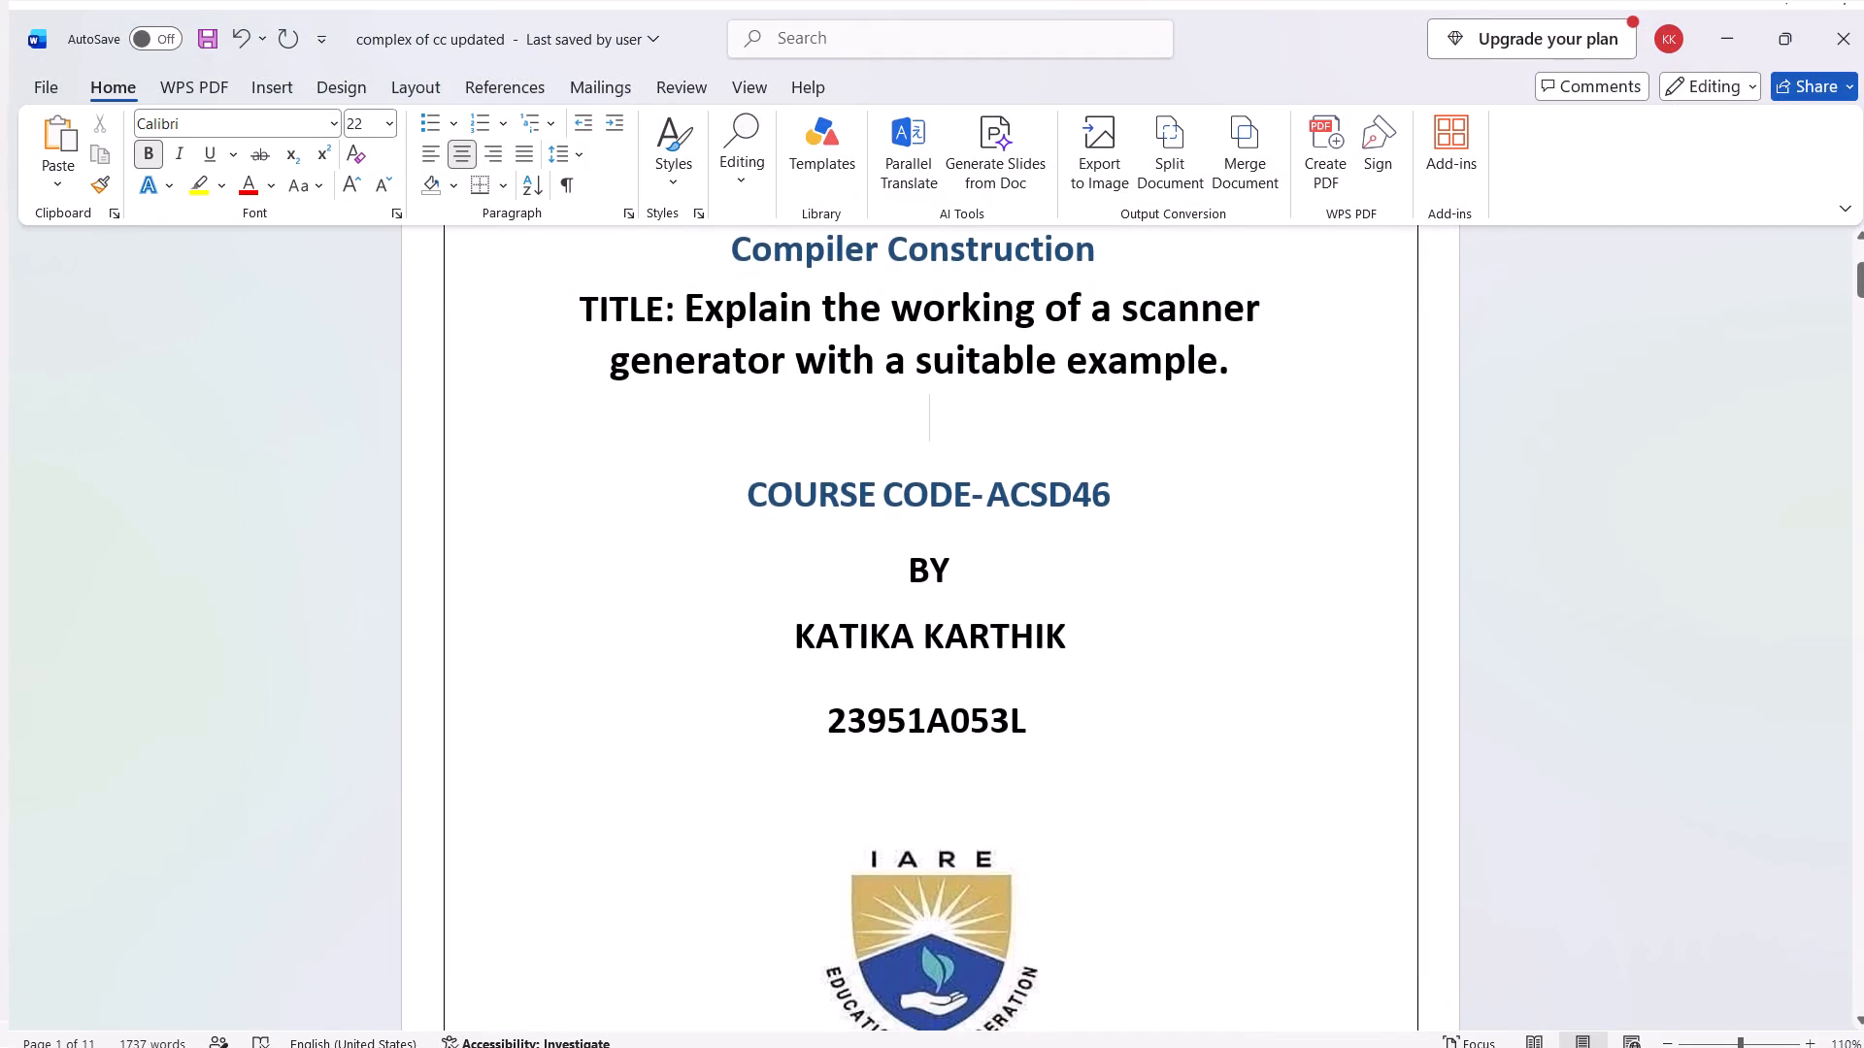
pyautogui.scroll(-2, 1146, 616)
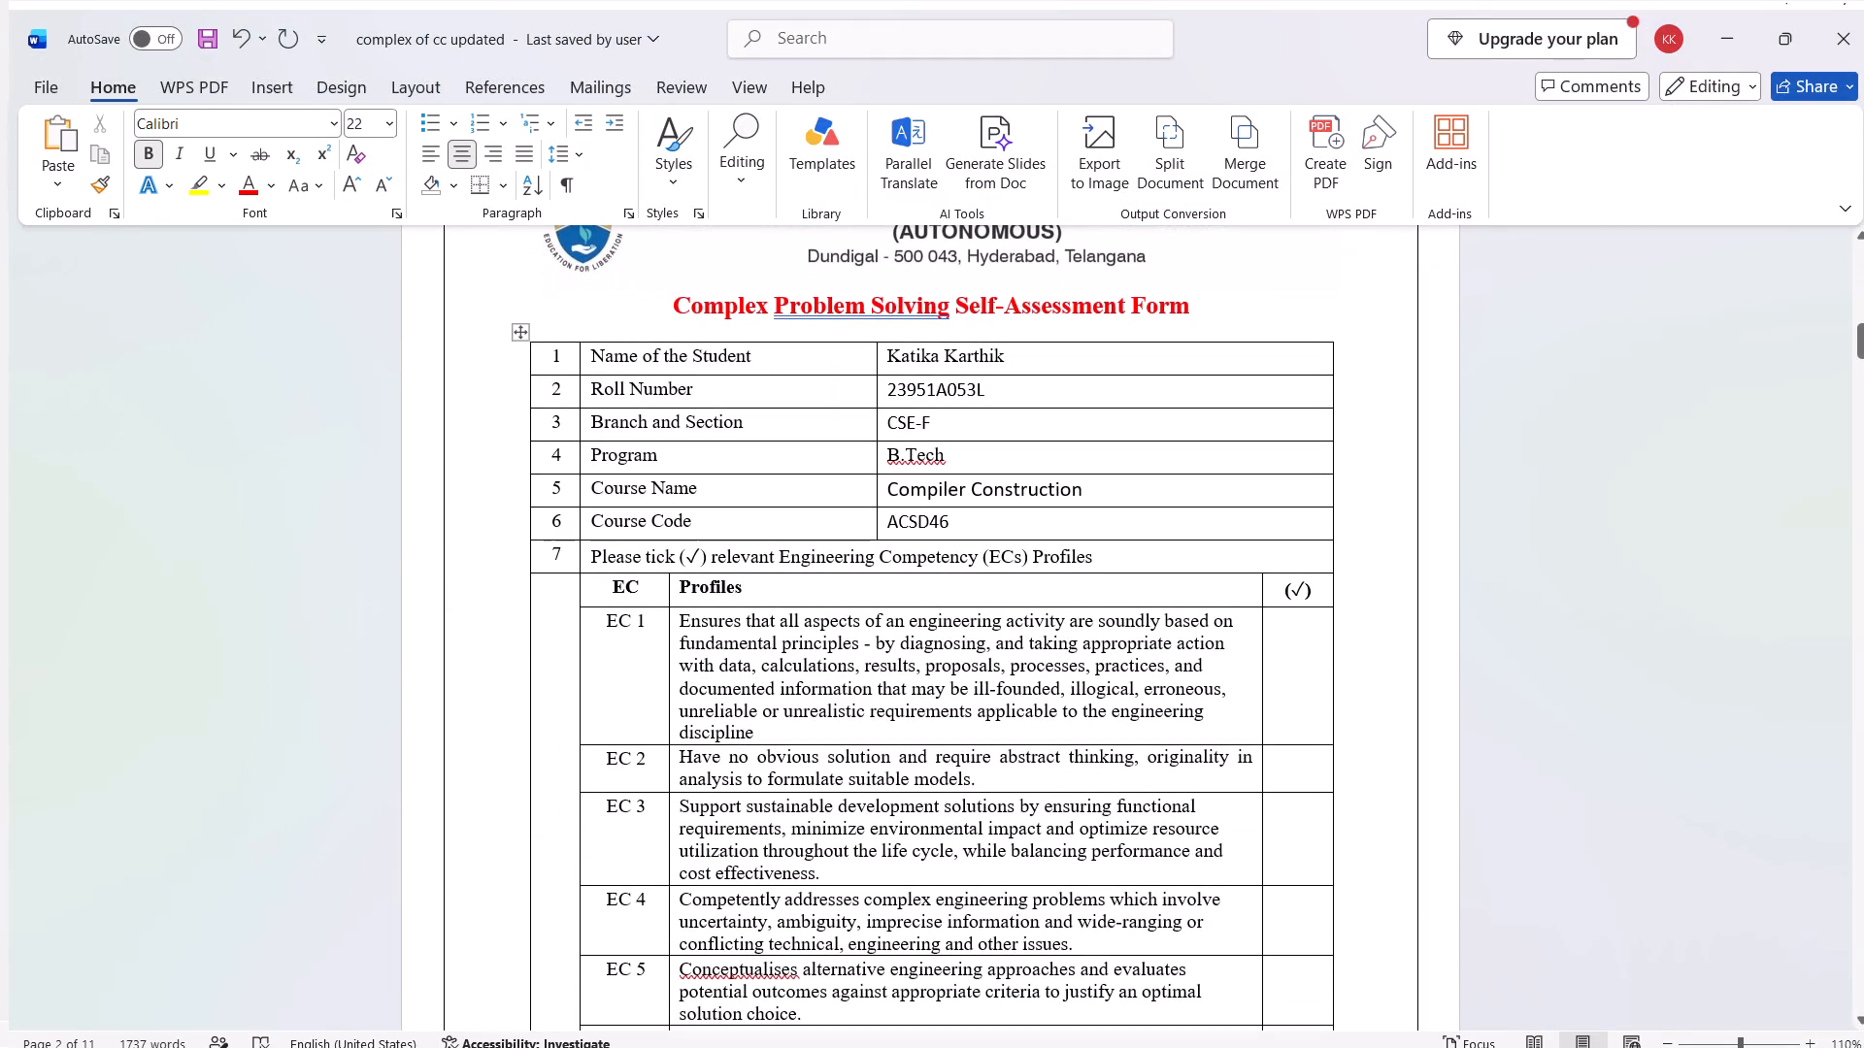
pyautogui.scroll(-7, 1053, 676)
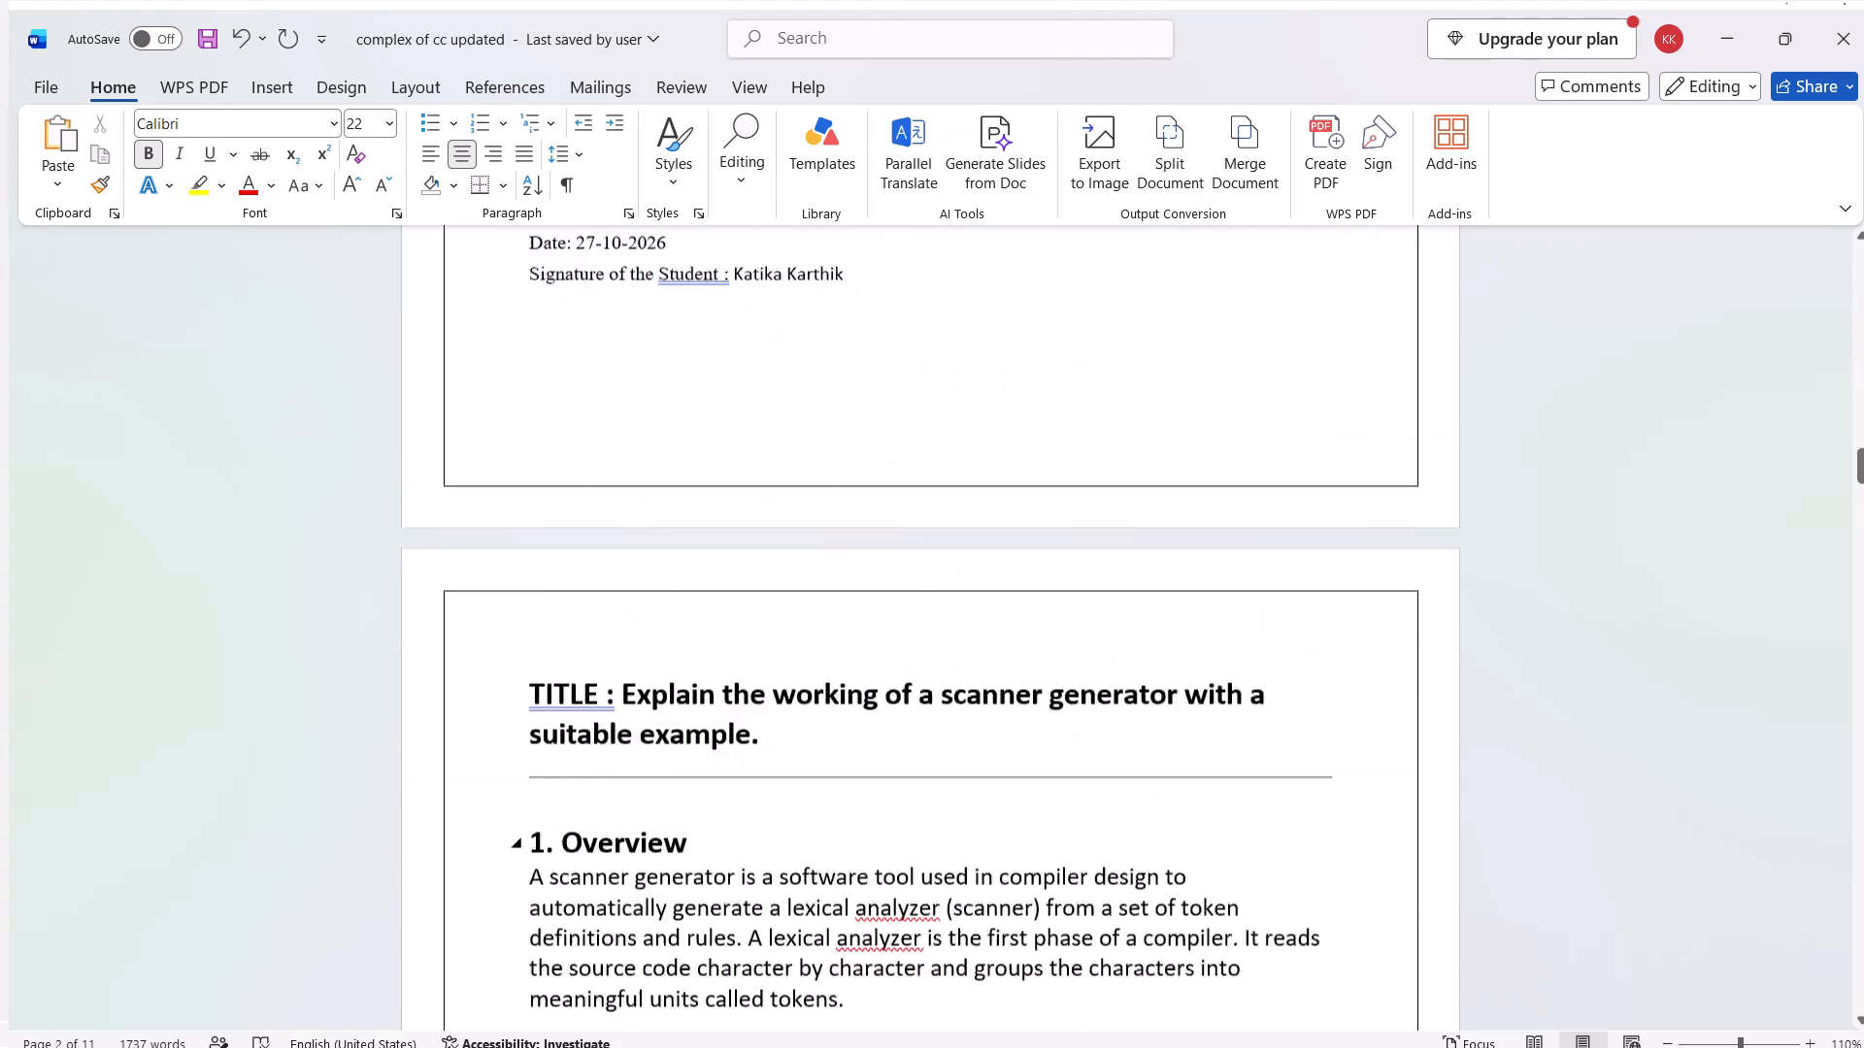
pyautogui.scroll(-6, 1053, 676)
pyautogui.scroll(7, 1053, 676)
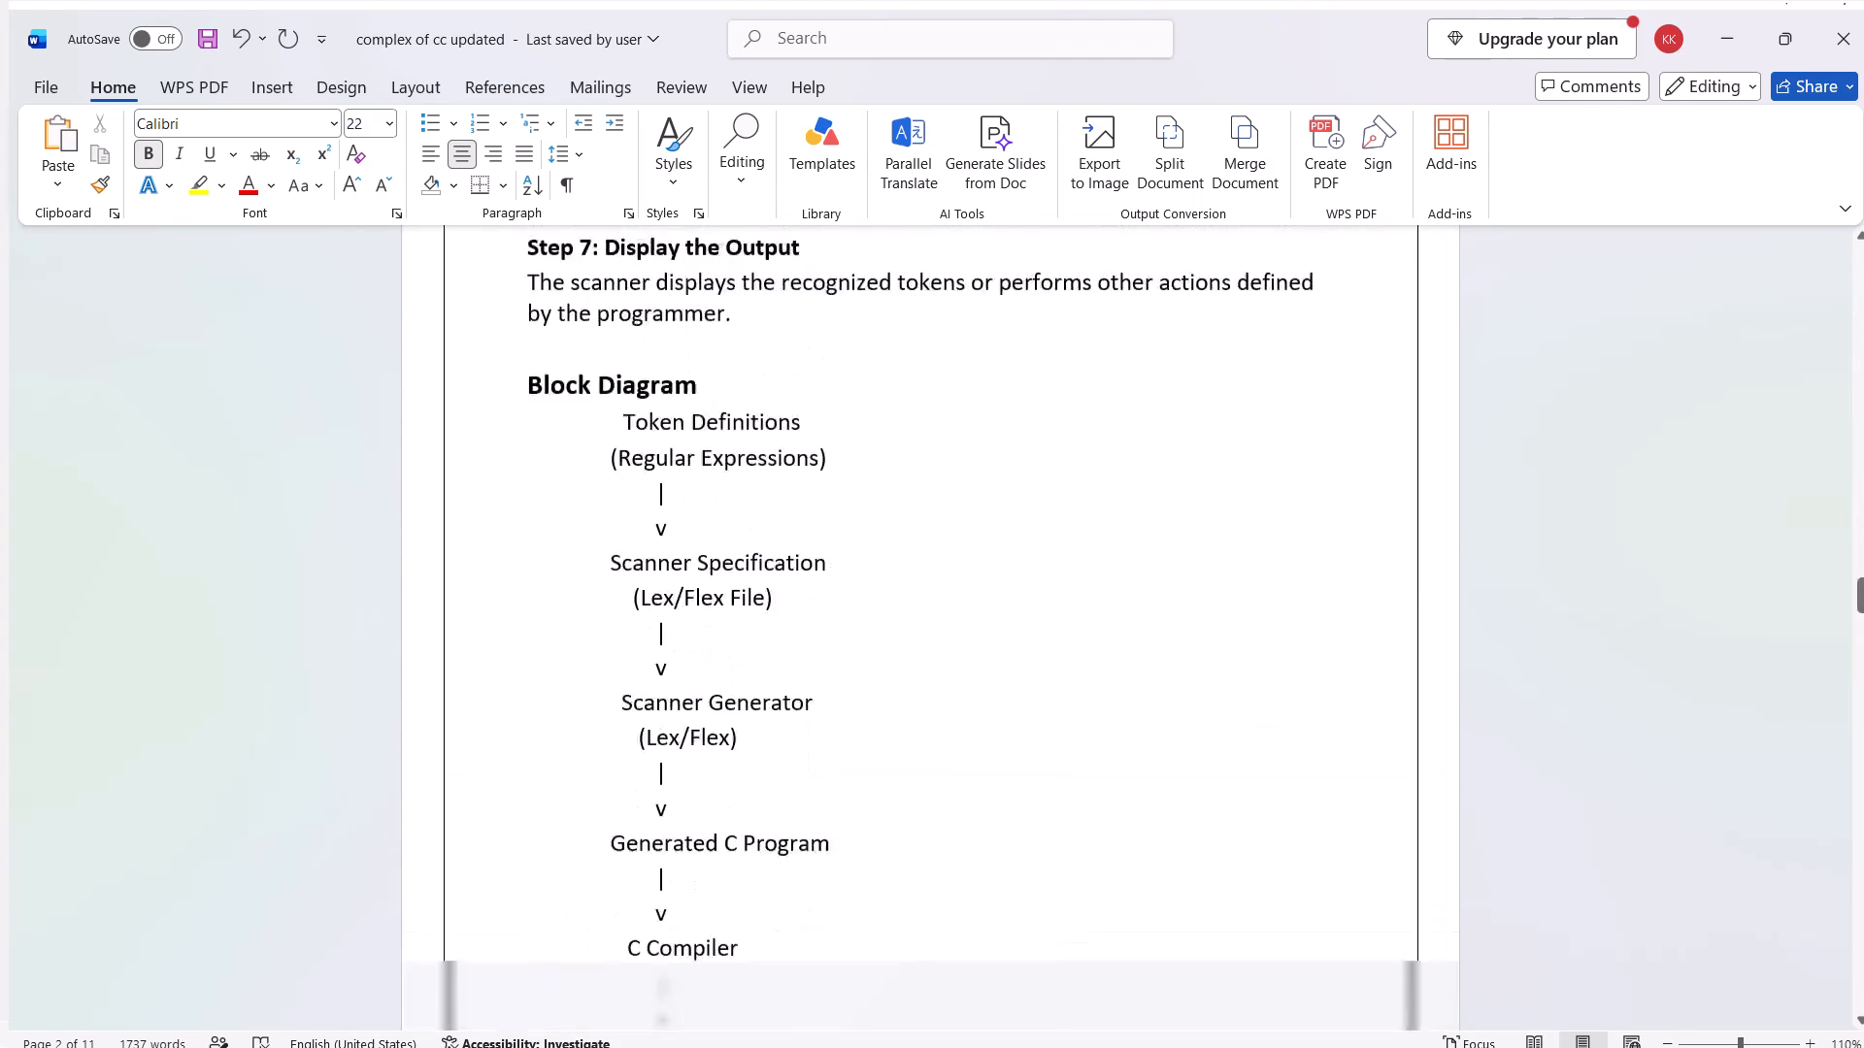
pyautogui.scroll(11, 1053, 676)
pyautogui.click(1053, 676)
pyautogui.scroll(3, 1053, 676)
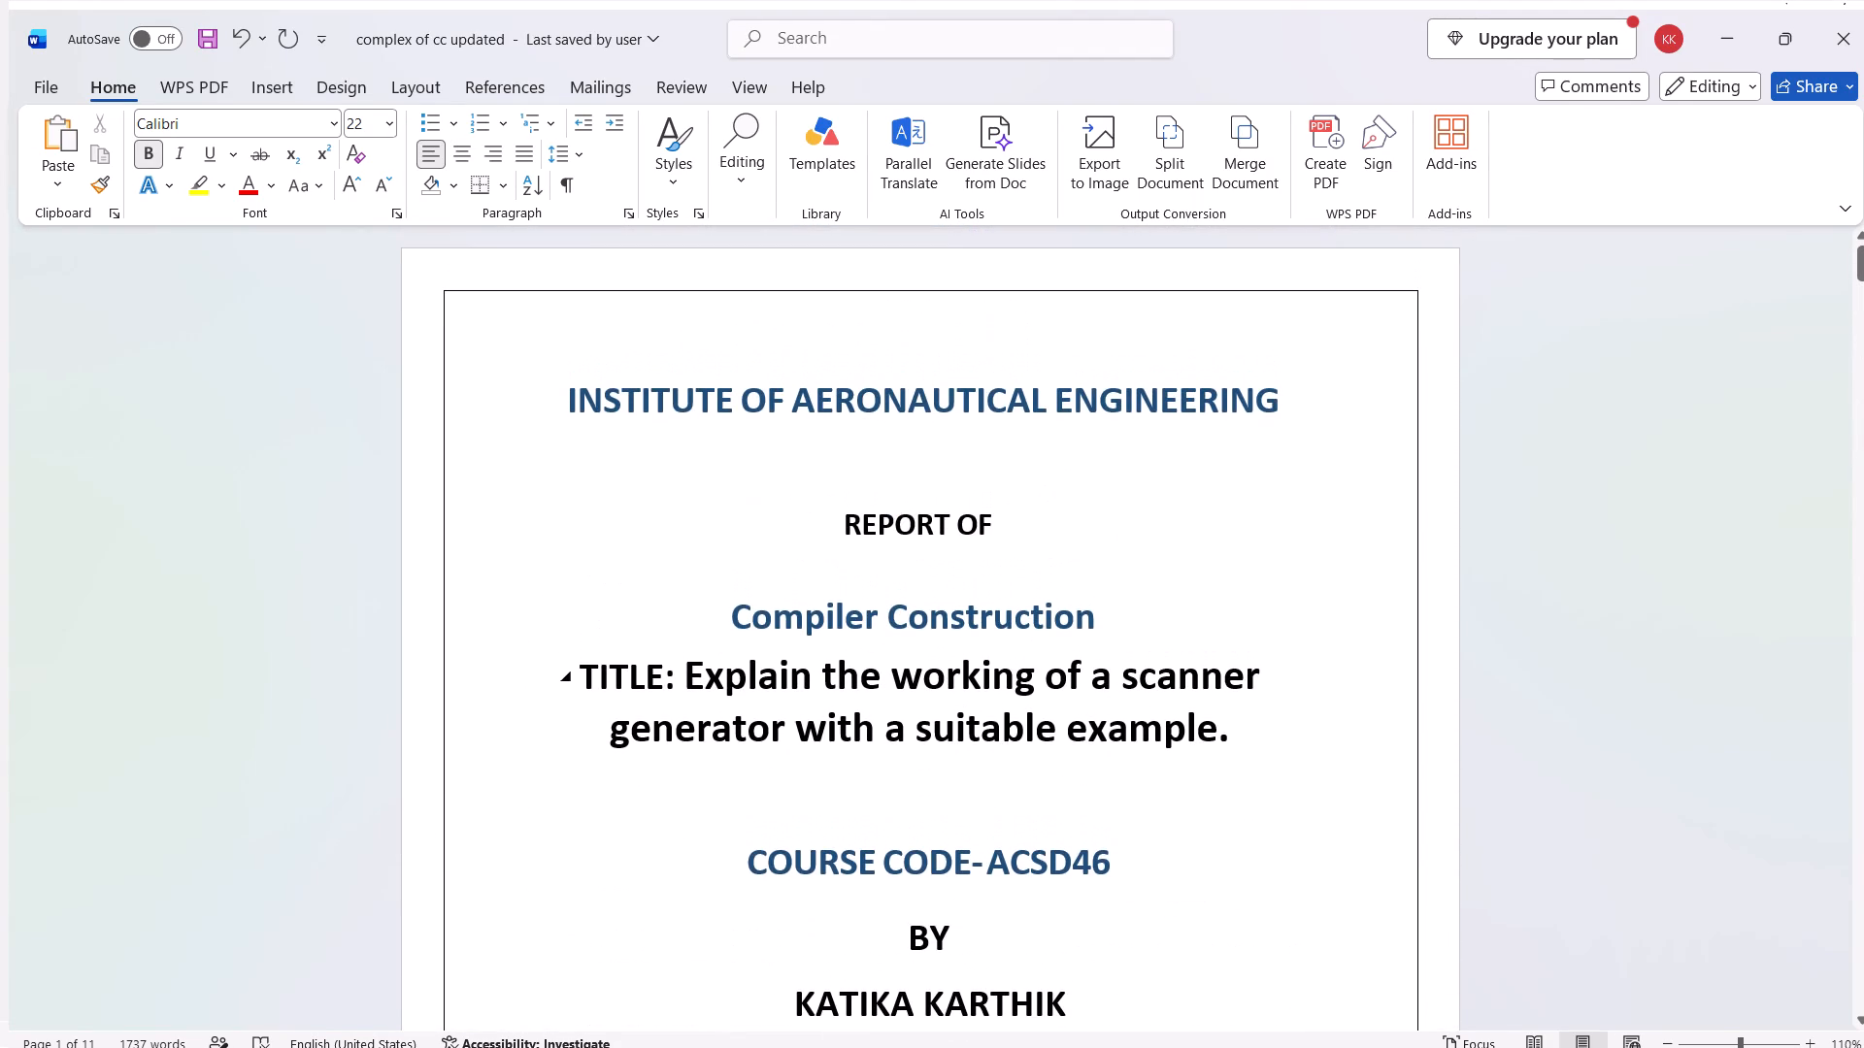
pyautogui.scroll(-1, 1179, 700)
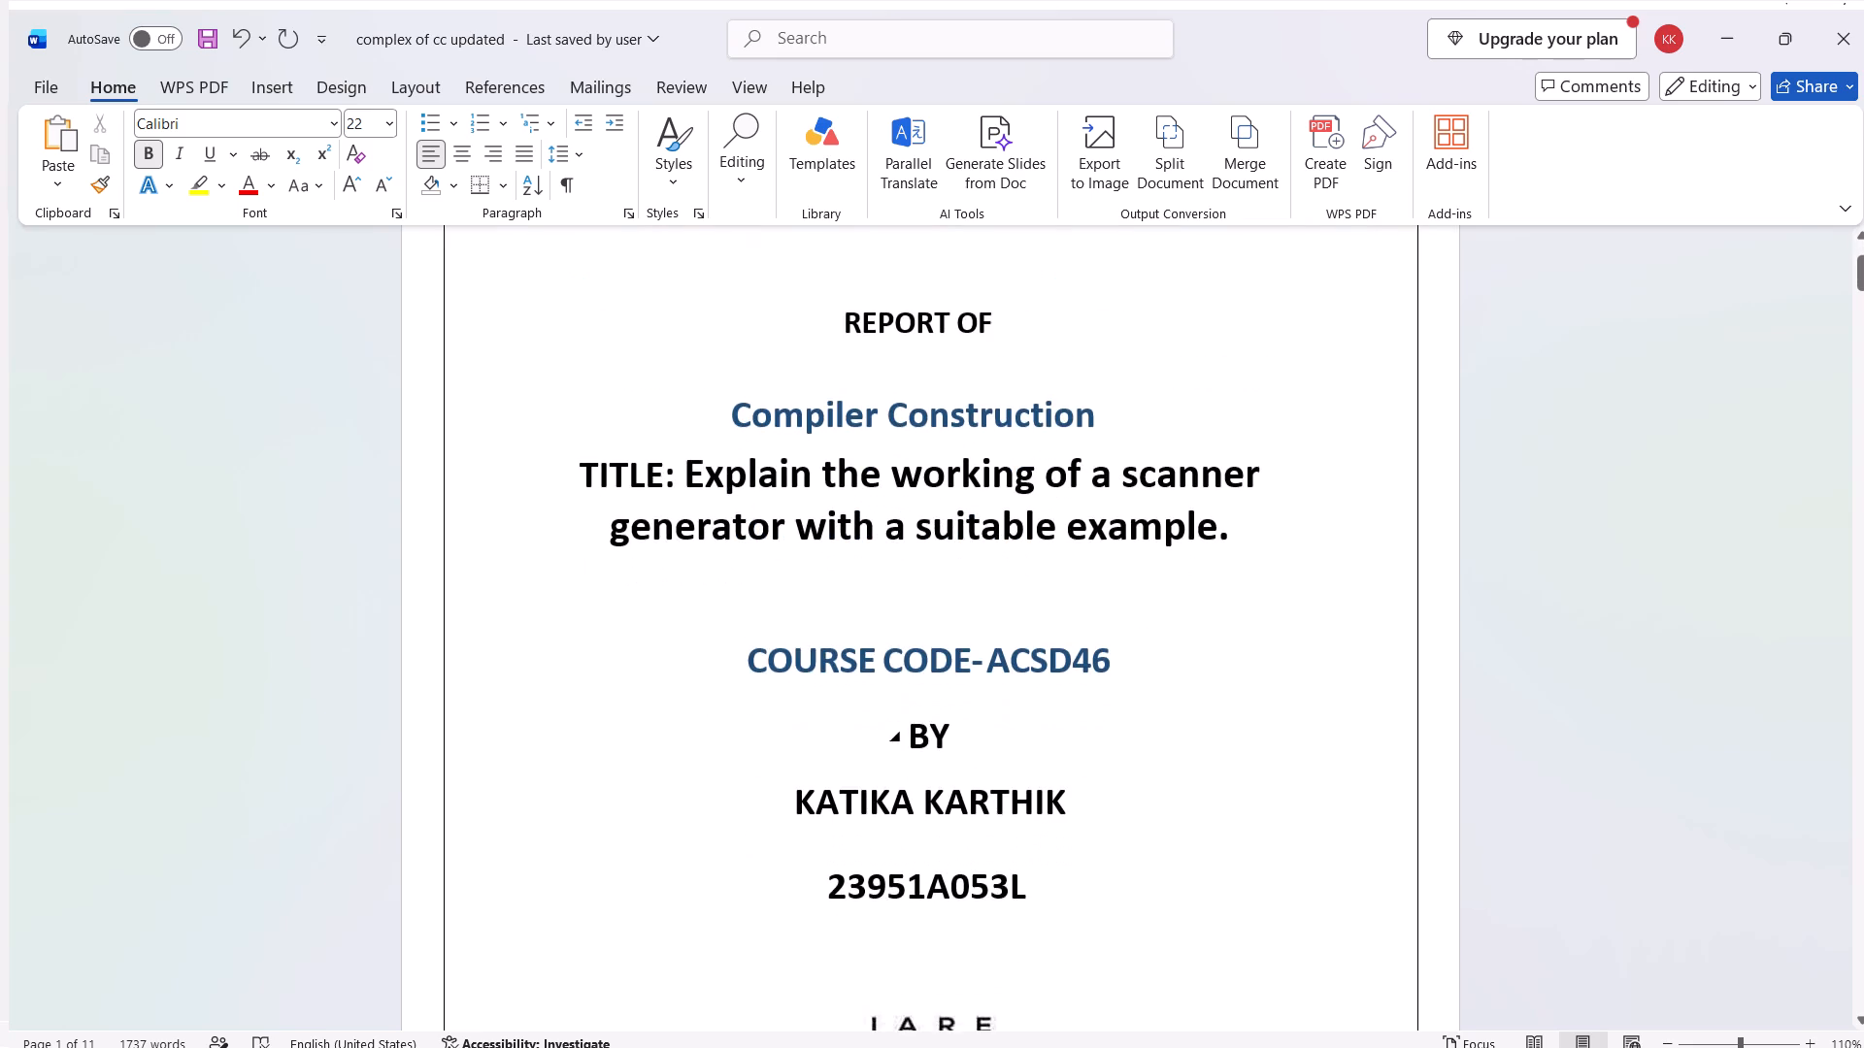
pyautogui.scroll(1, 1179, 700)
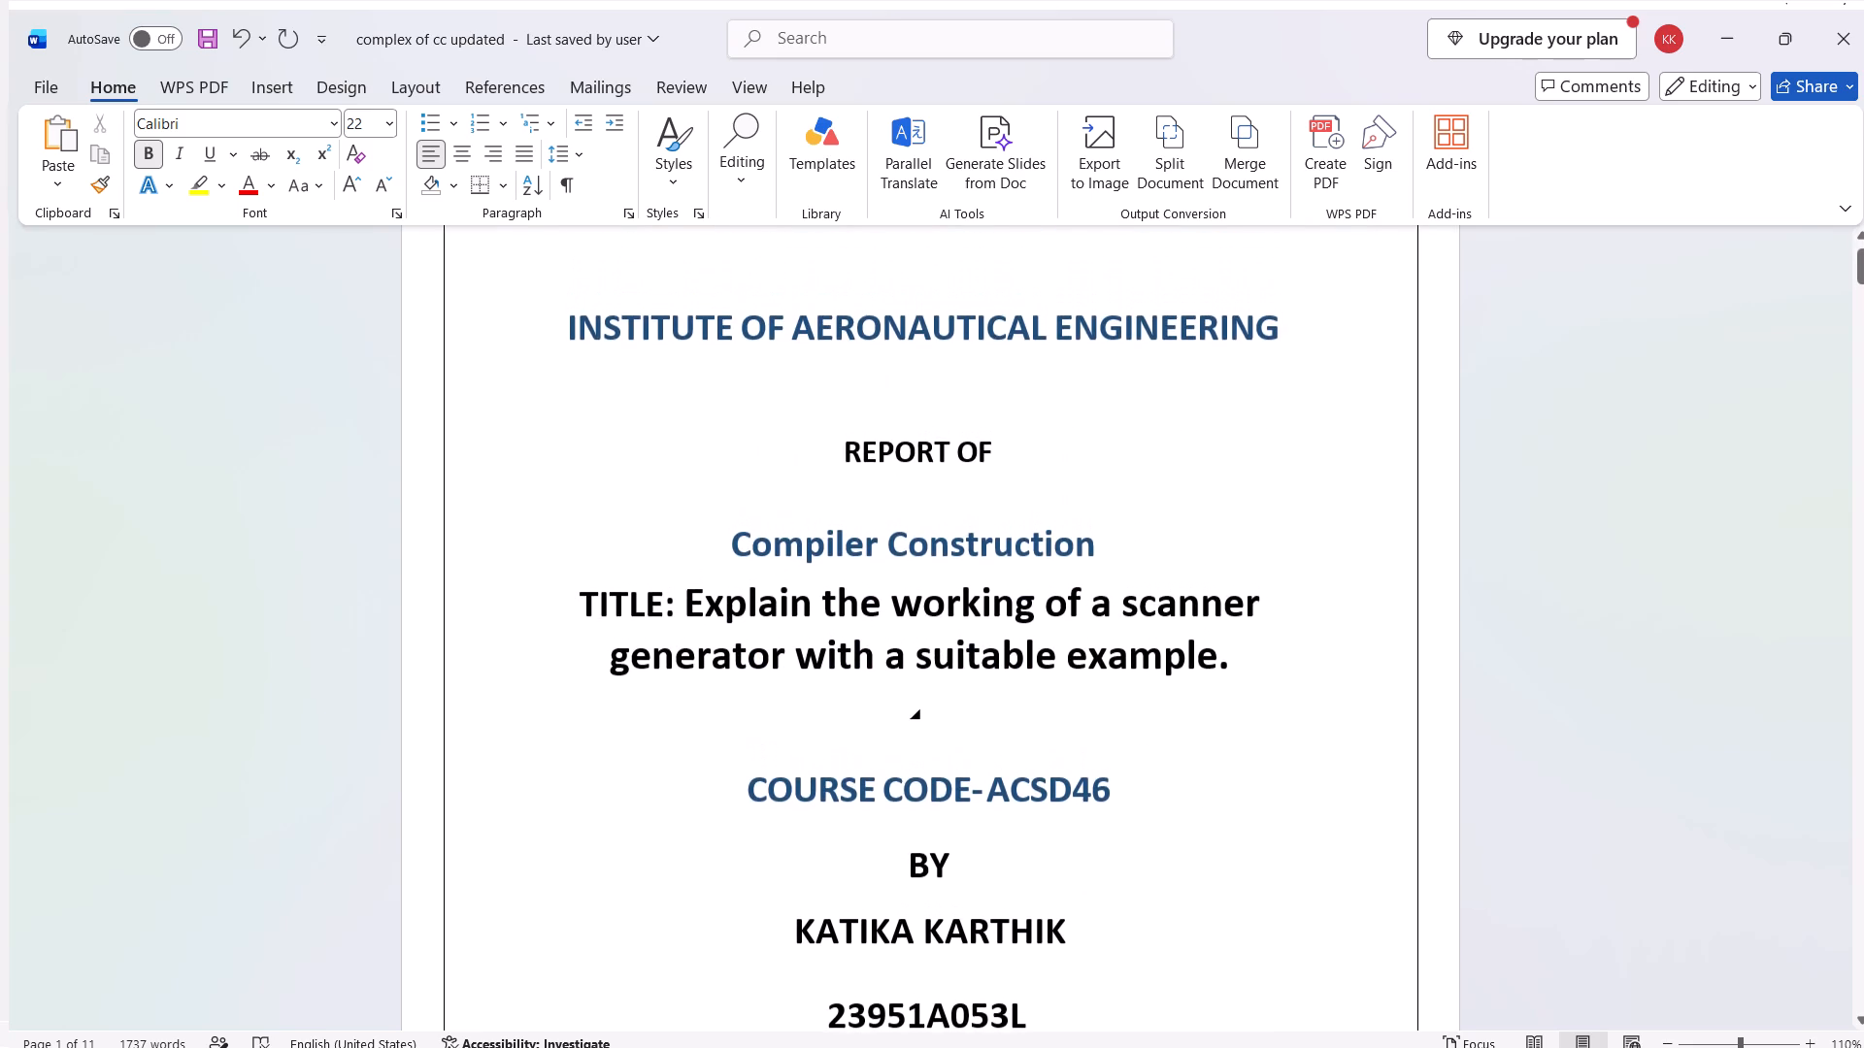
# Read through the complex of cc updated report's self-assessment form and numbered sections up to the Output section.
pyautogui.scroll(-7, 1179, 700)
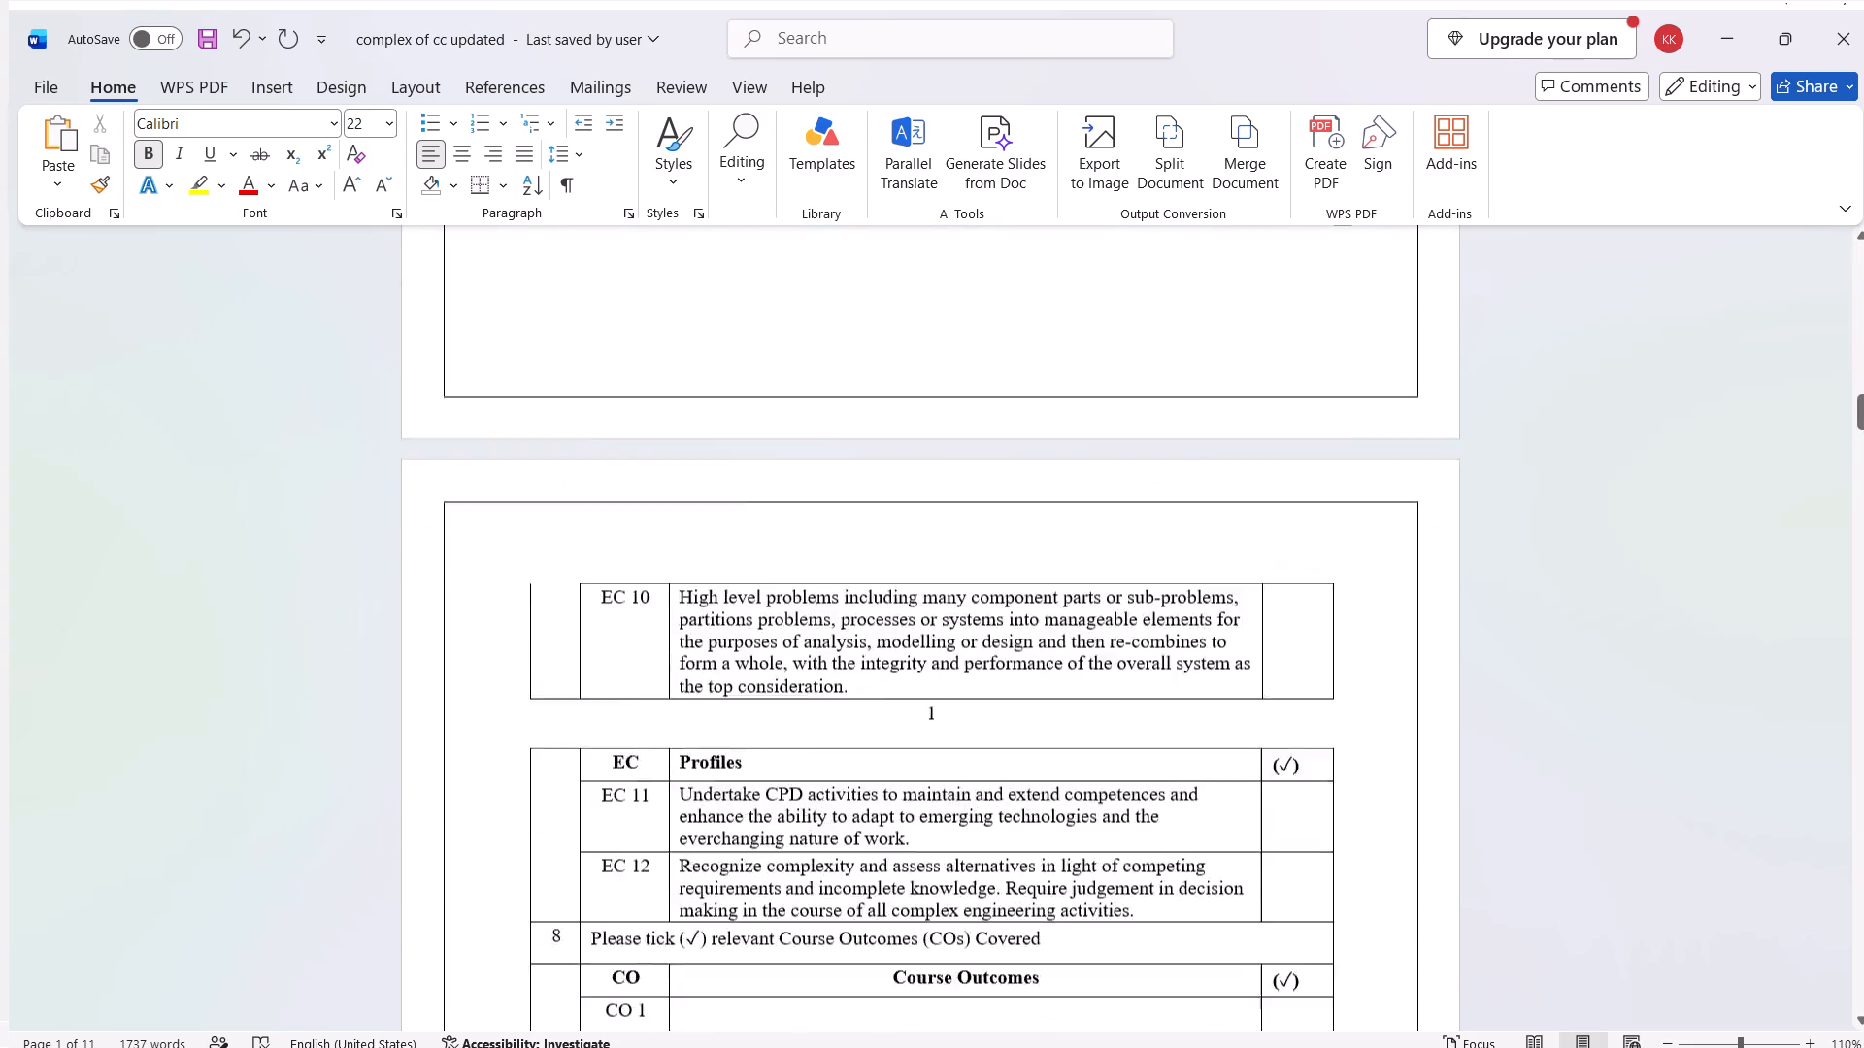
pyautogui.scroll(-4, 1179, 700)
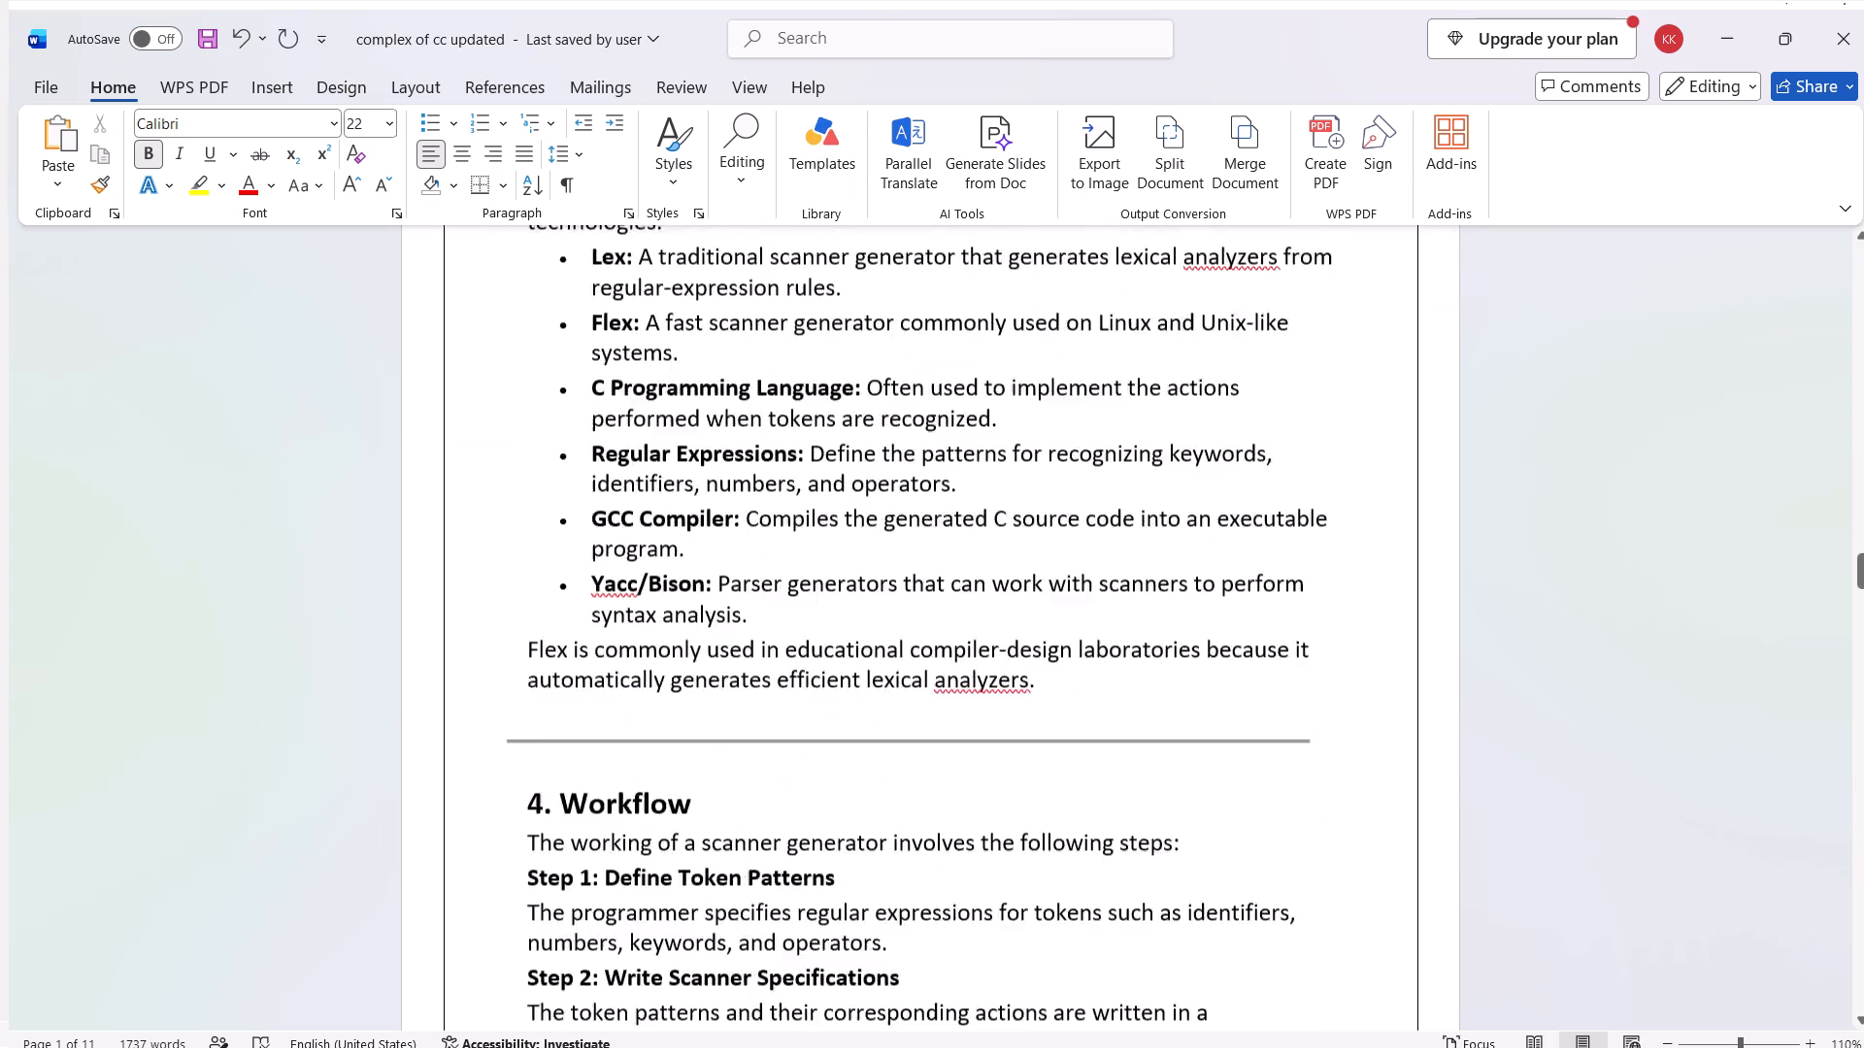
pyautogui.scroll(-5, 1179, 700)
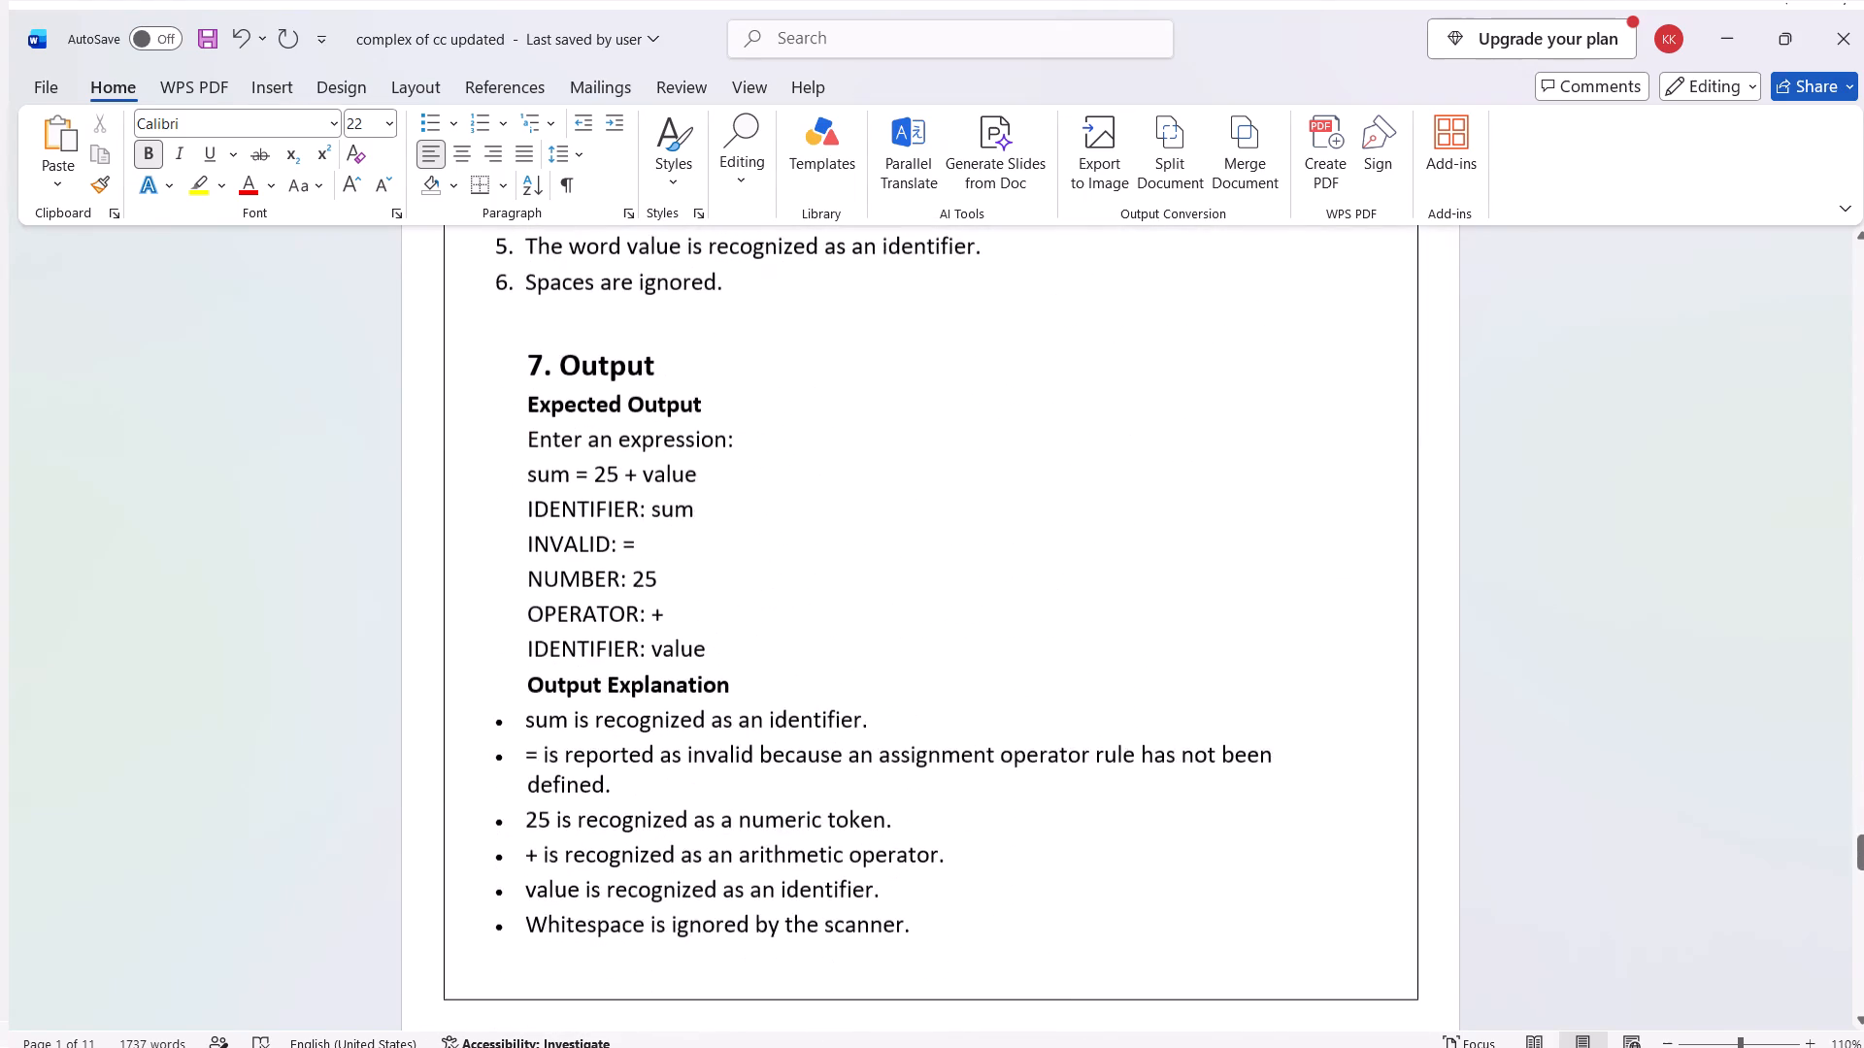
pyautogui.scroll(-11, 1179, 700)
pyautogui.scroll(11, 1179, 700)
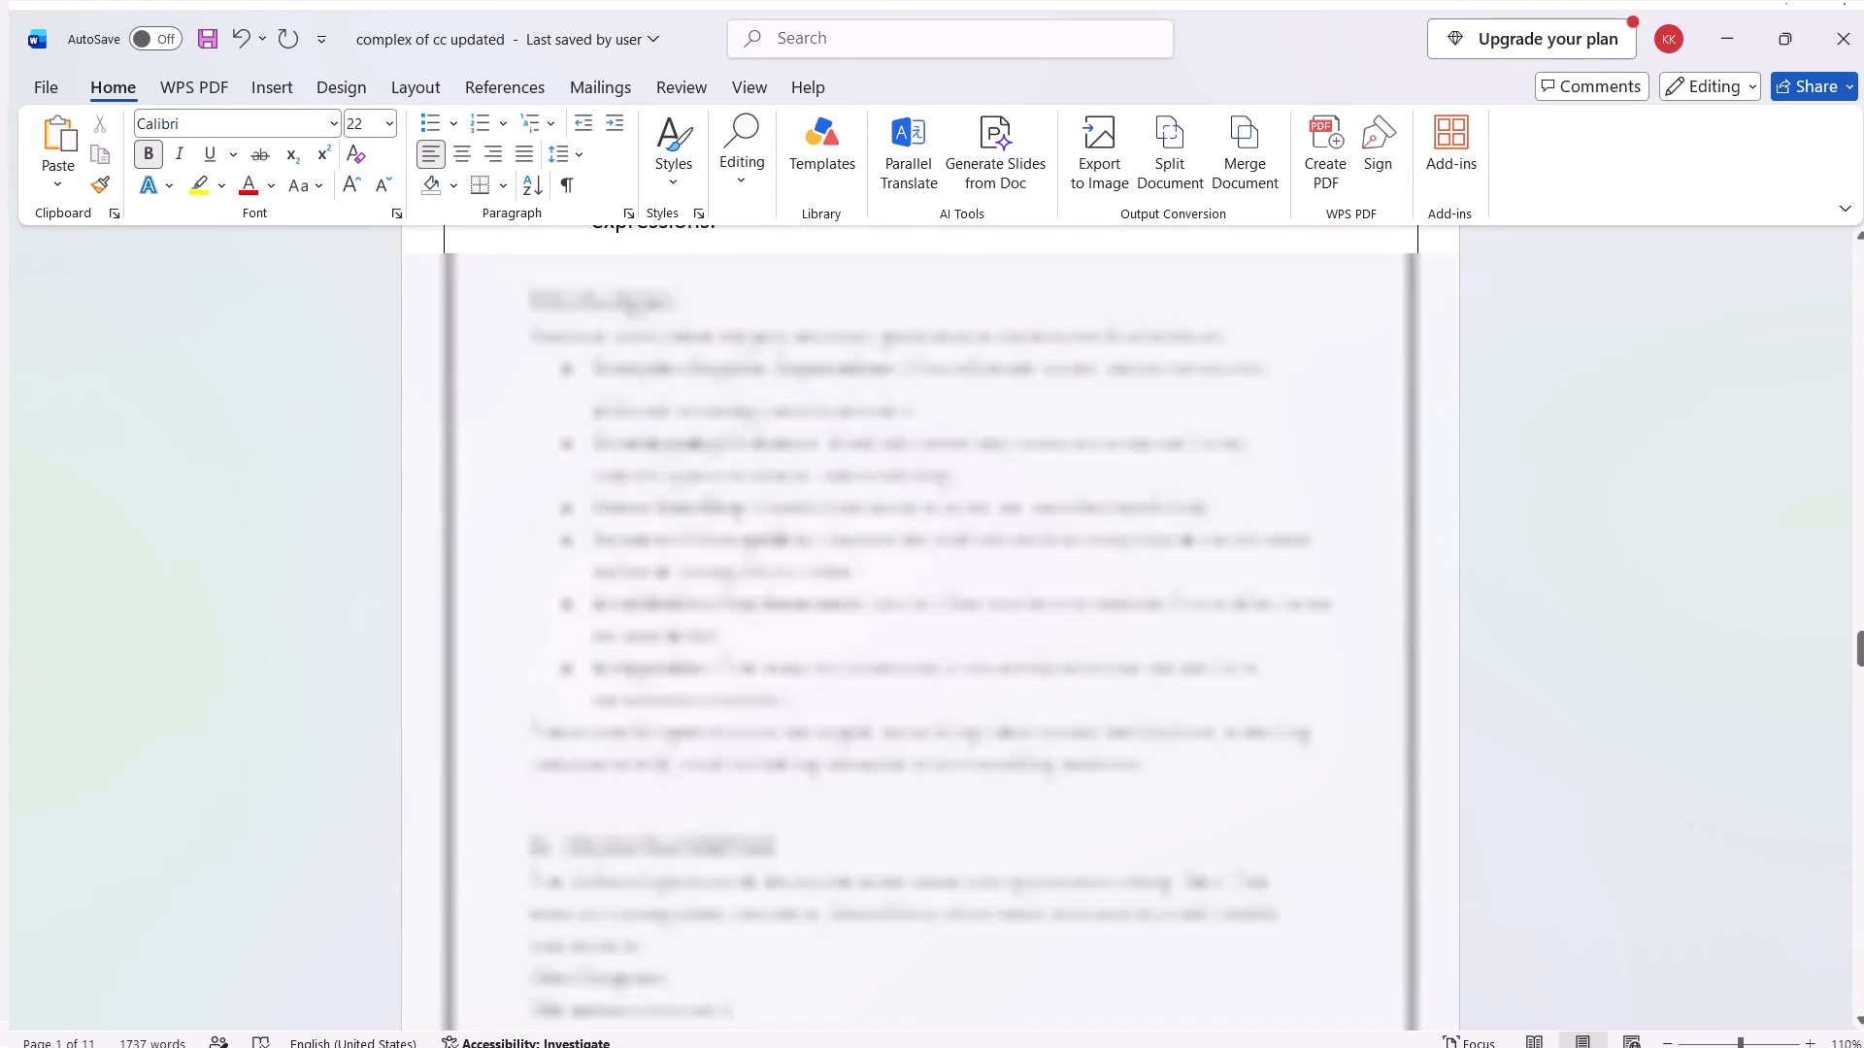
pyautogui.scroll(5, 1179, 700)
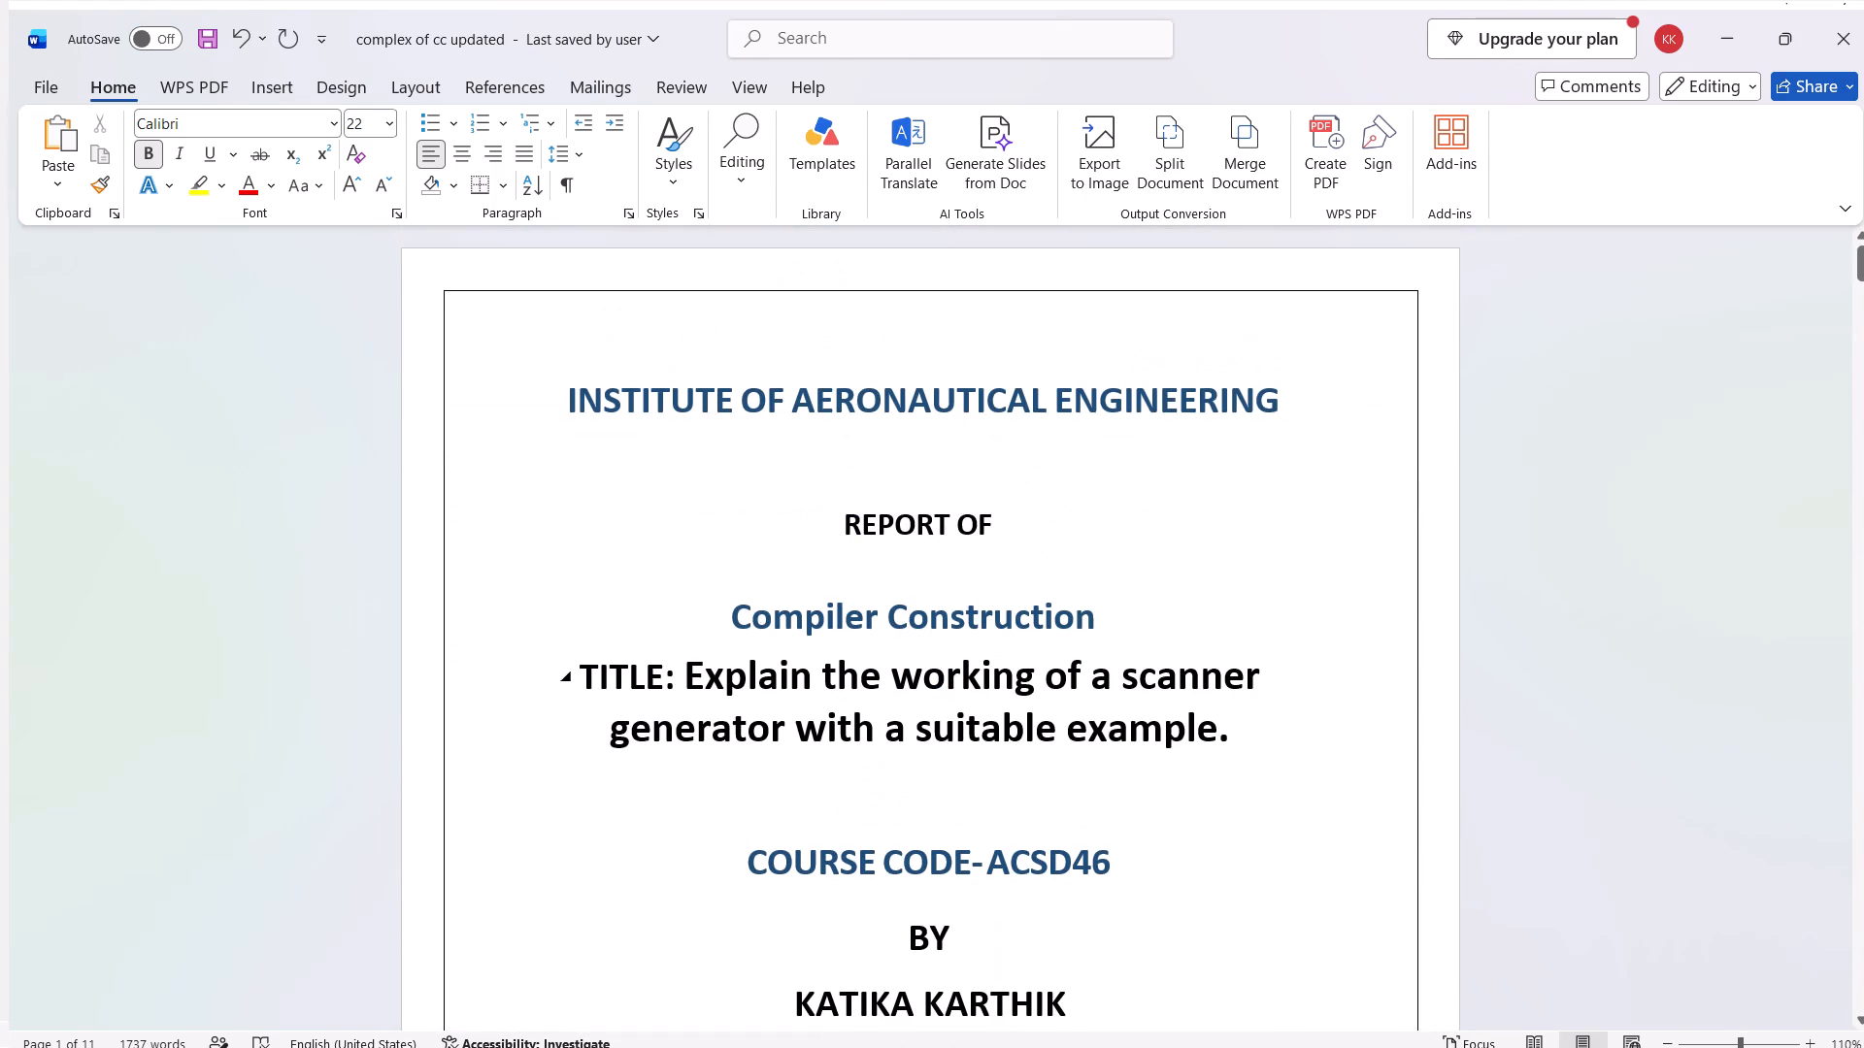
# Review the complex of cc updated report from the cover page through the Technologies Used and Implementation sections to the Output heading.
pyautogui.scroll(-1, 1143, 824)
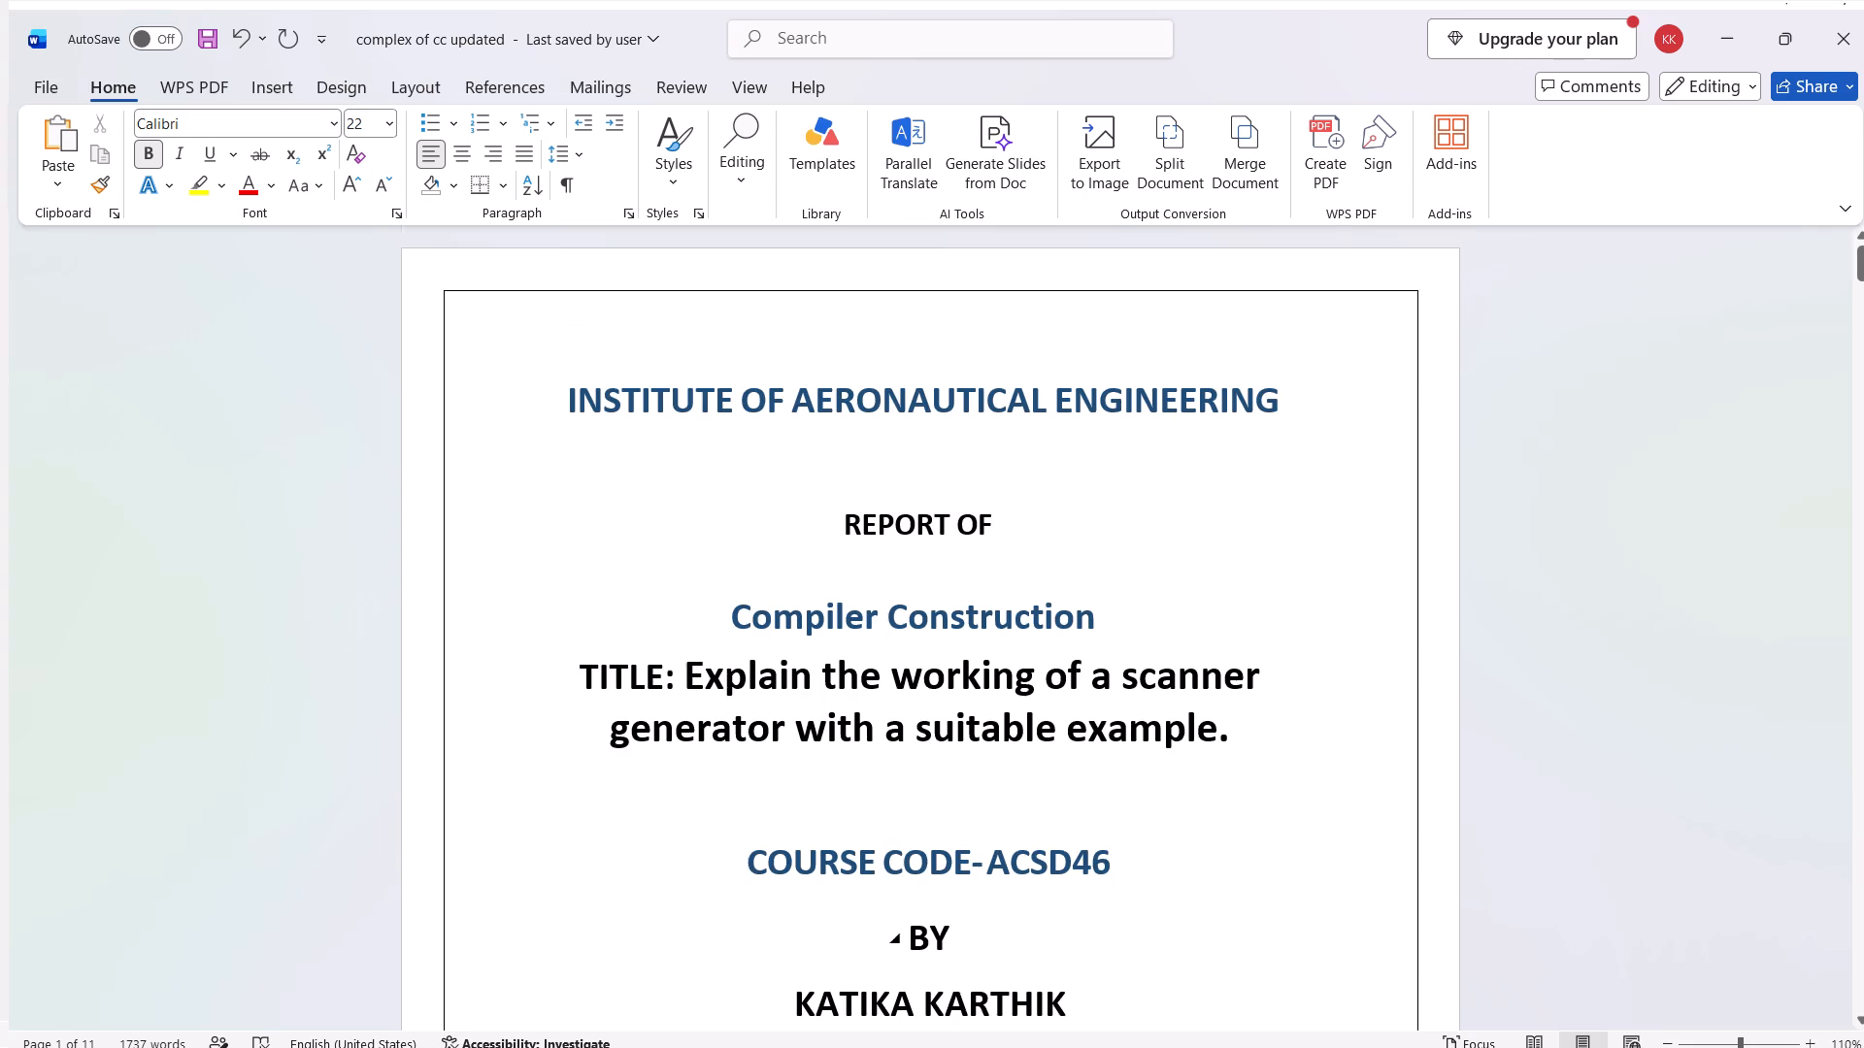
pyautogui.scroll(-6, 1143, 824)
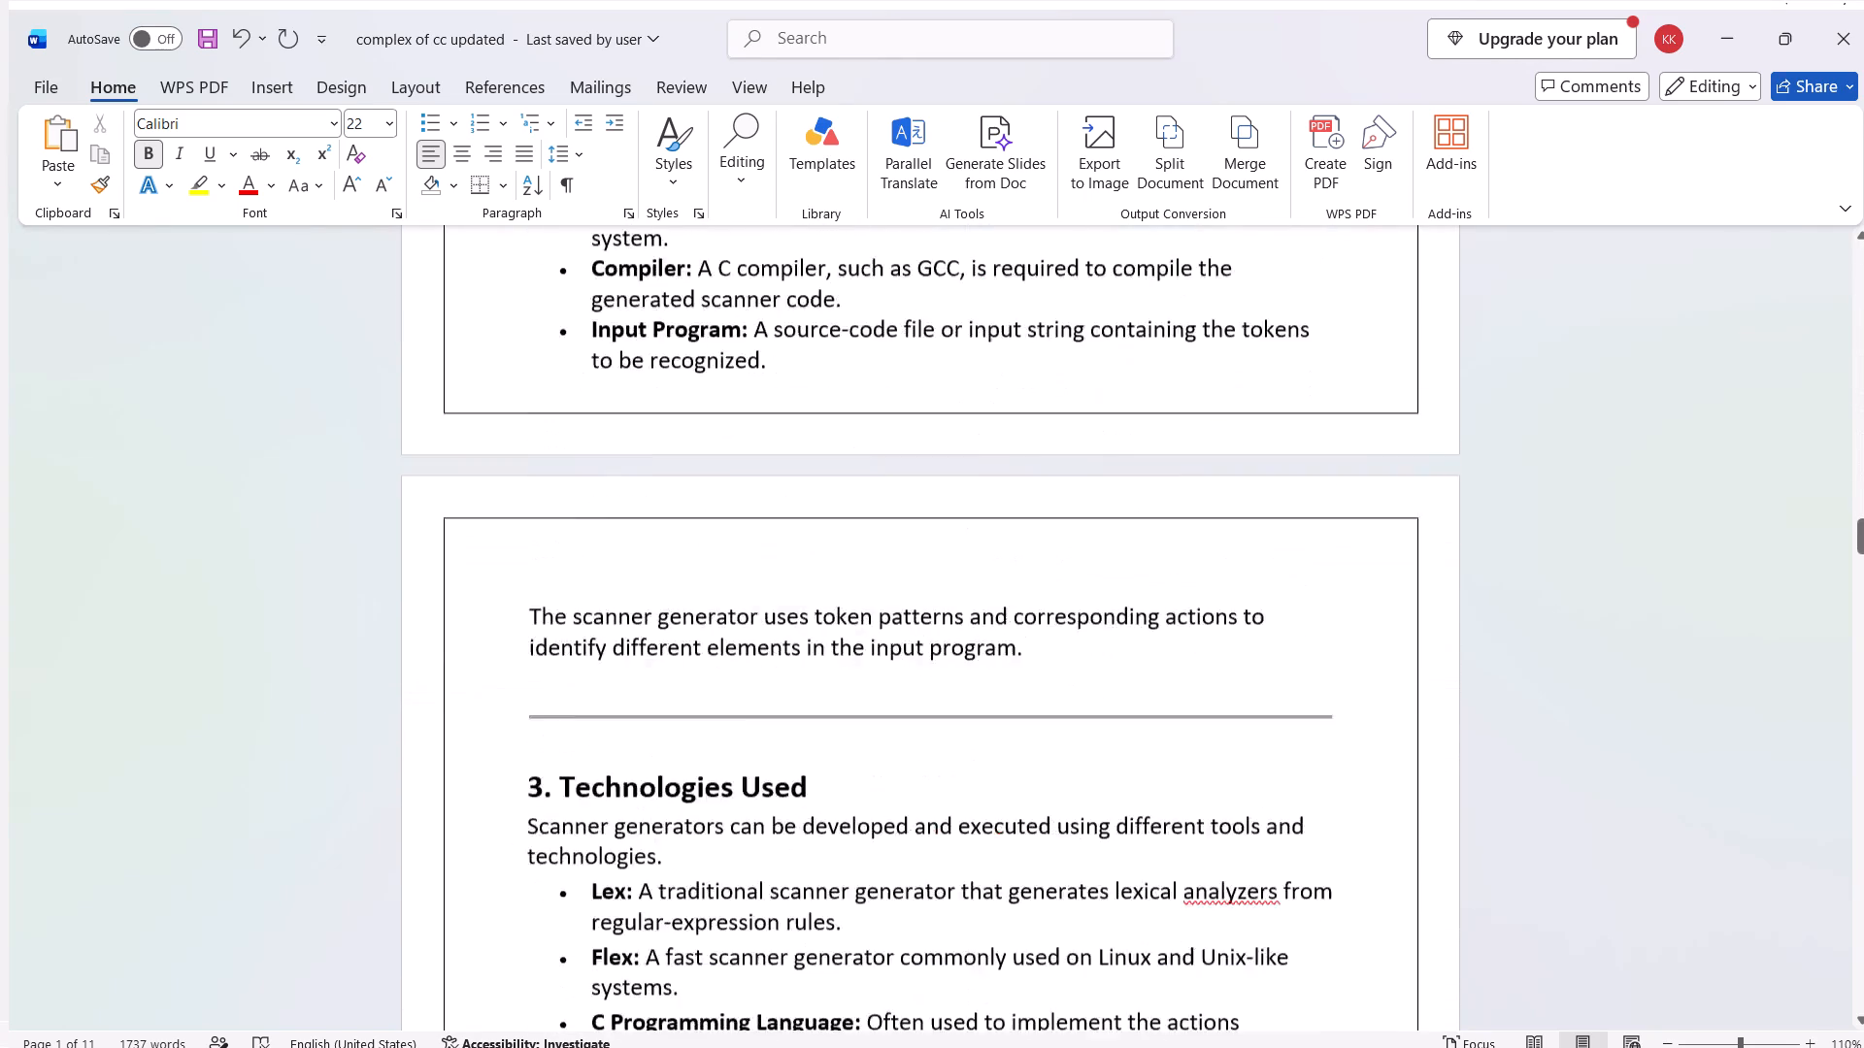
pyautogui.scroll(-3, 1143, 824)
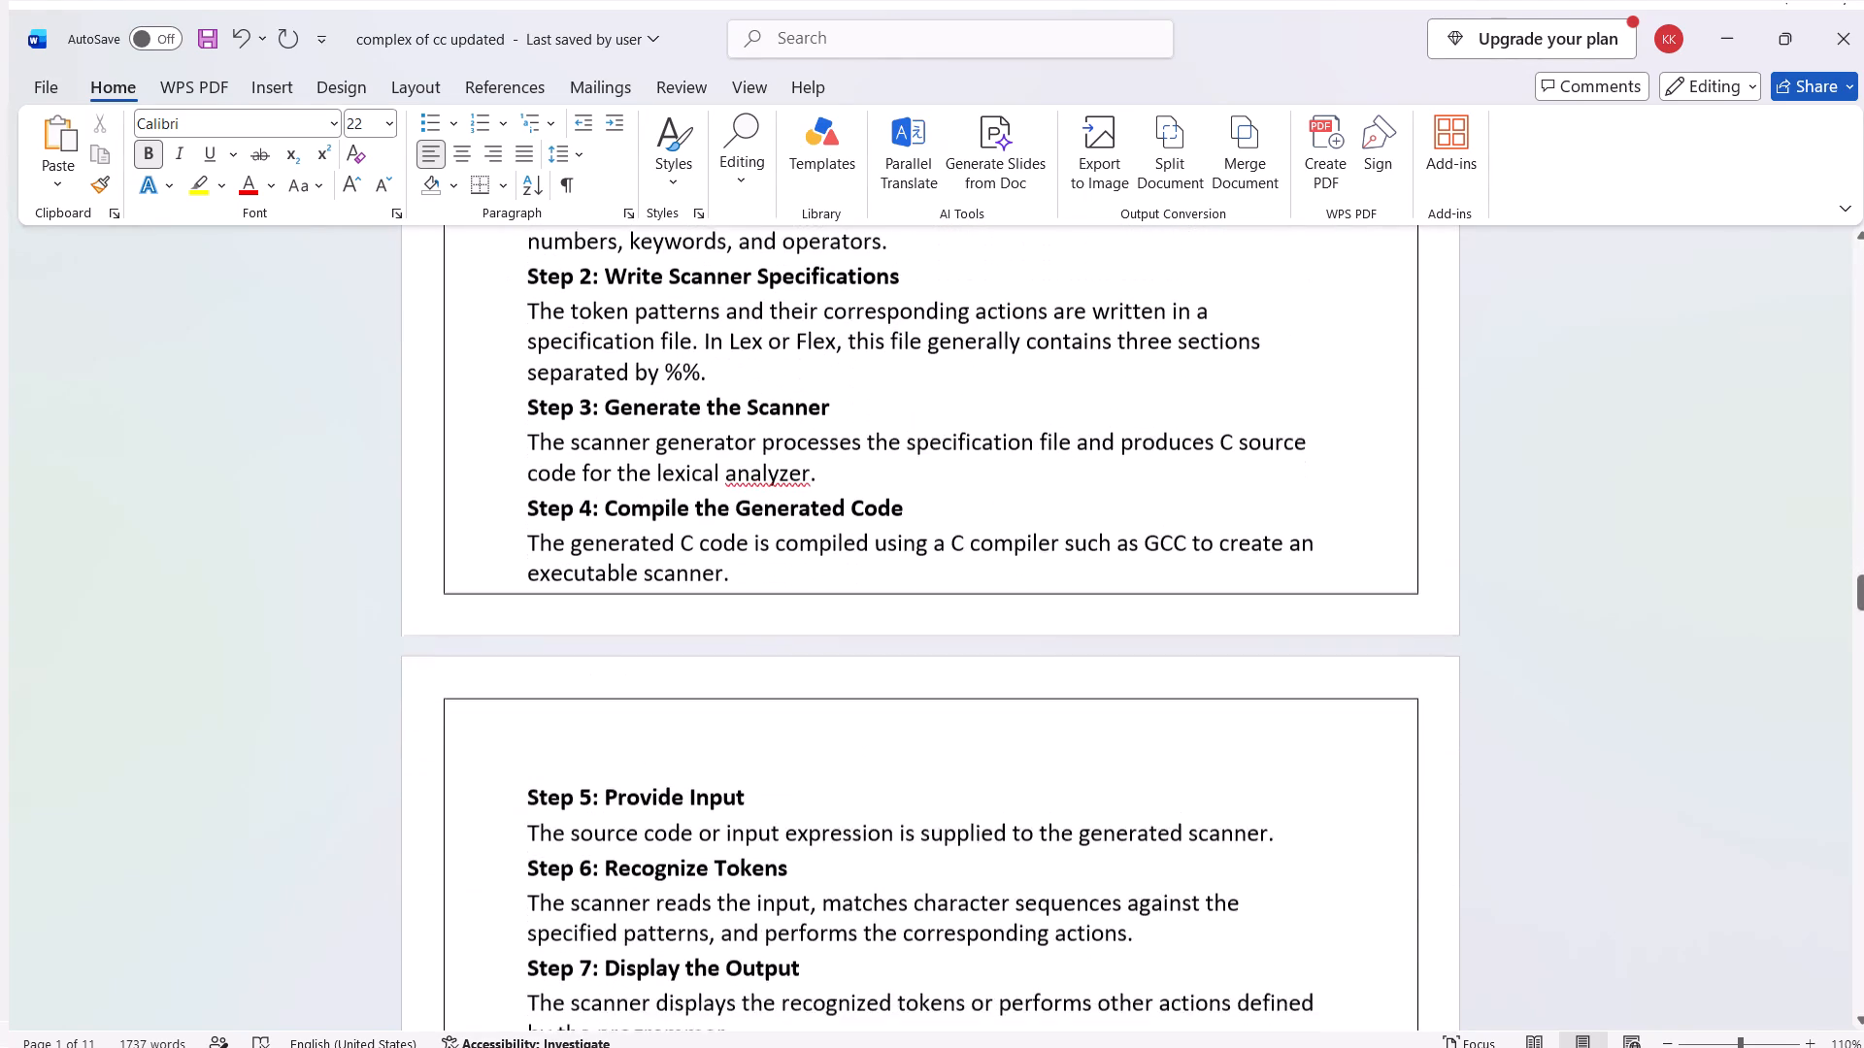
pyautogui.scroll(-7, 1143, 824)
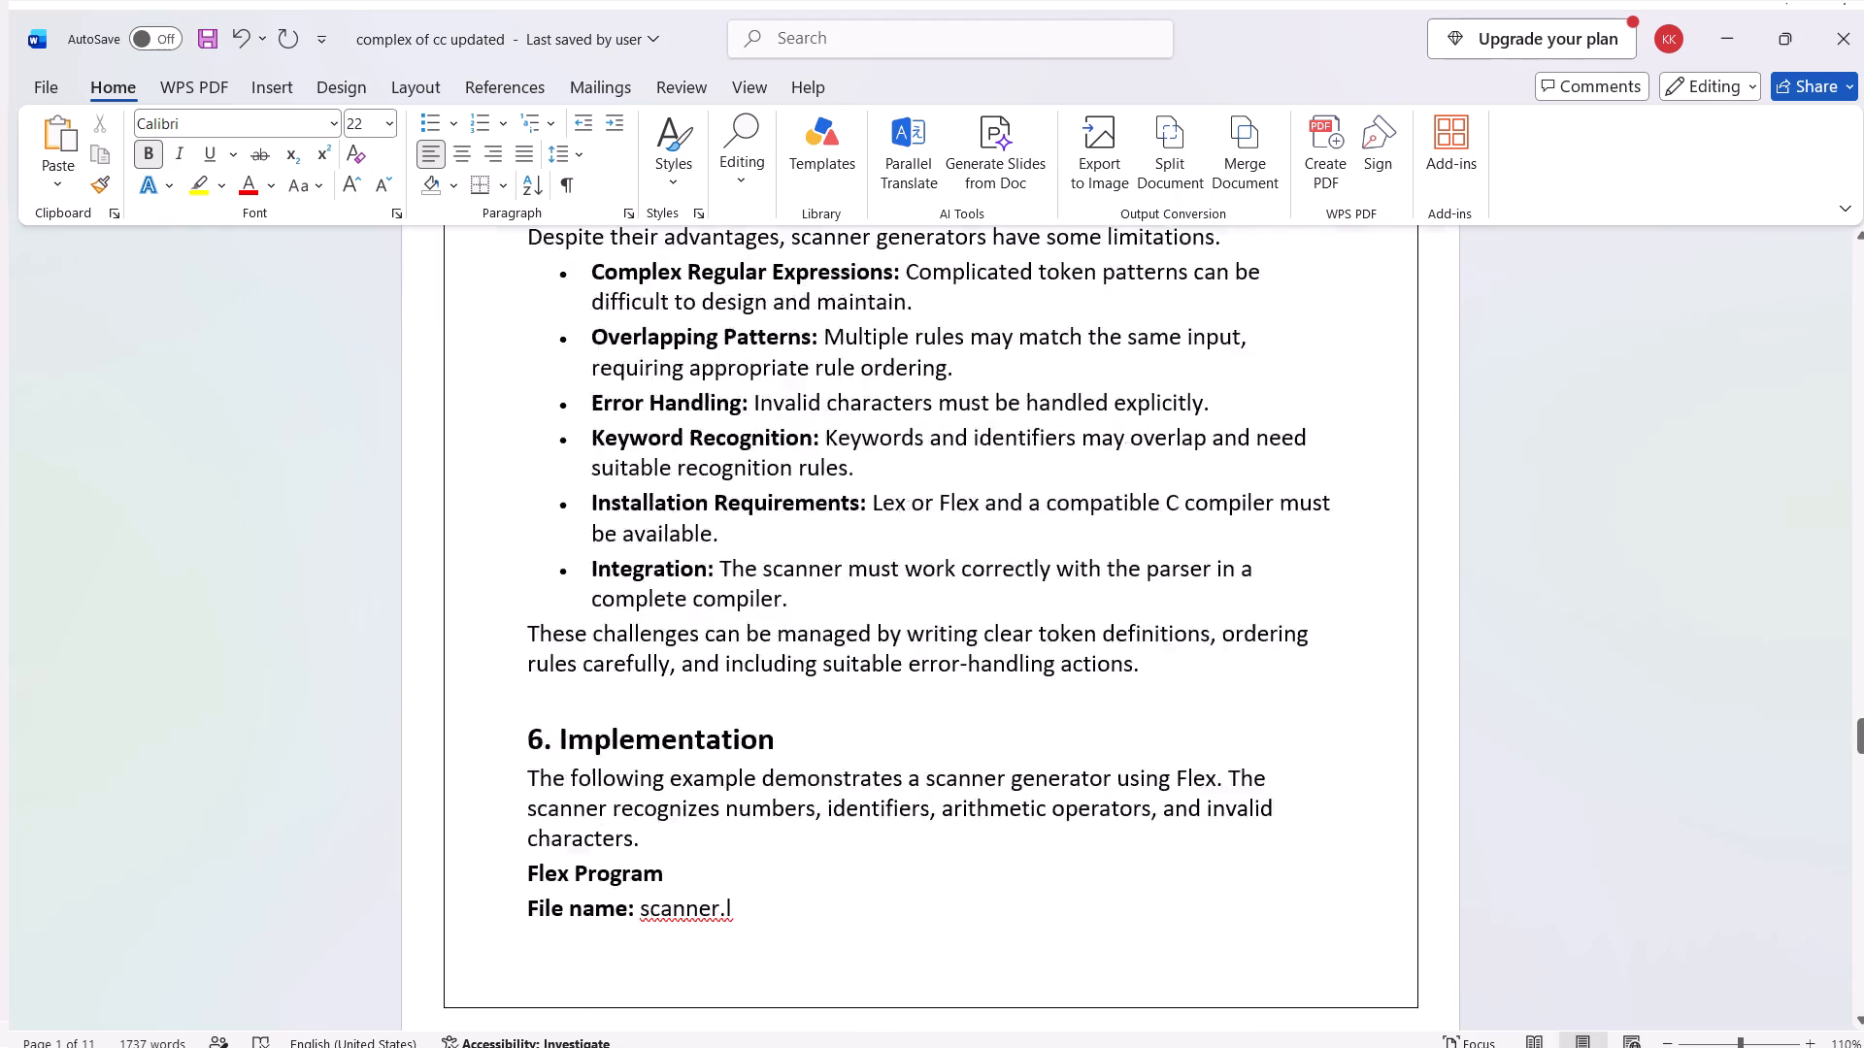
pyautogui.scroll(-6, 1134, 821)
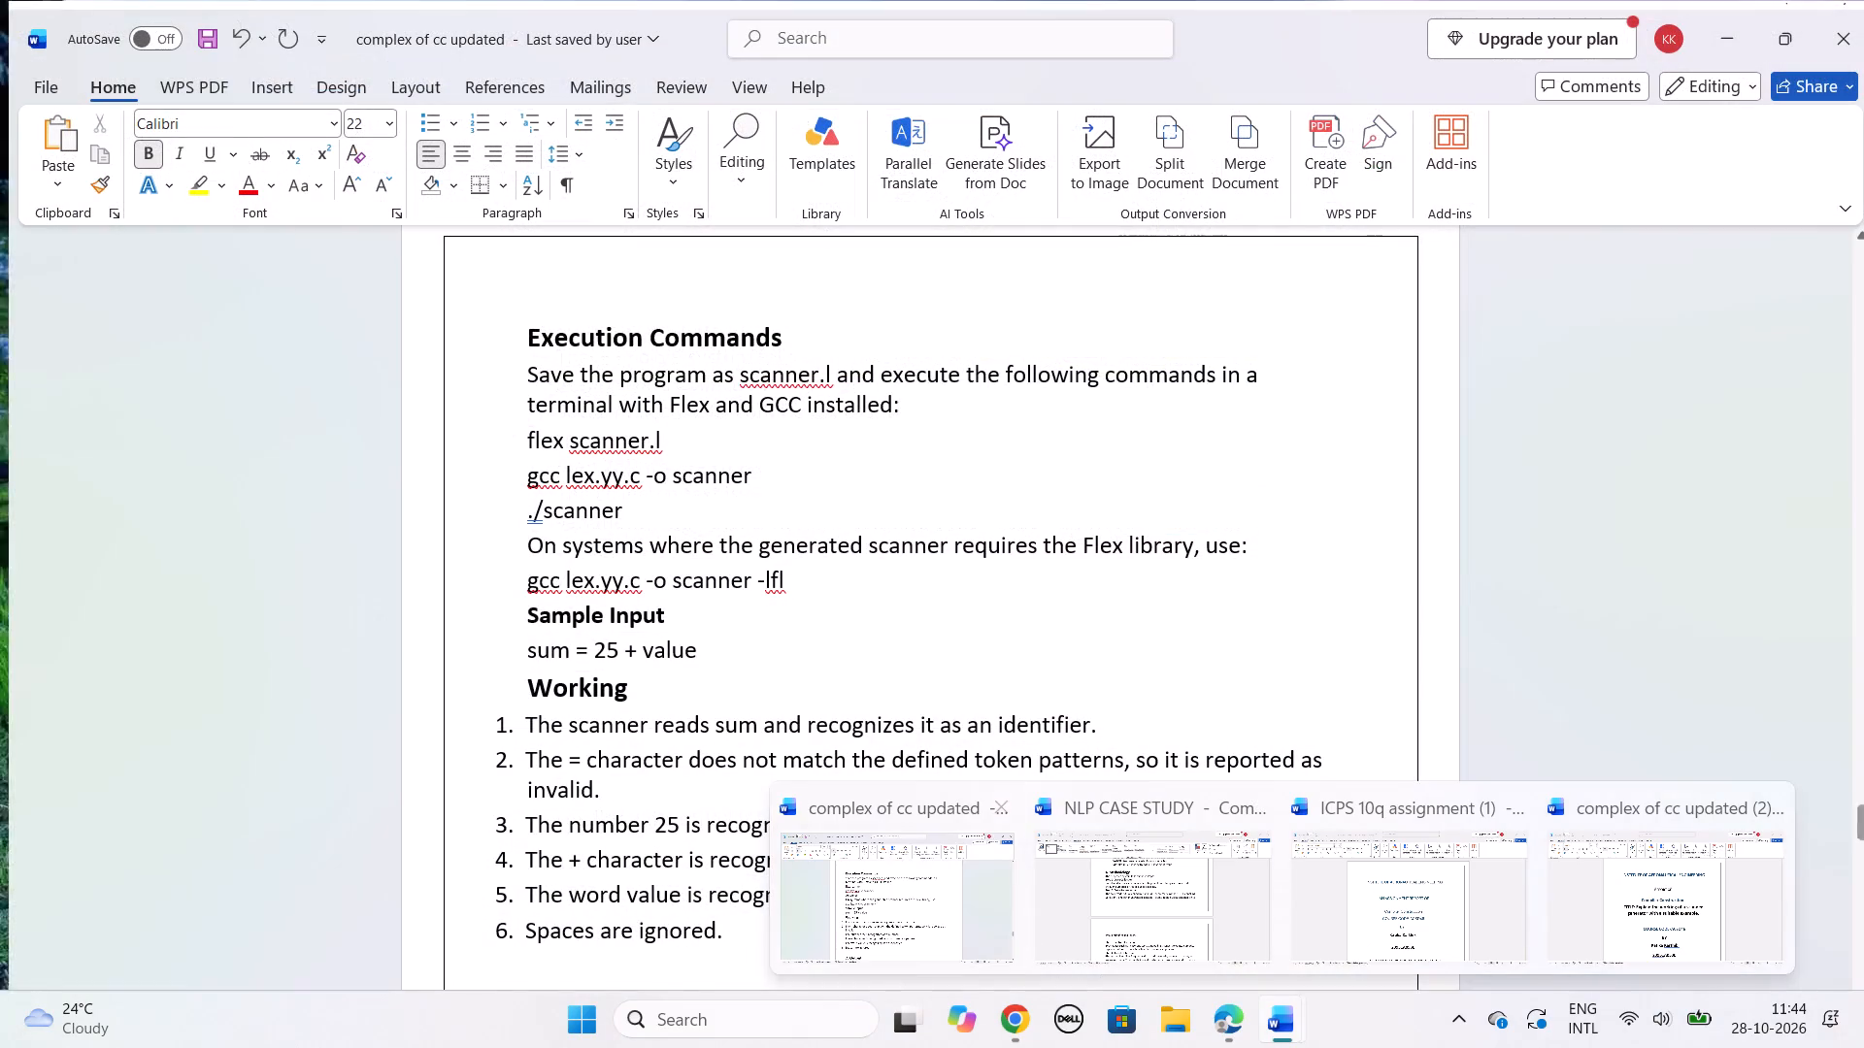
# Save the report as a PDF named complex of cc updated kk in the Downloads folder.
pyautogui.click(50, 87)
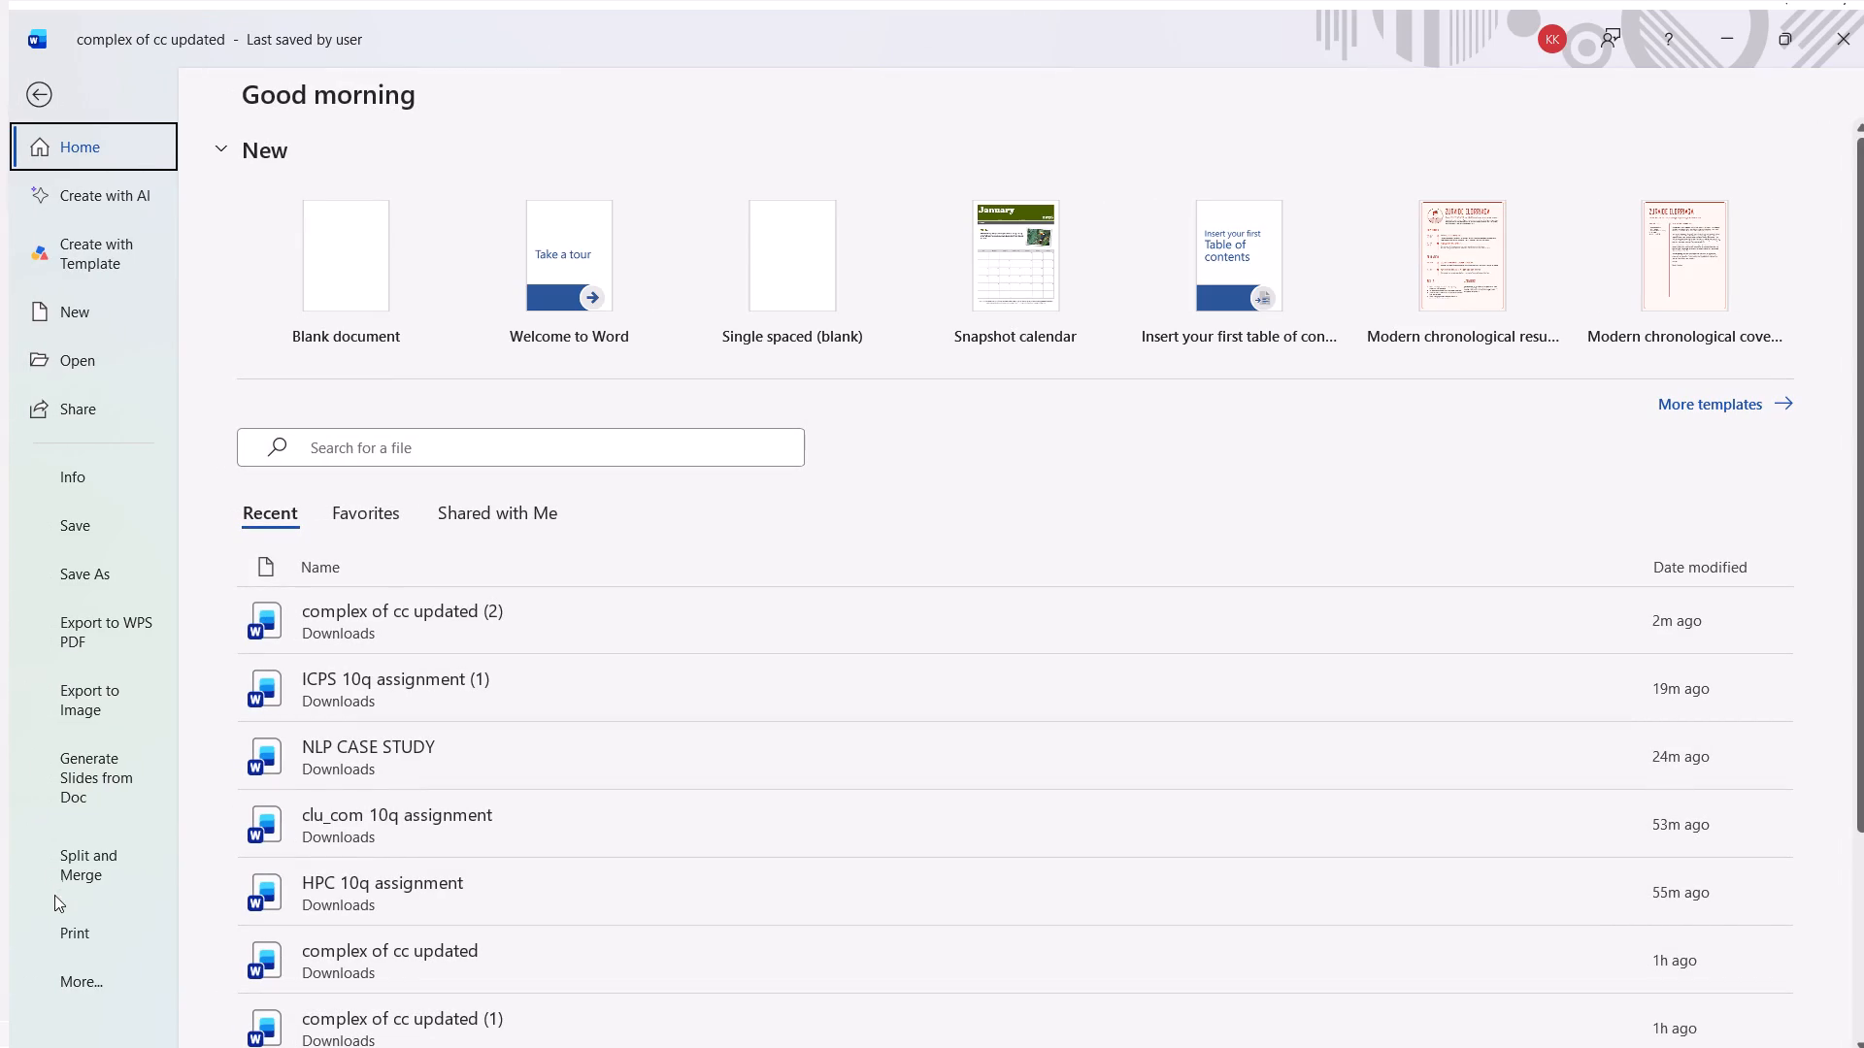
pyautogui.click(113, 562)
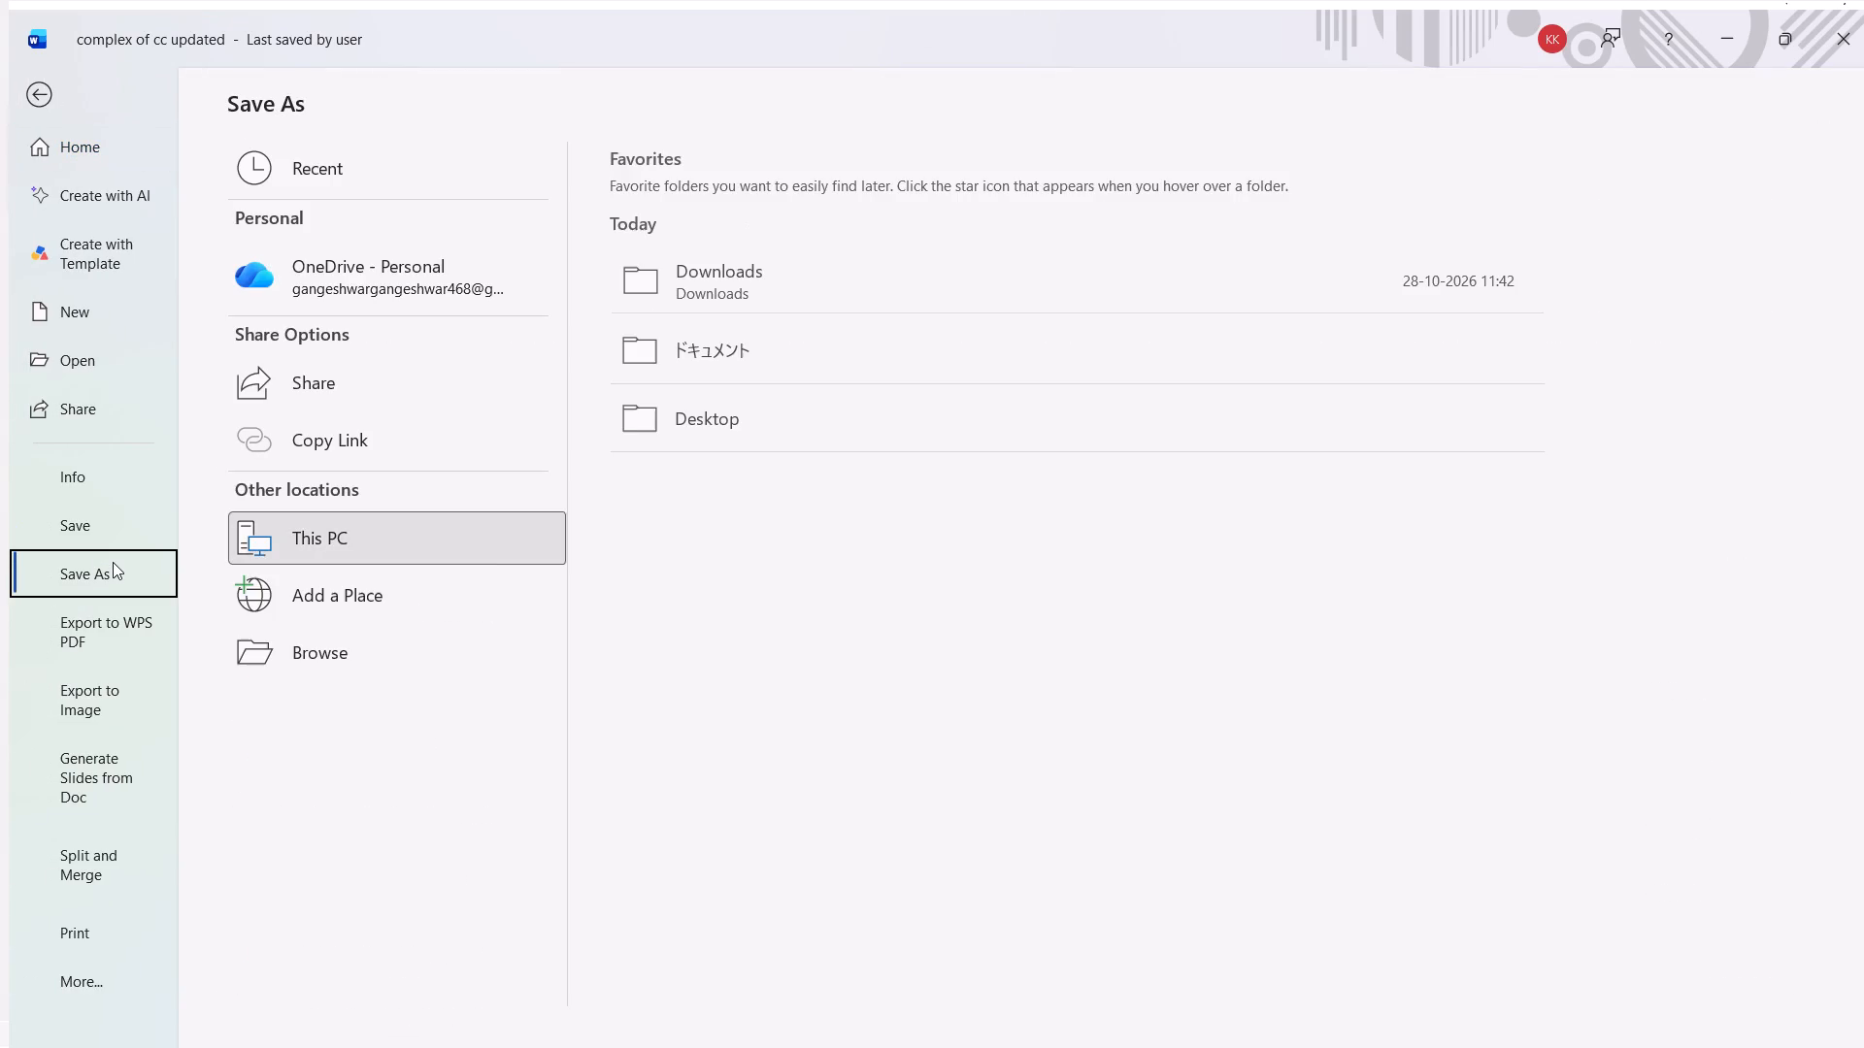
pyautogui.click(838, 438)
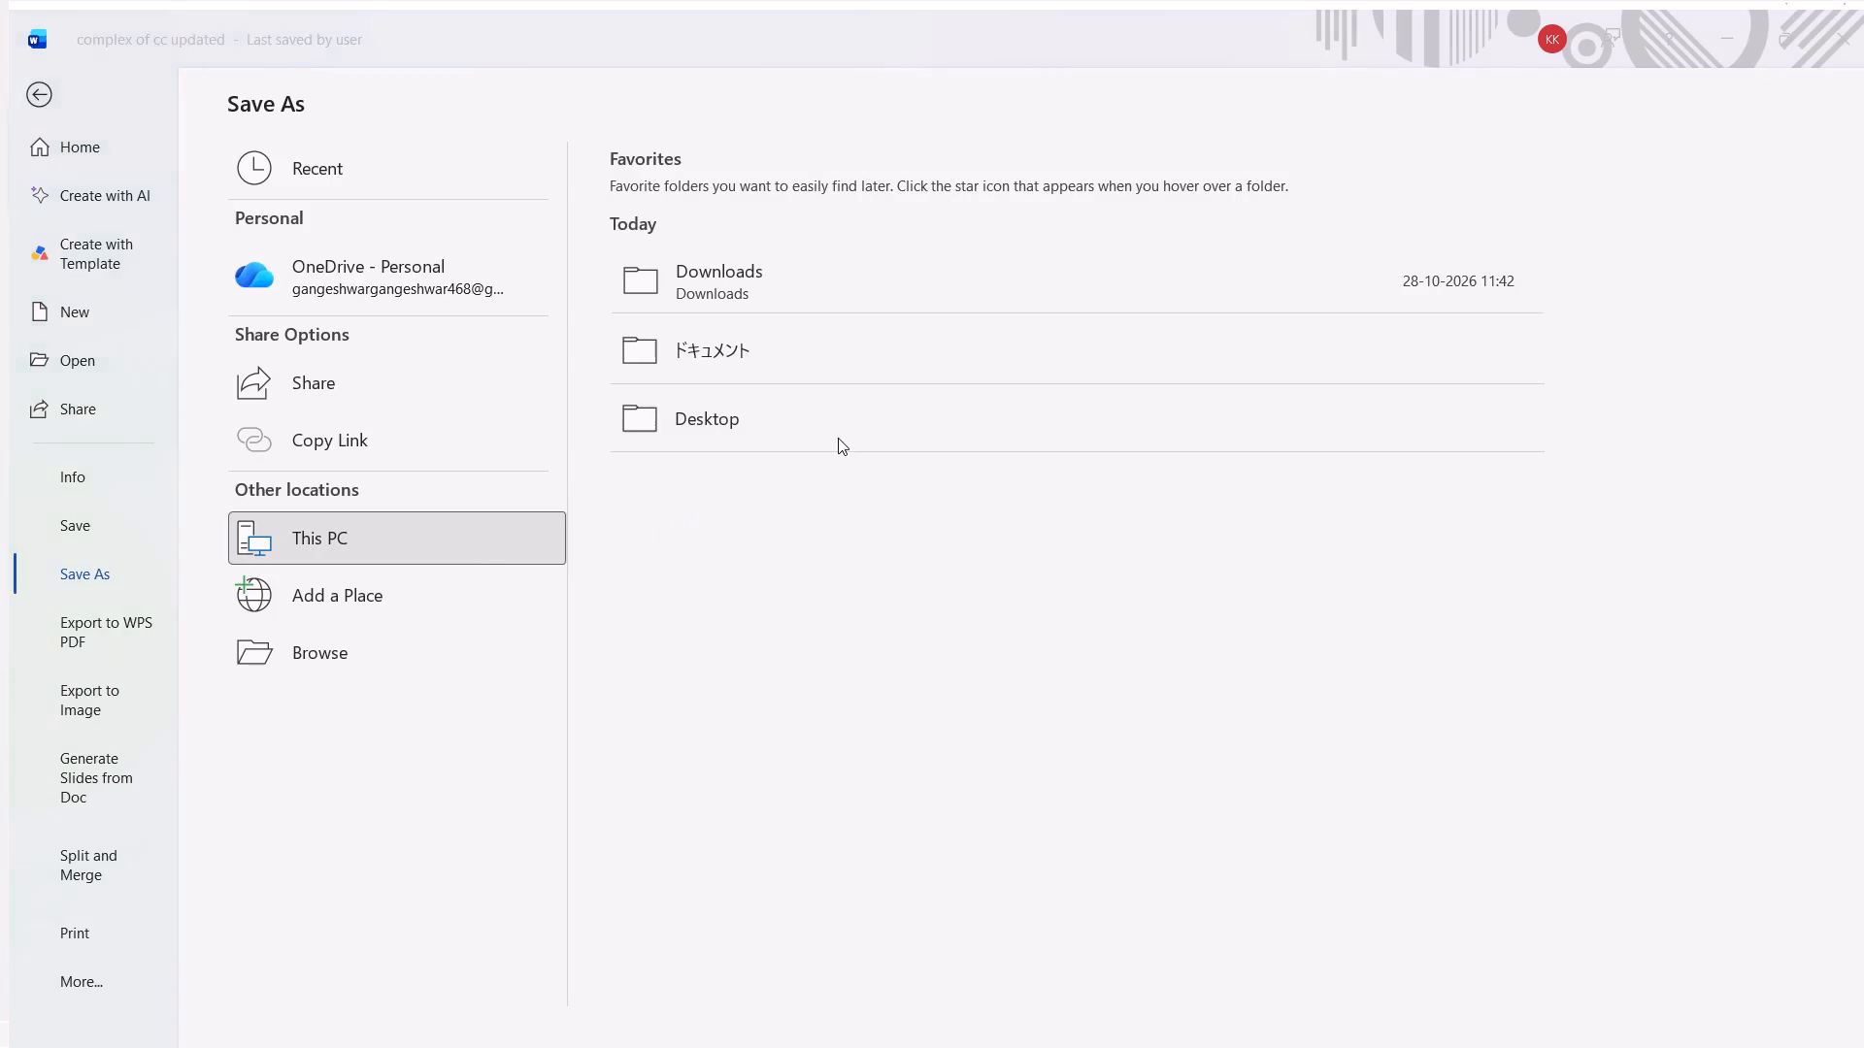
pyautogui.click(558, 413)
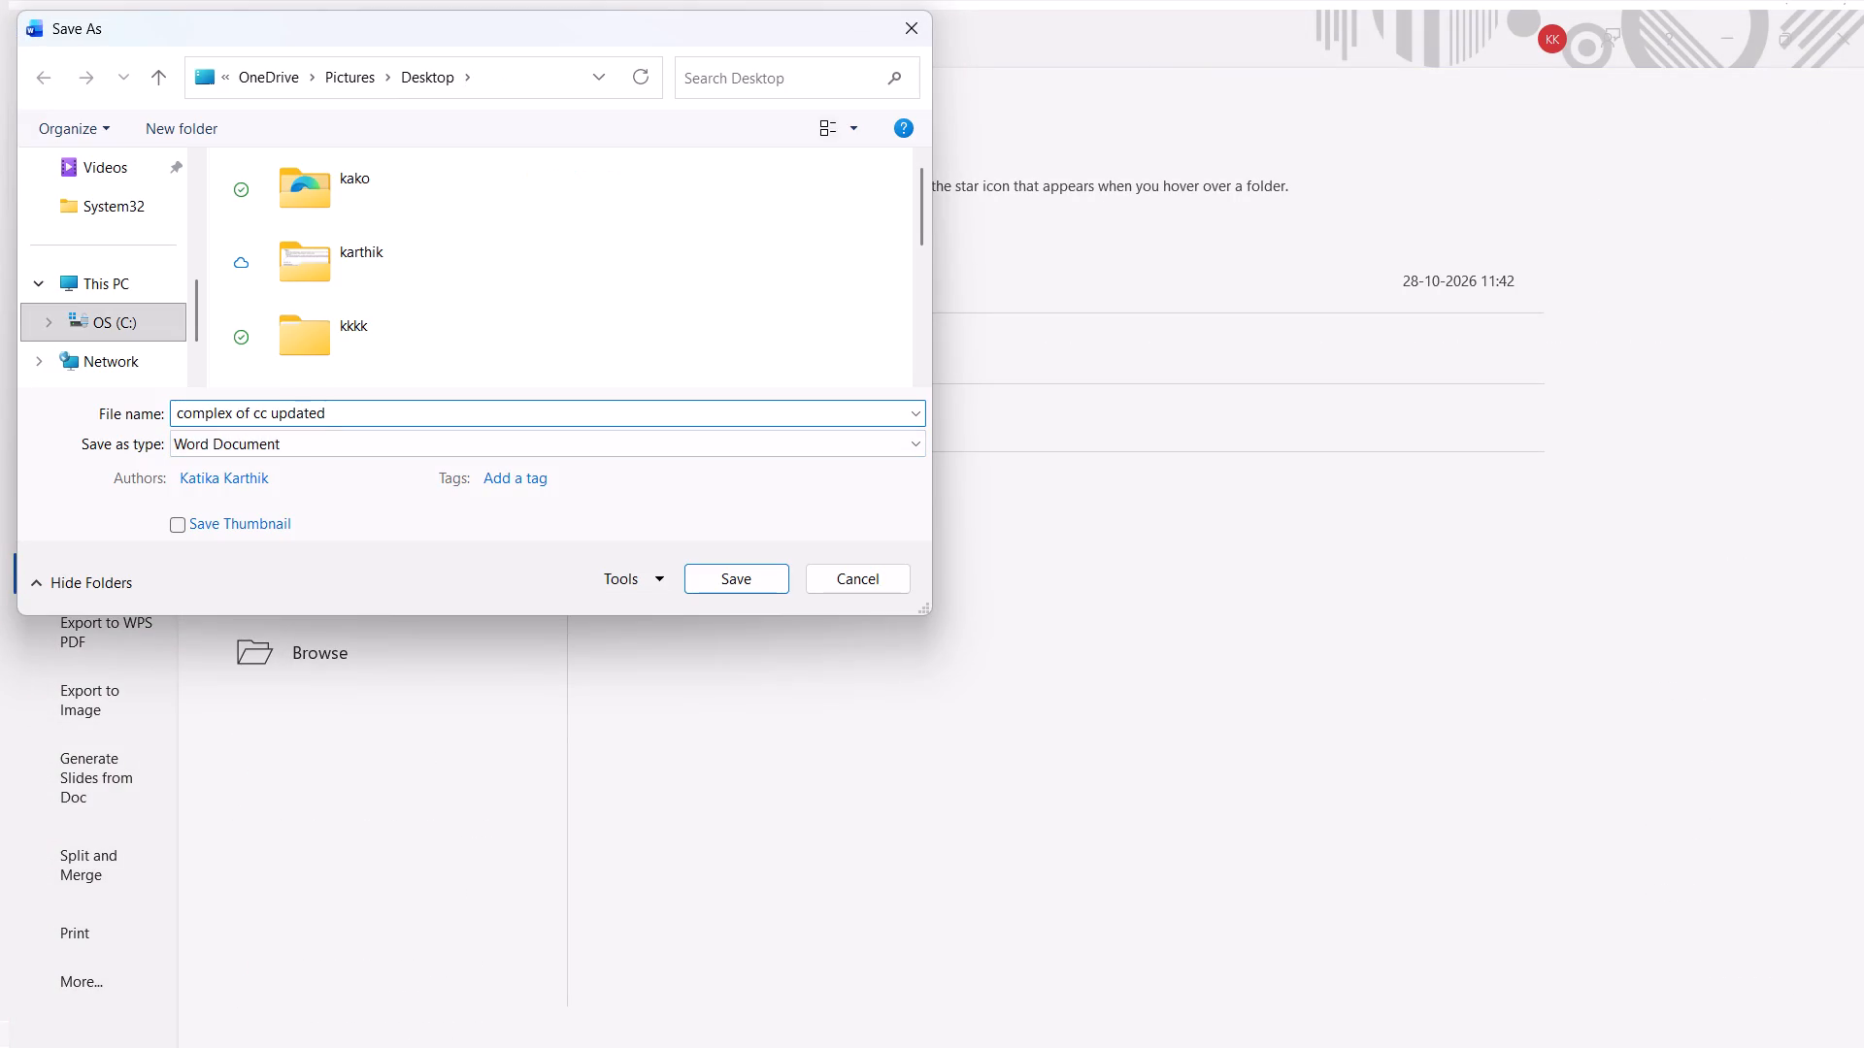
pyautogui.press('space')
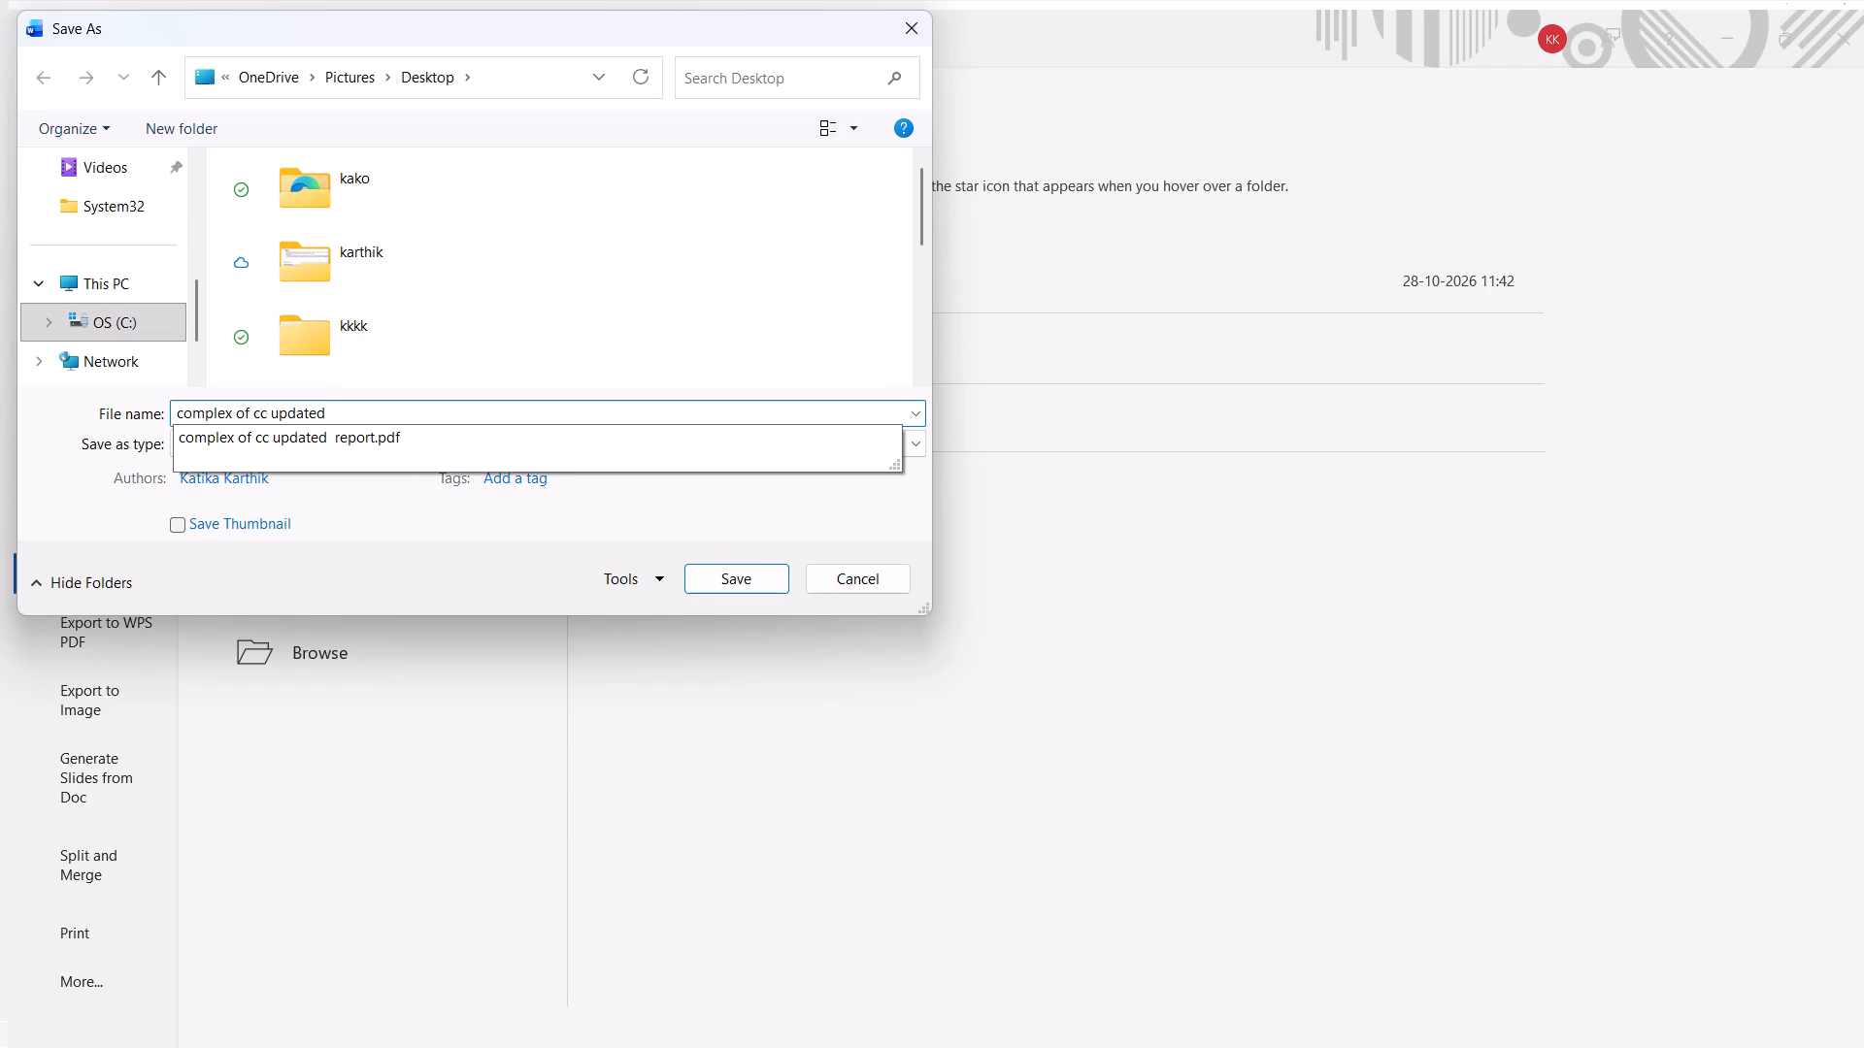
pyautogui.write('kk')
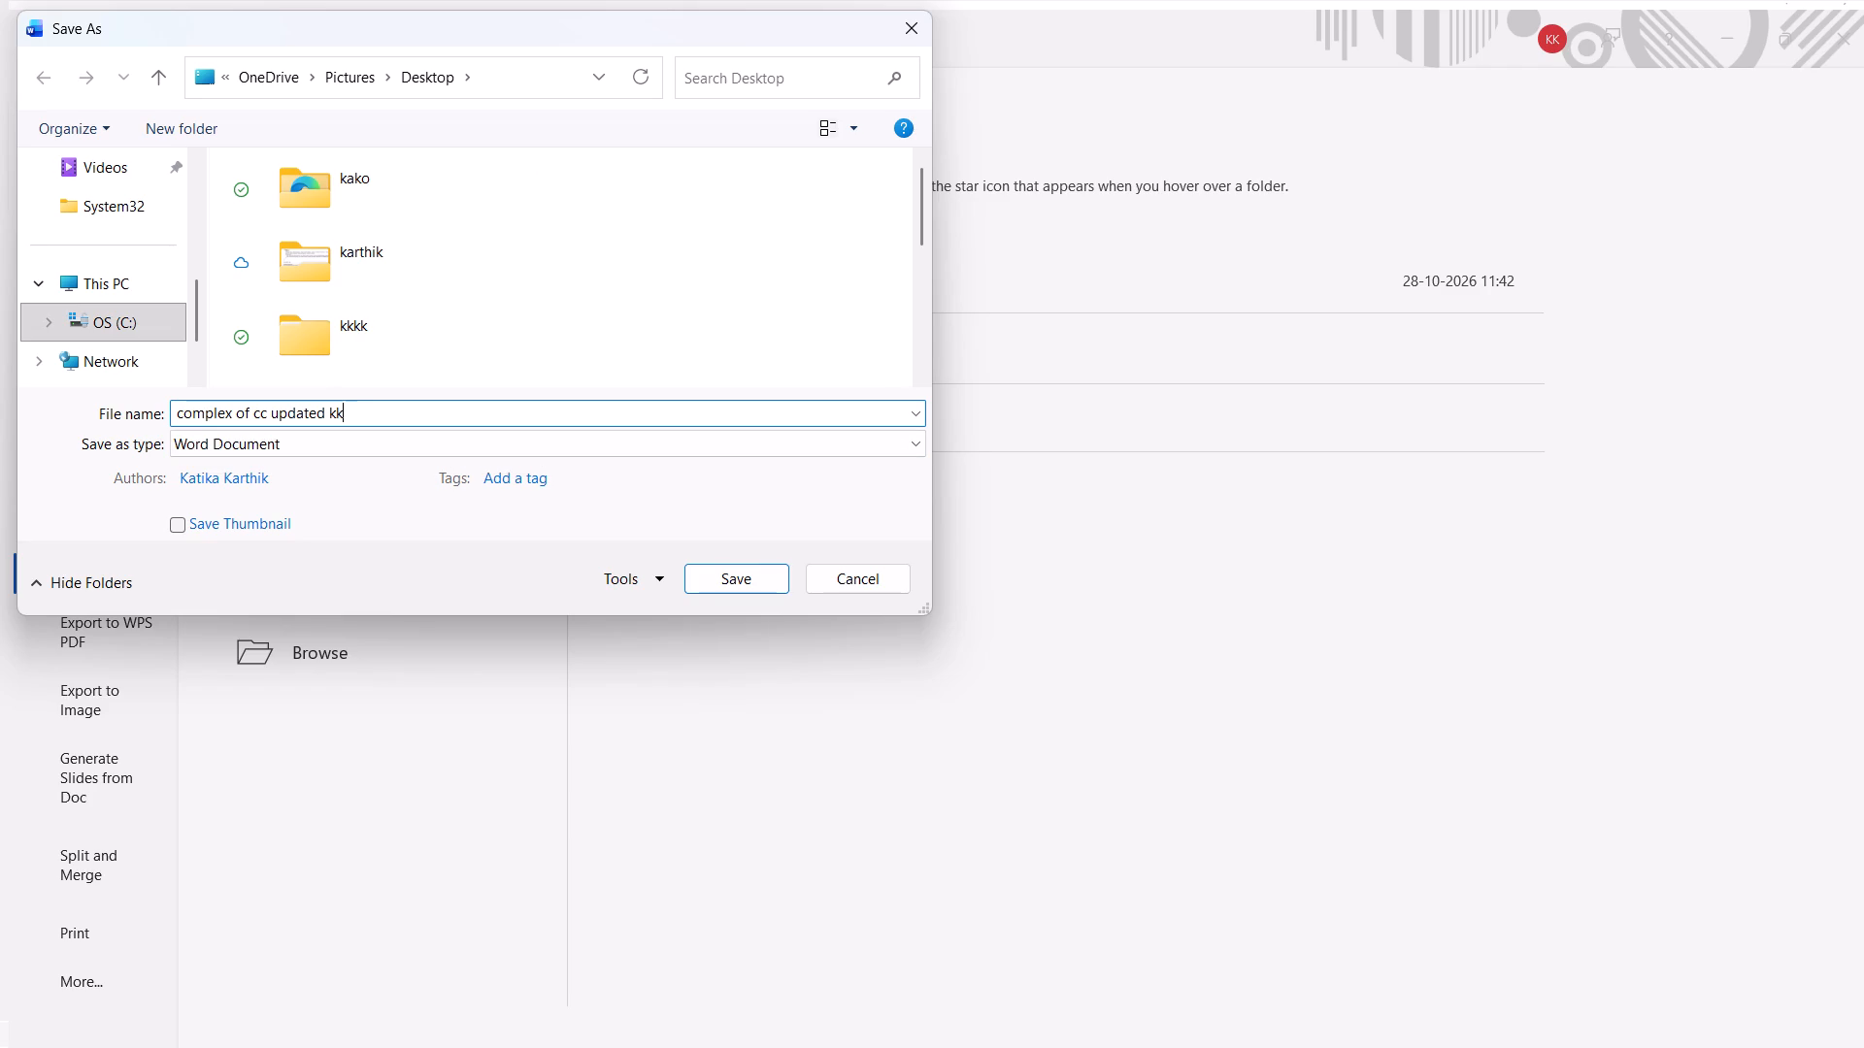
pyautogui.click(504, 443)
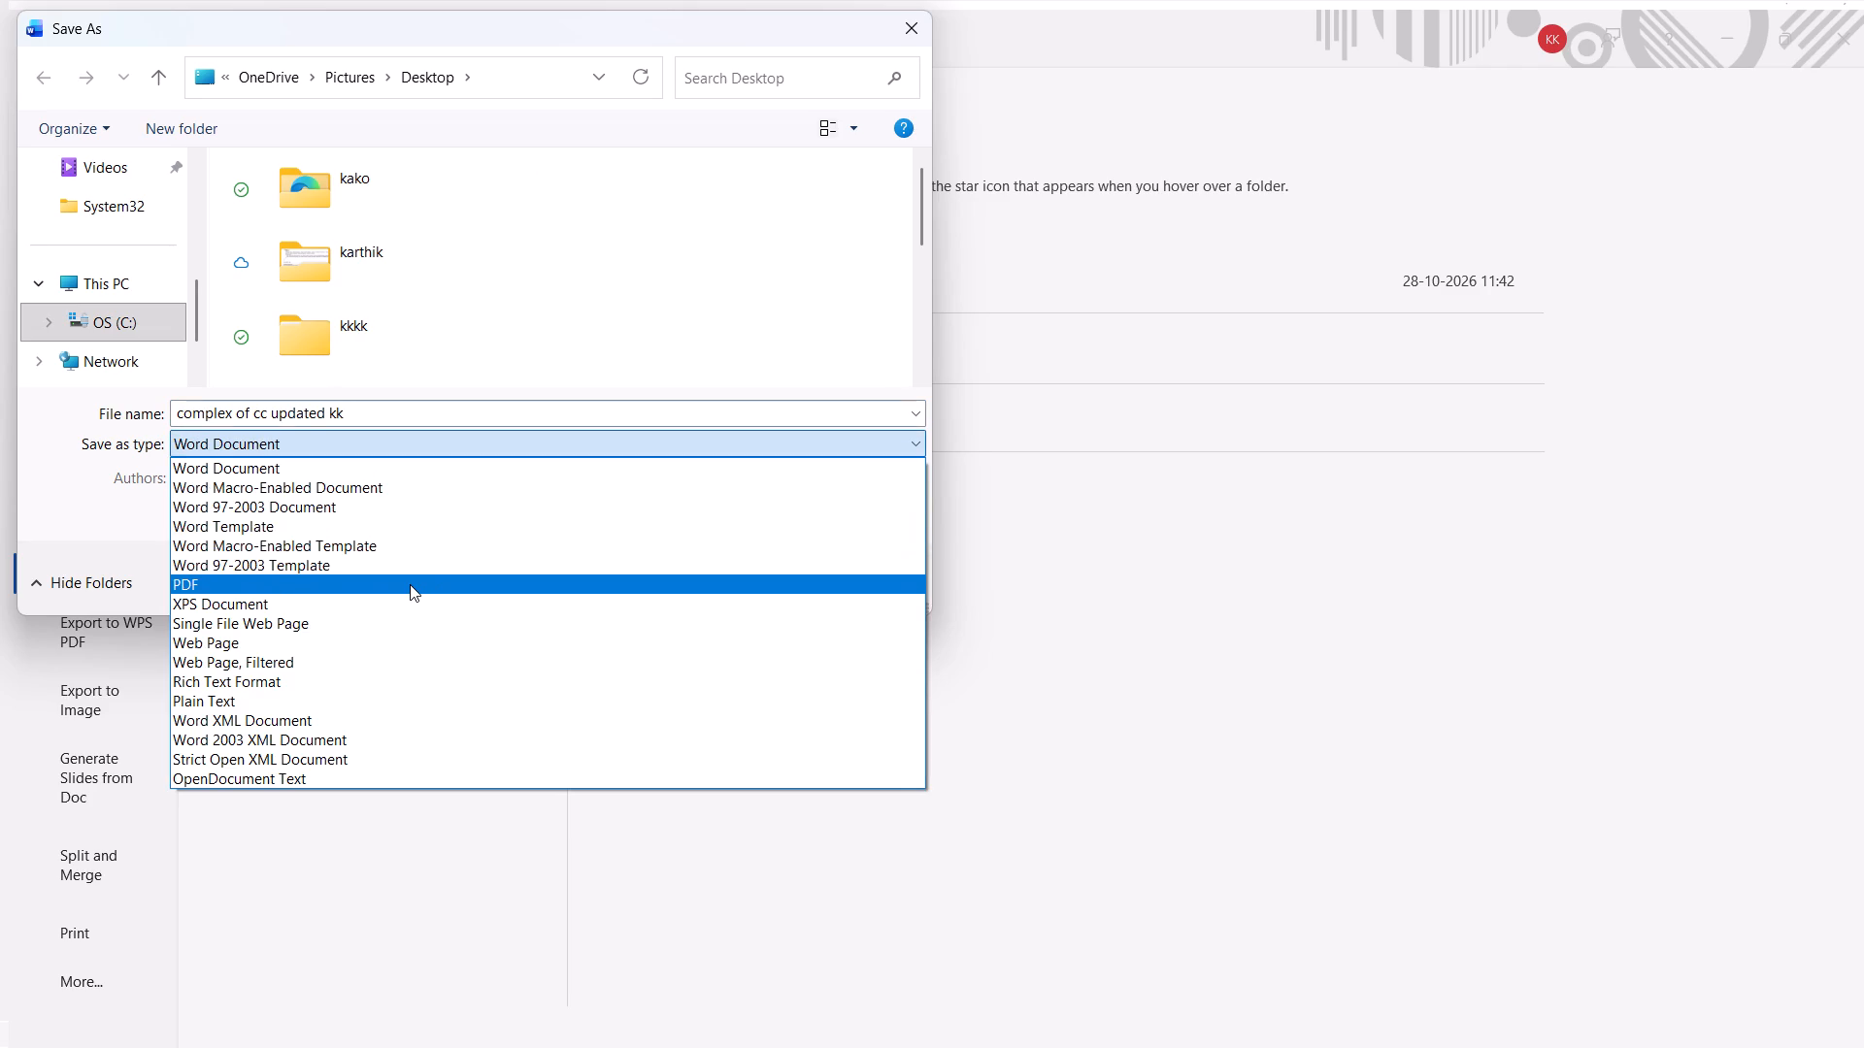
pyautogui.click(410, 584)
pyautogui.scroll(3, 111, 340)
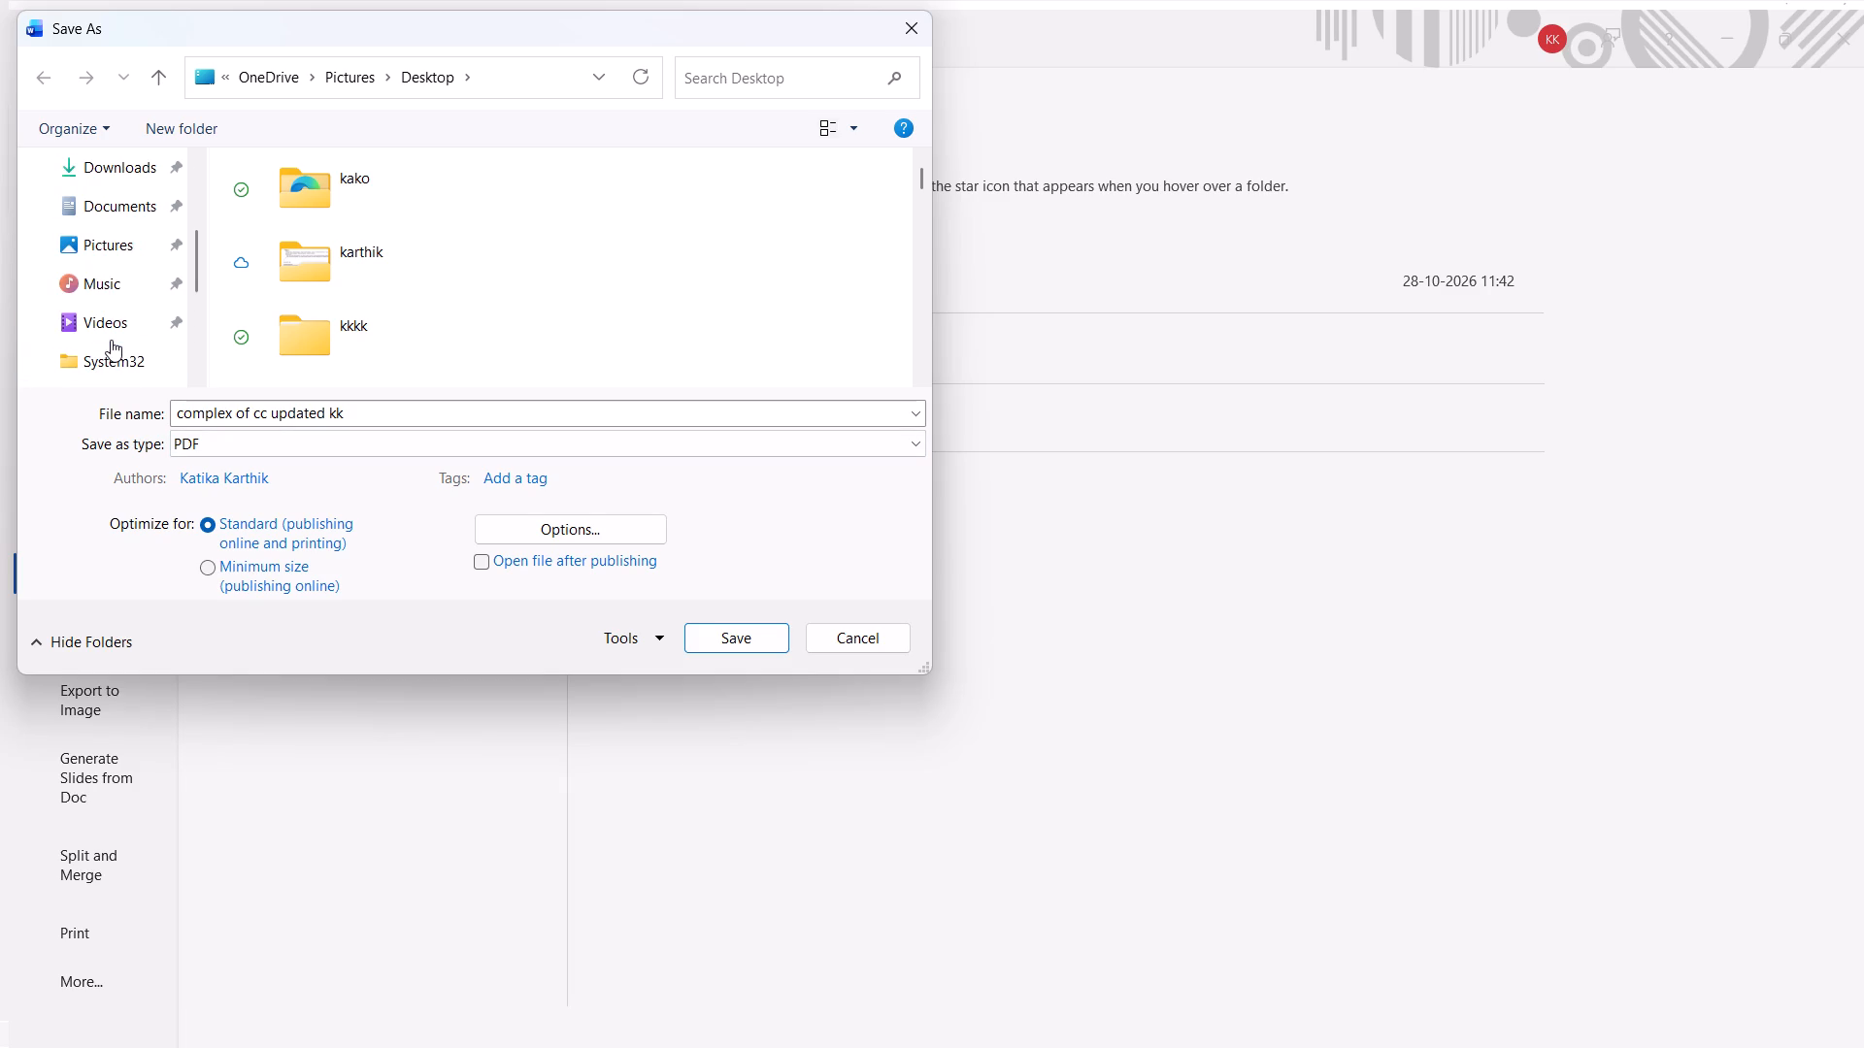
pyautogui.click(118, 161)
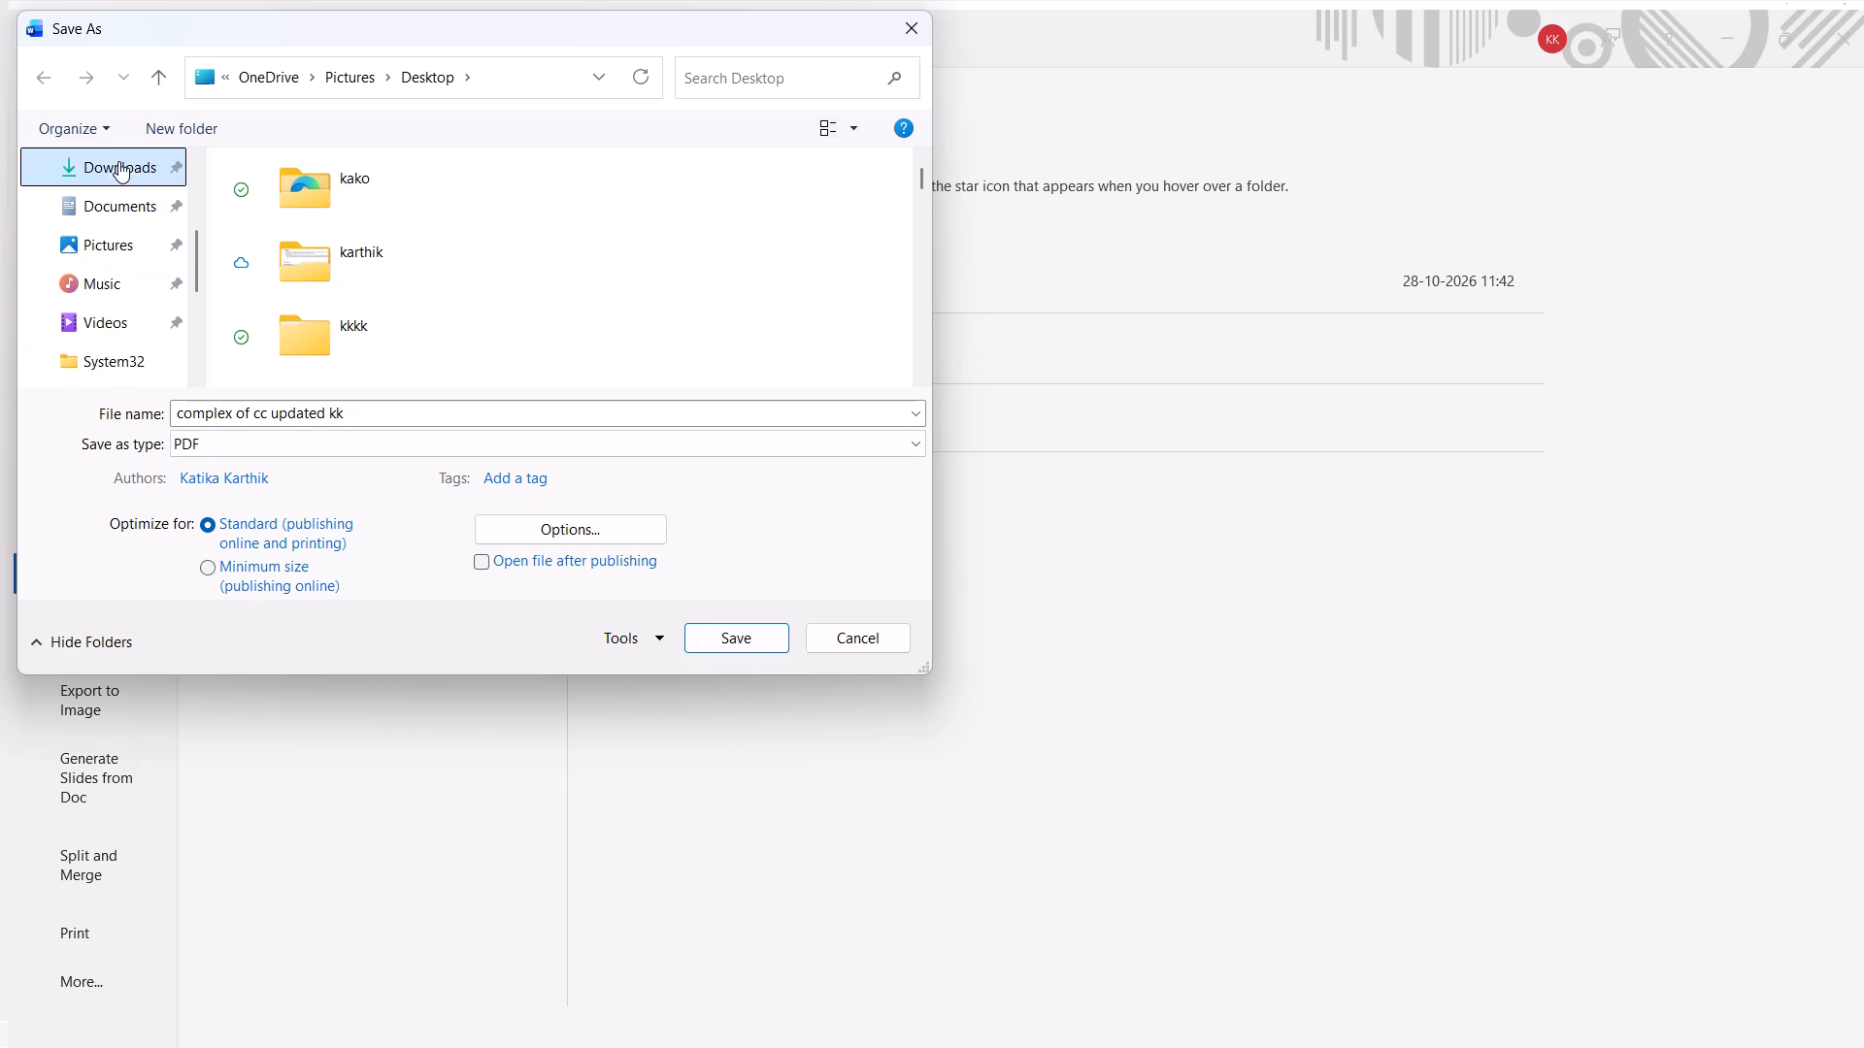
pyautogui.click(739, 631)
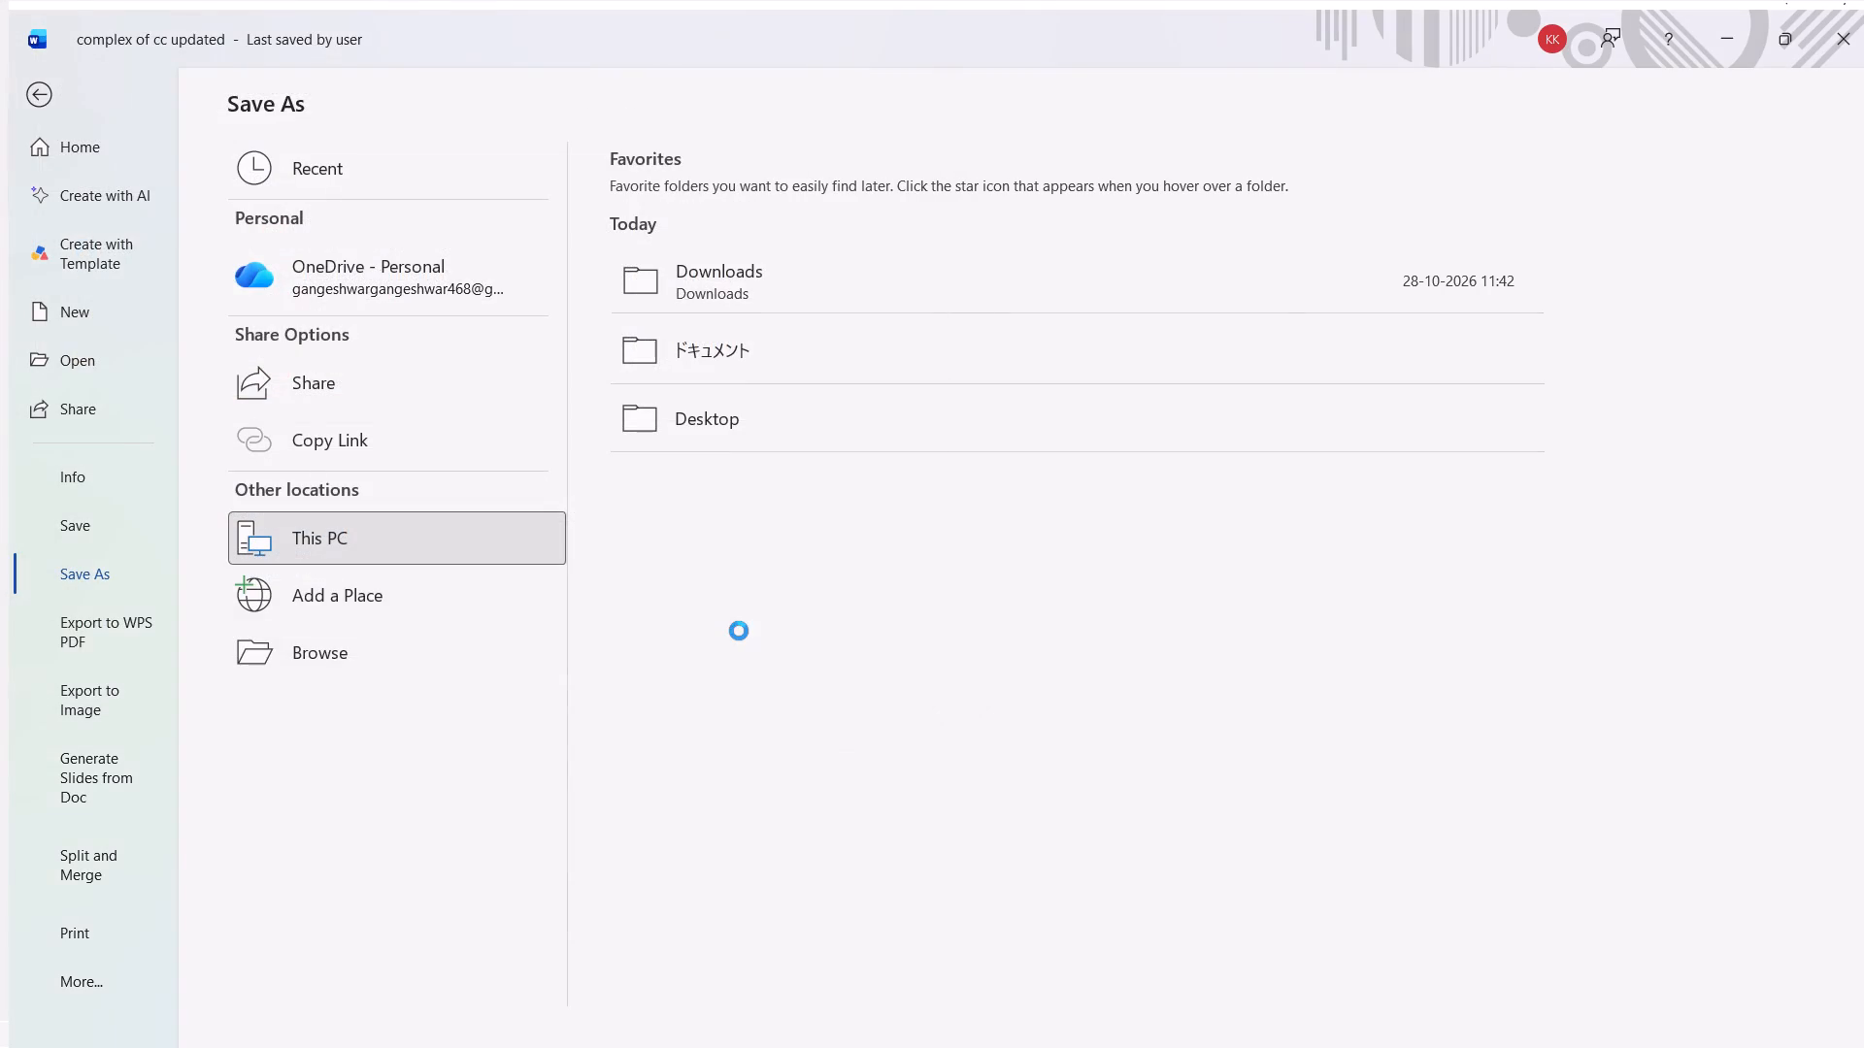
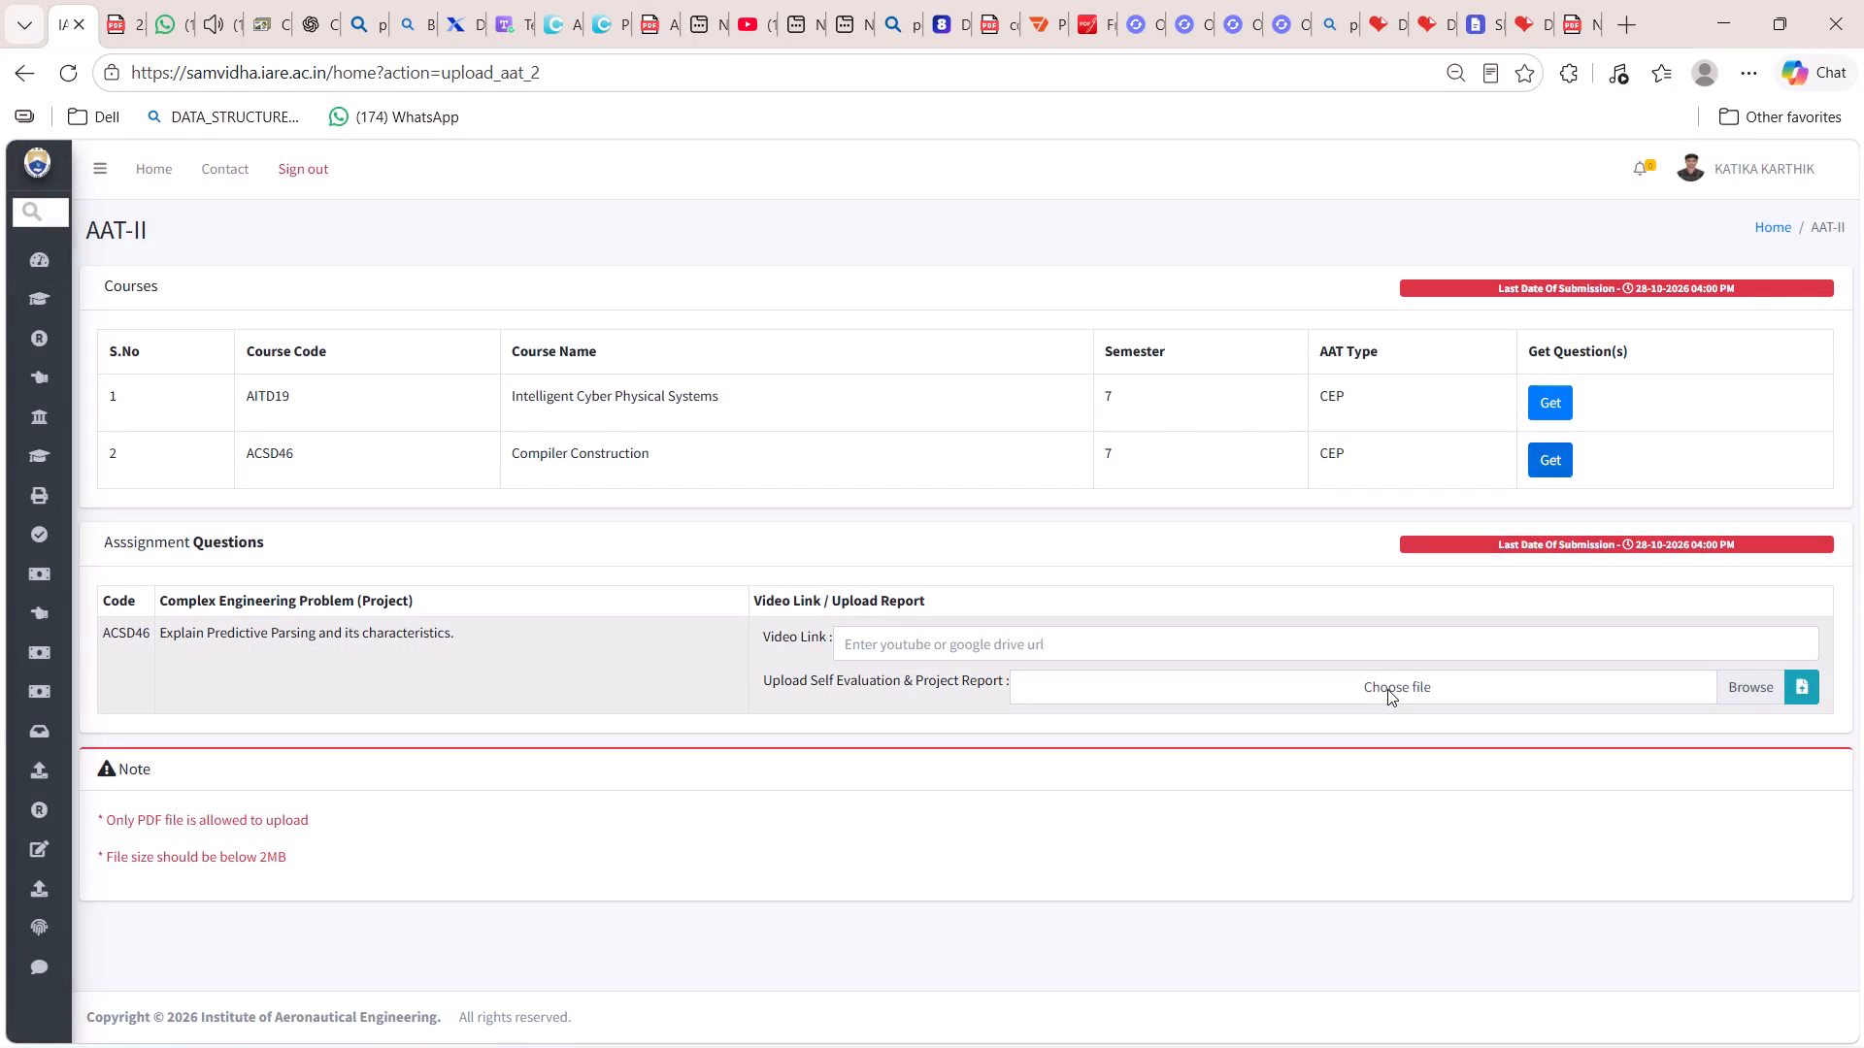
# Submit complex of cc updated kk.pdf from Downloads with the copied video link as the ACSD46 Compiler Construction answer.
pyautogui.click(1387, 689)
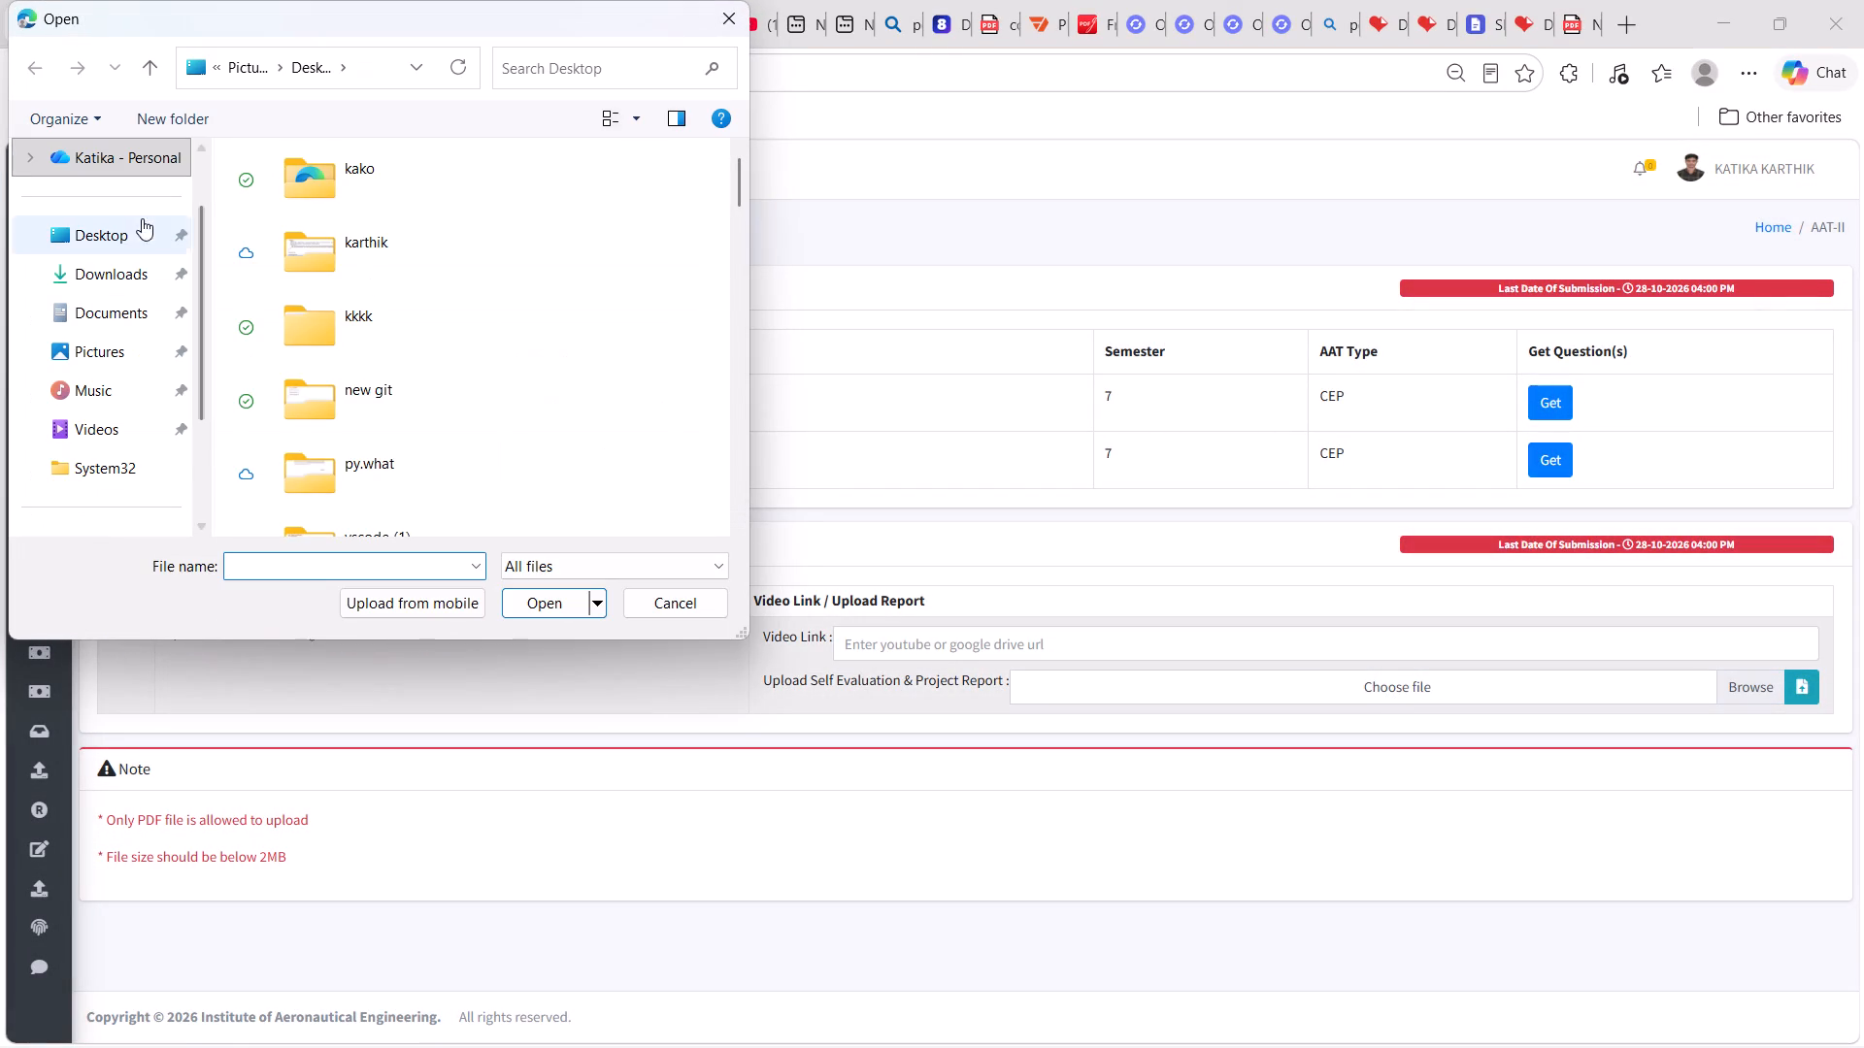
pyautogui.click(125, 278)
pyautogui.click(357, 202)
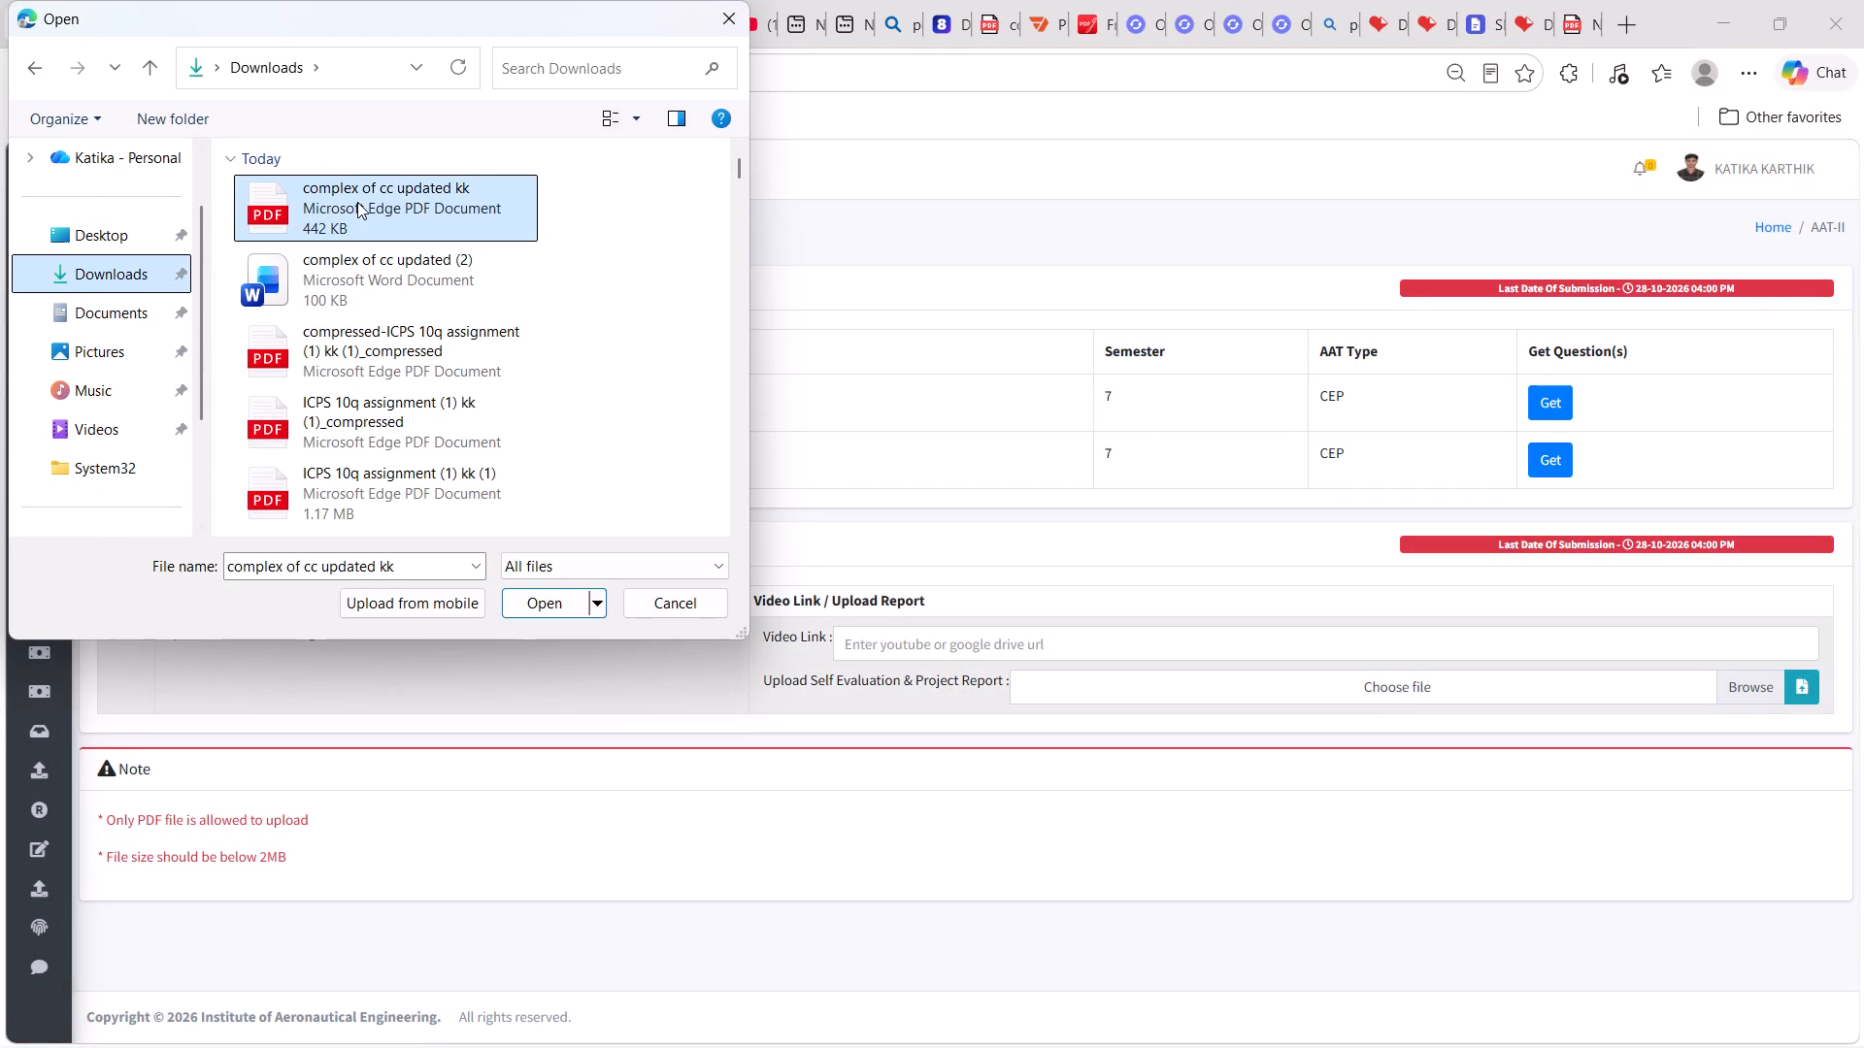
pyautogui.click(554, 608)
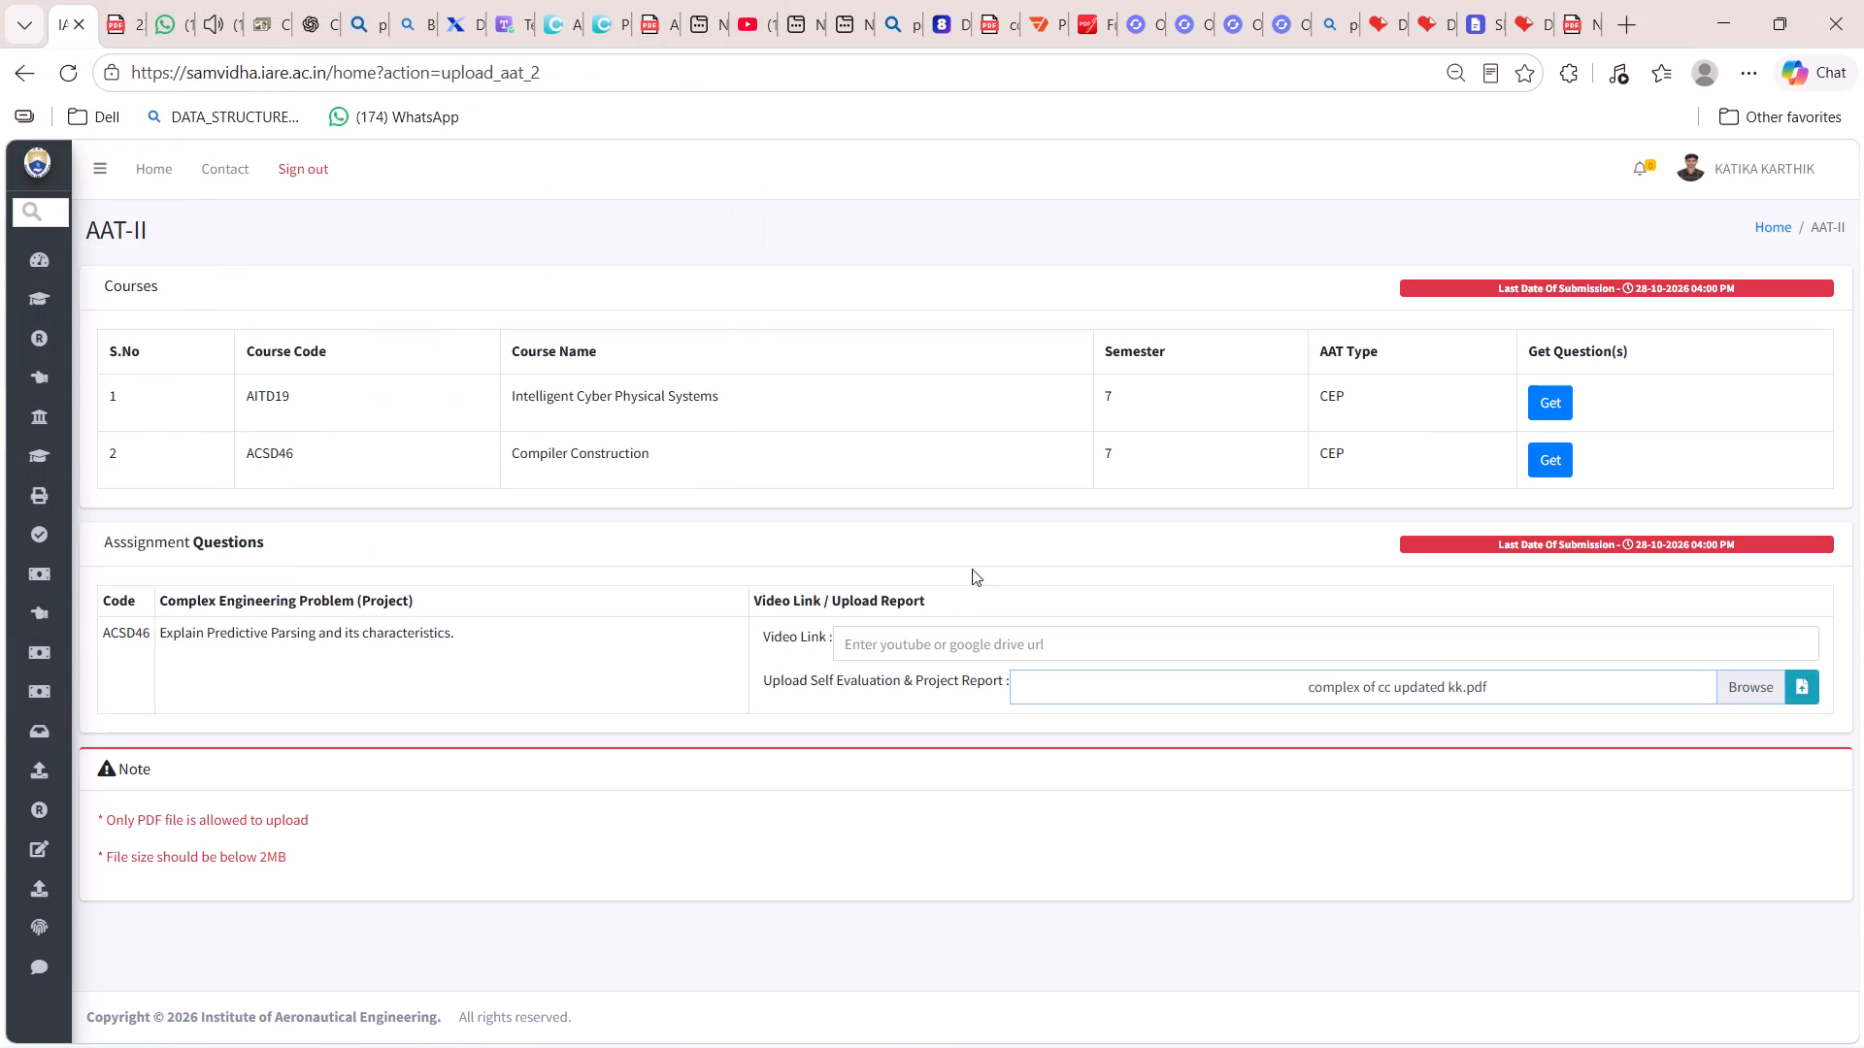
pyautogui.click(1000, 629)
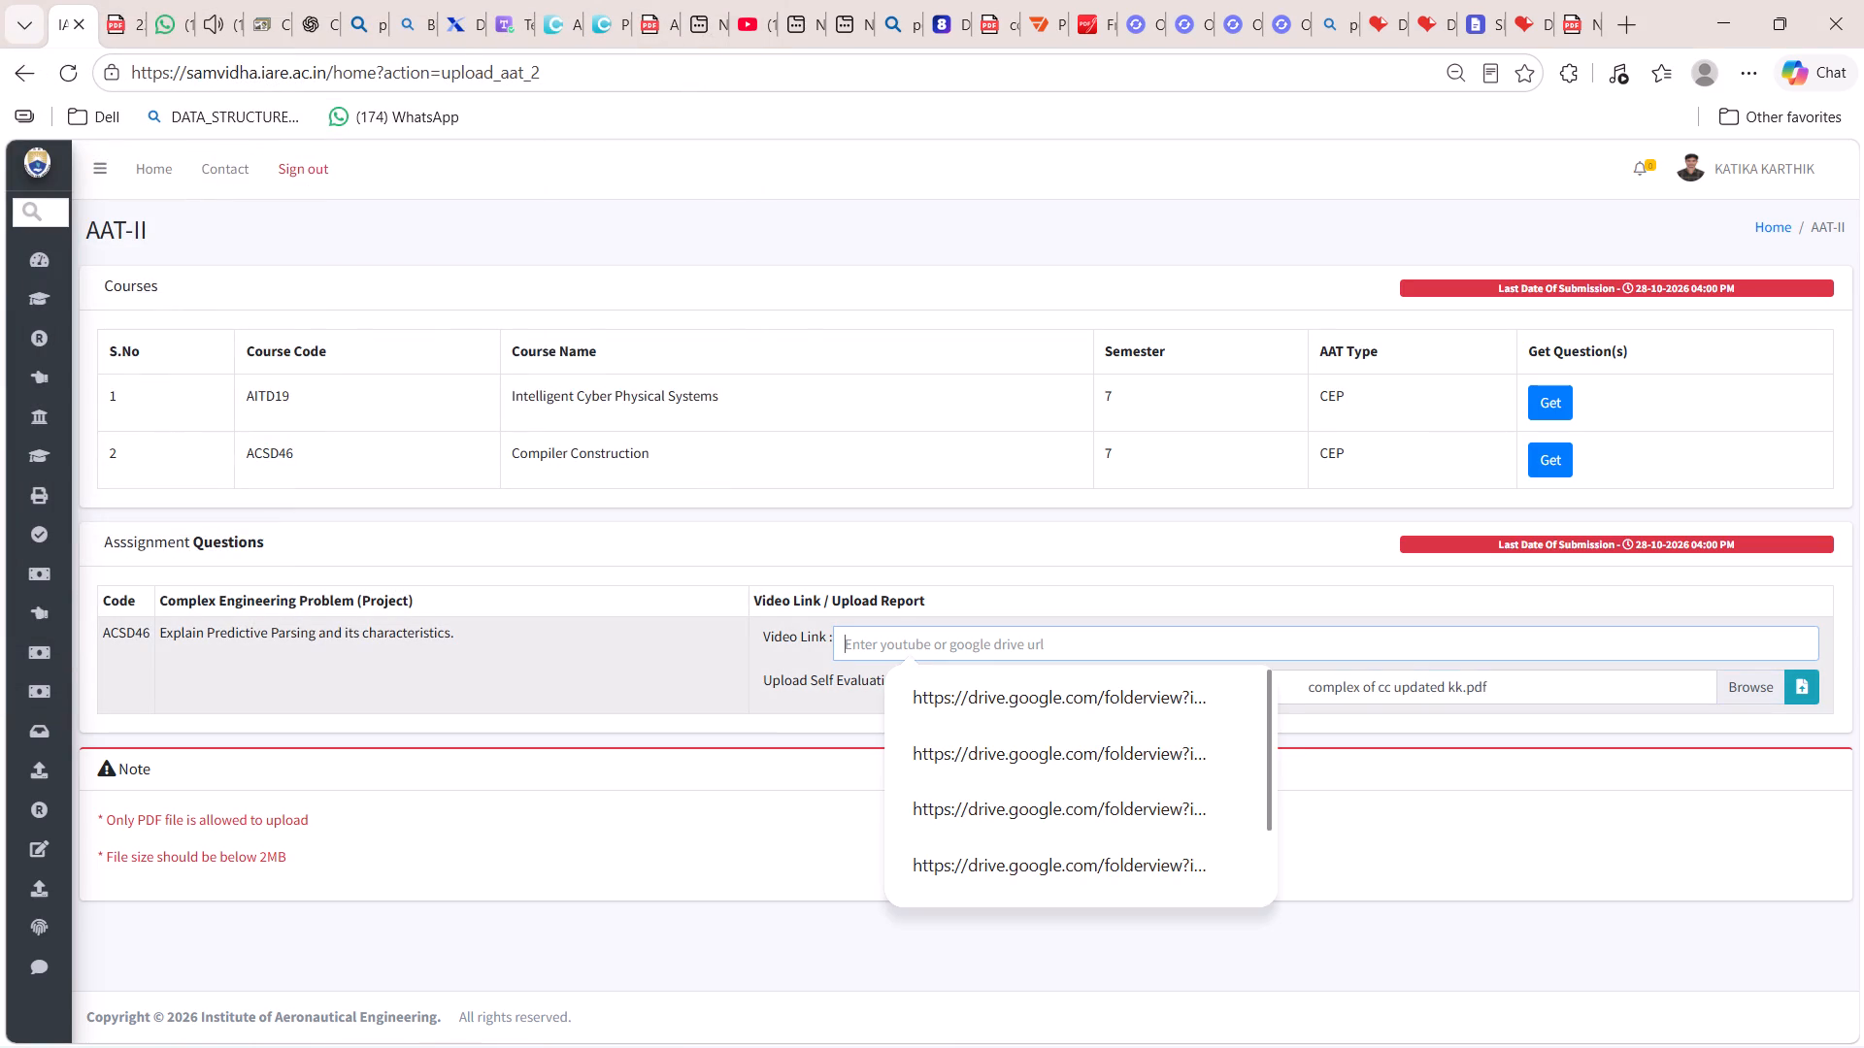
pyautogui.hotkey('ctrl', 'v')
pyautogui.click(1794, 676)
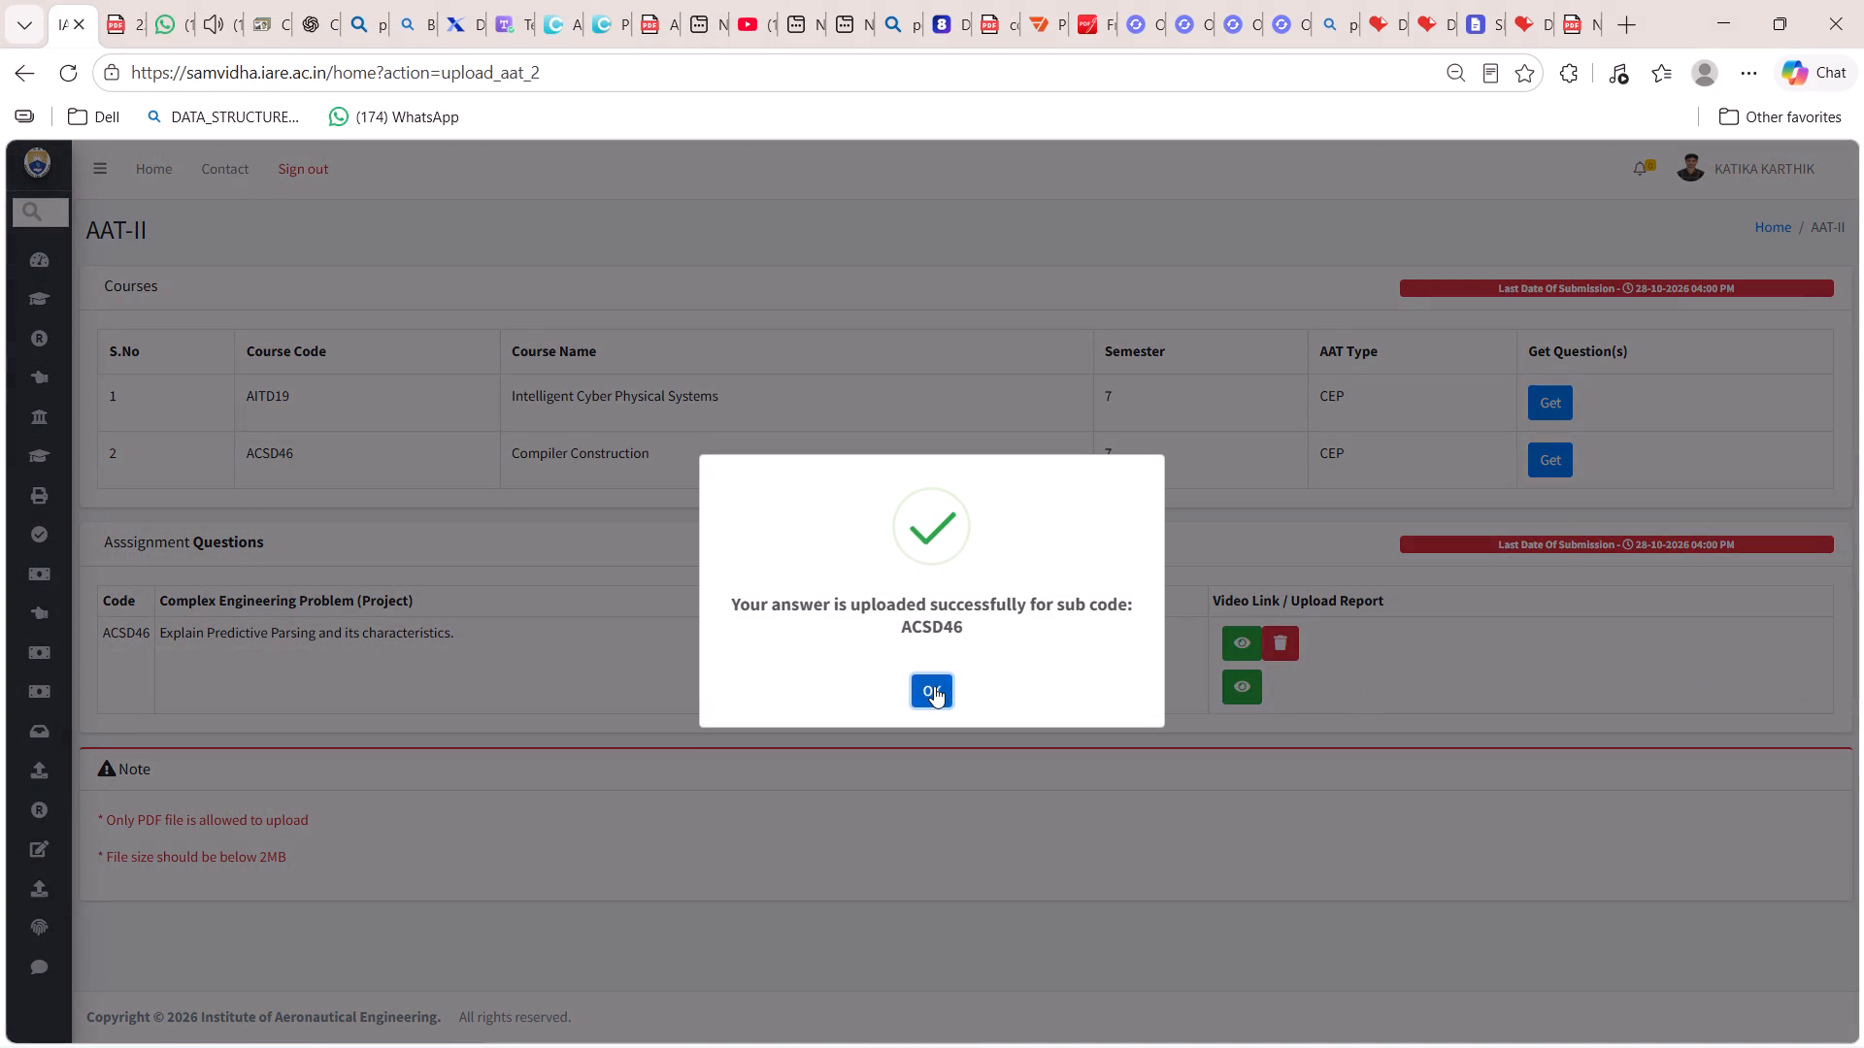
pyautogui.click(934, 686)
# Load the AITD19 Intelligent Cyber Physical Systems question and copy its complex engineering problem statement.
pyautogui.click(1553, 407)
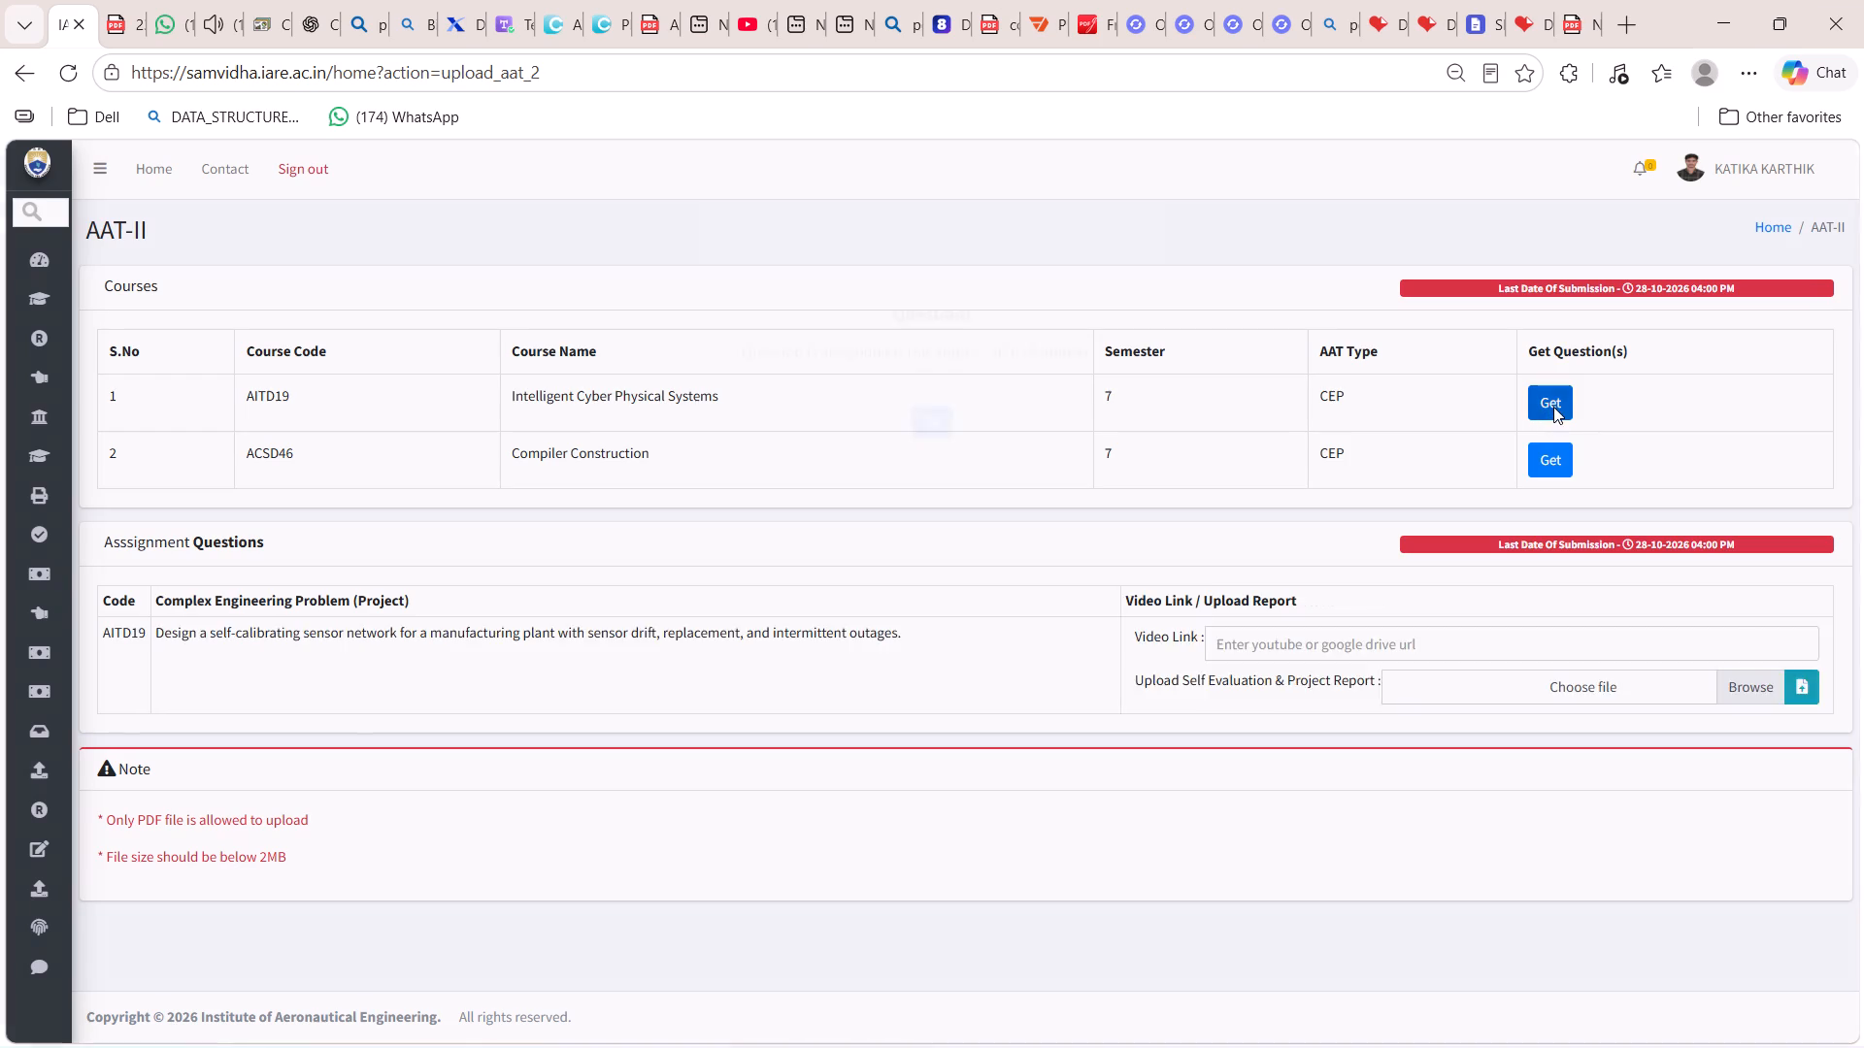
pyautogui.click(933, 706)
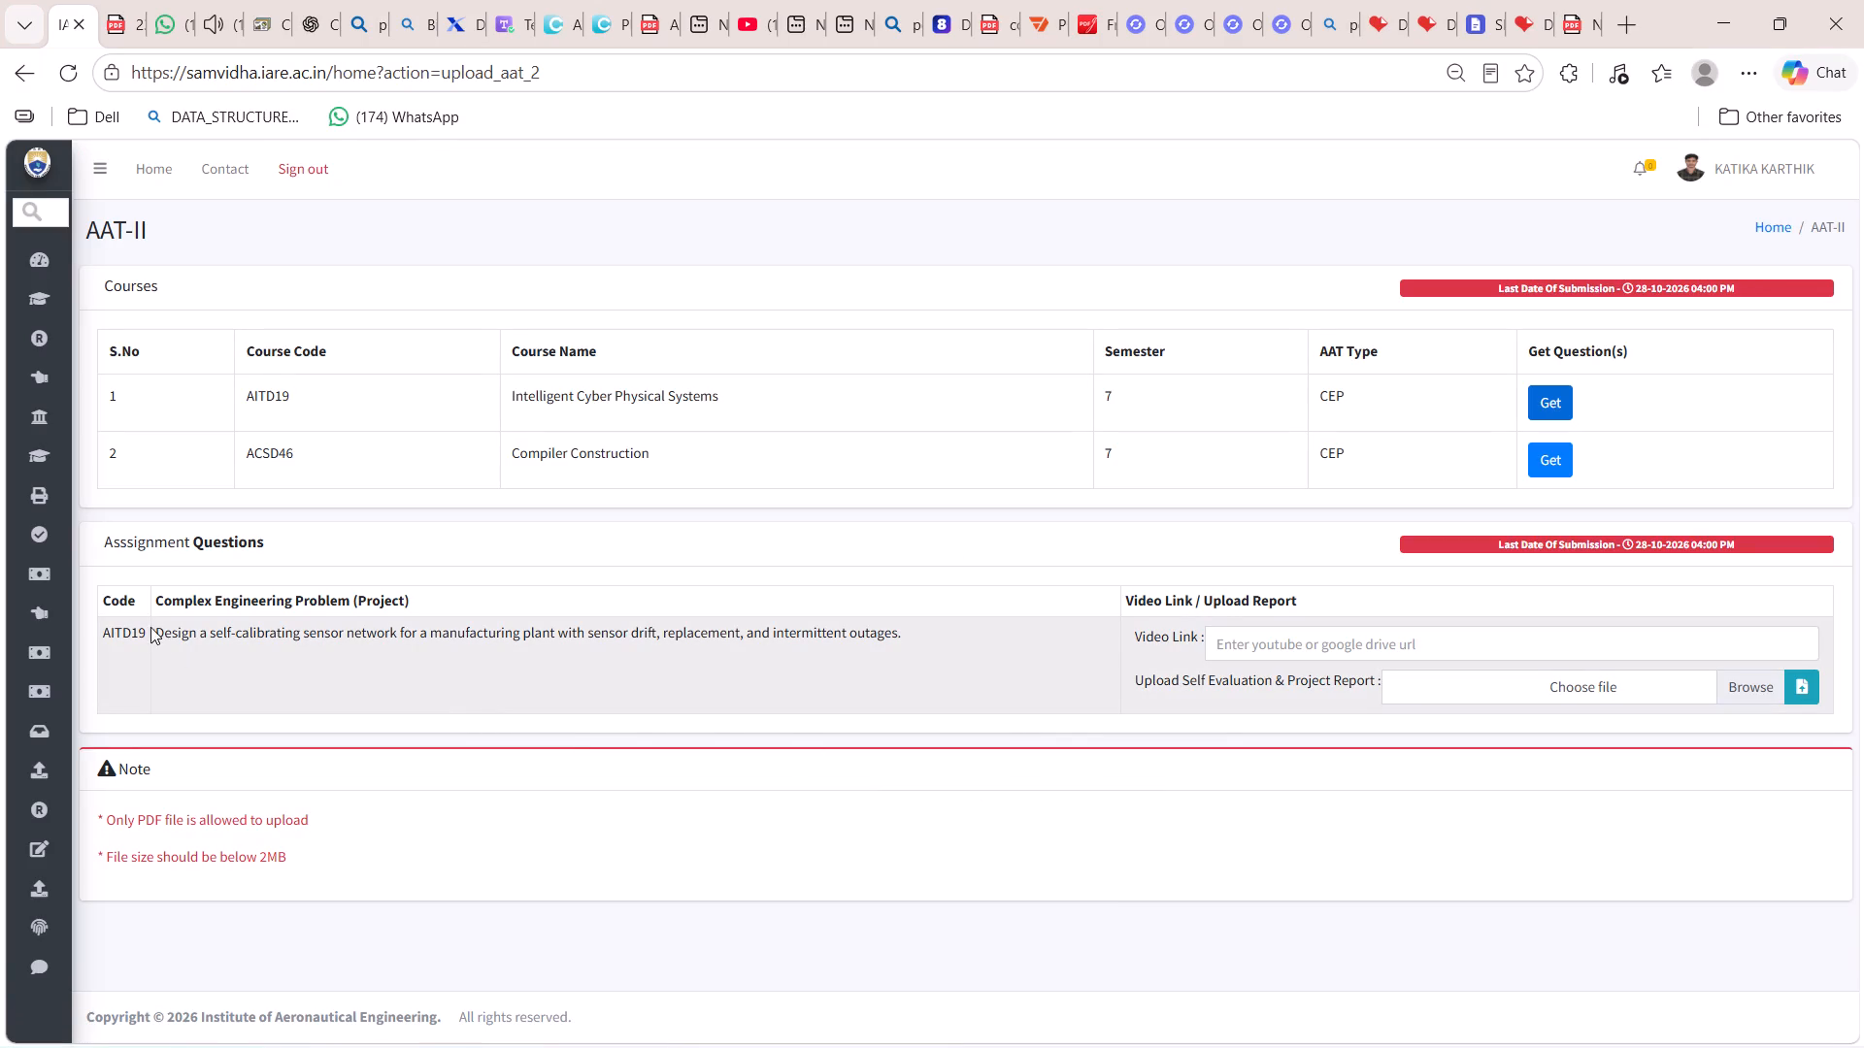
pyautogui.moveTo(157, 630); pyautogui.dragTo(915, 645)
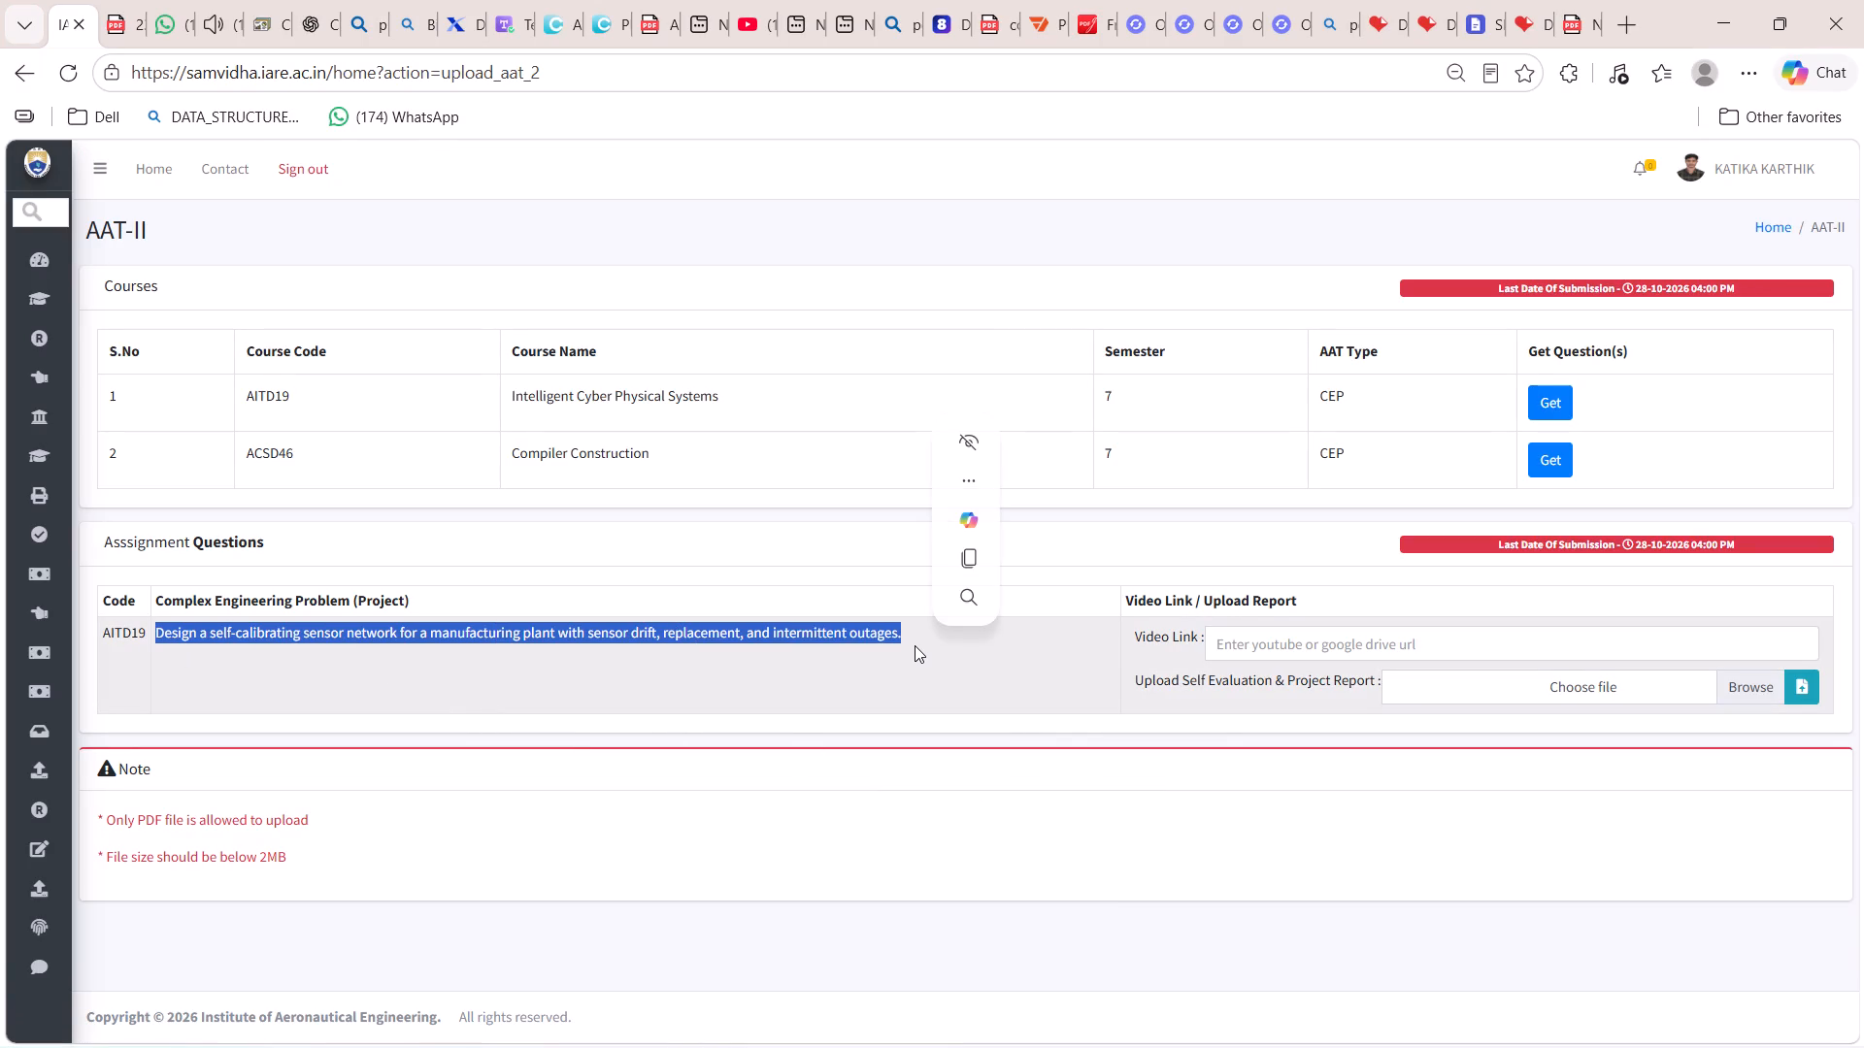
pyautogui.hotkey('ctrl', 'c')
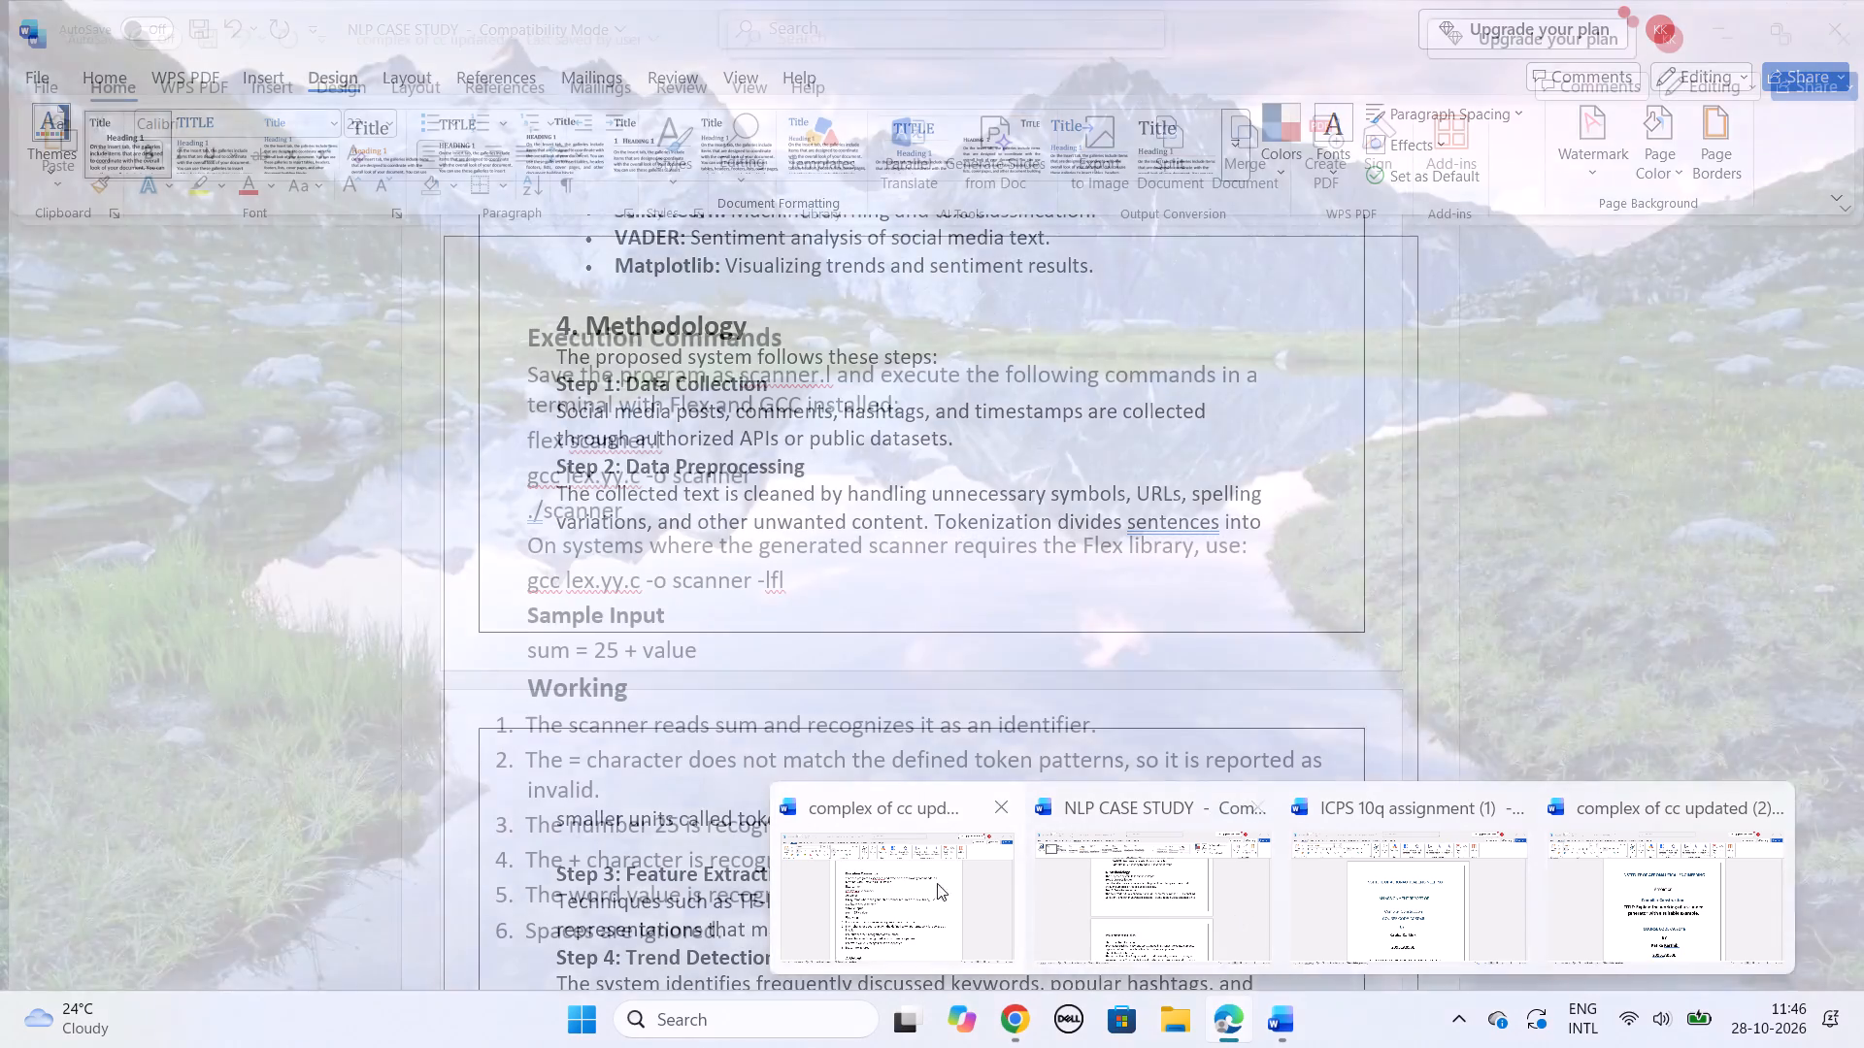
# In Word's complex of cc updated report, replace the cover title with the copied self-calibrating sensor network problem, ending in a single full stop.
pyautogui.click(892, 891)
pyautogui.scroll(10, 837, 556)
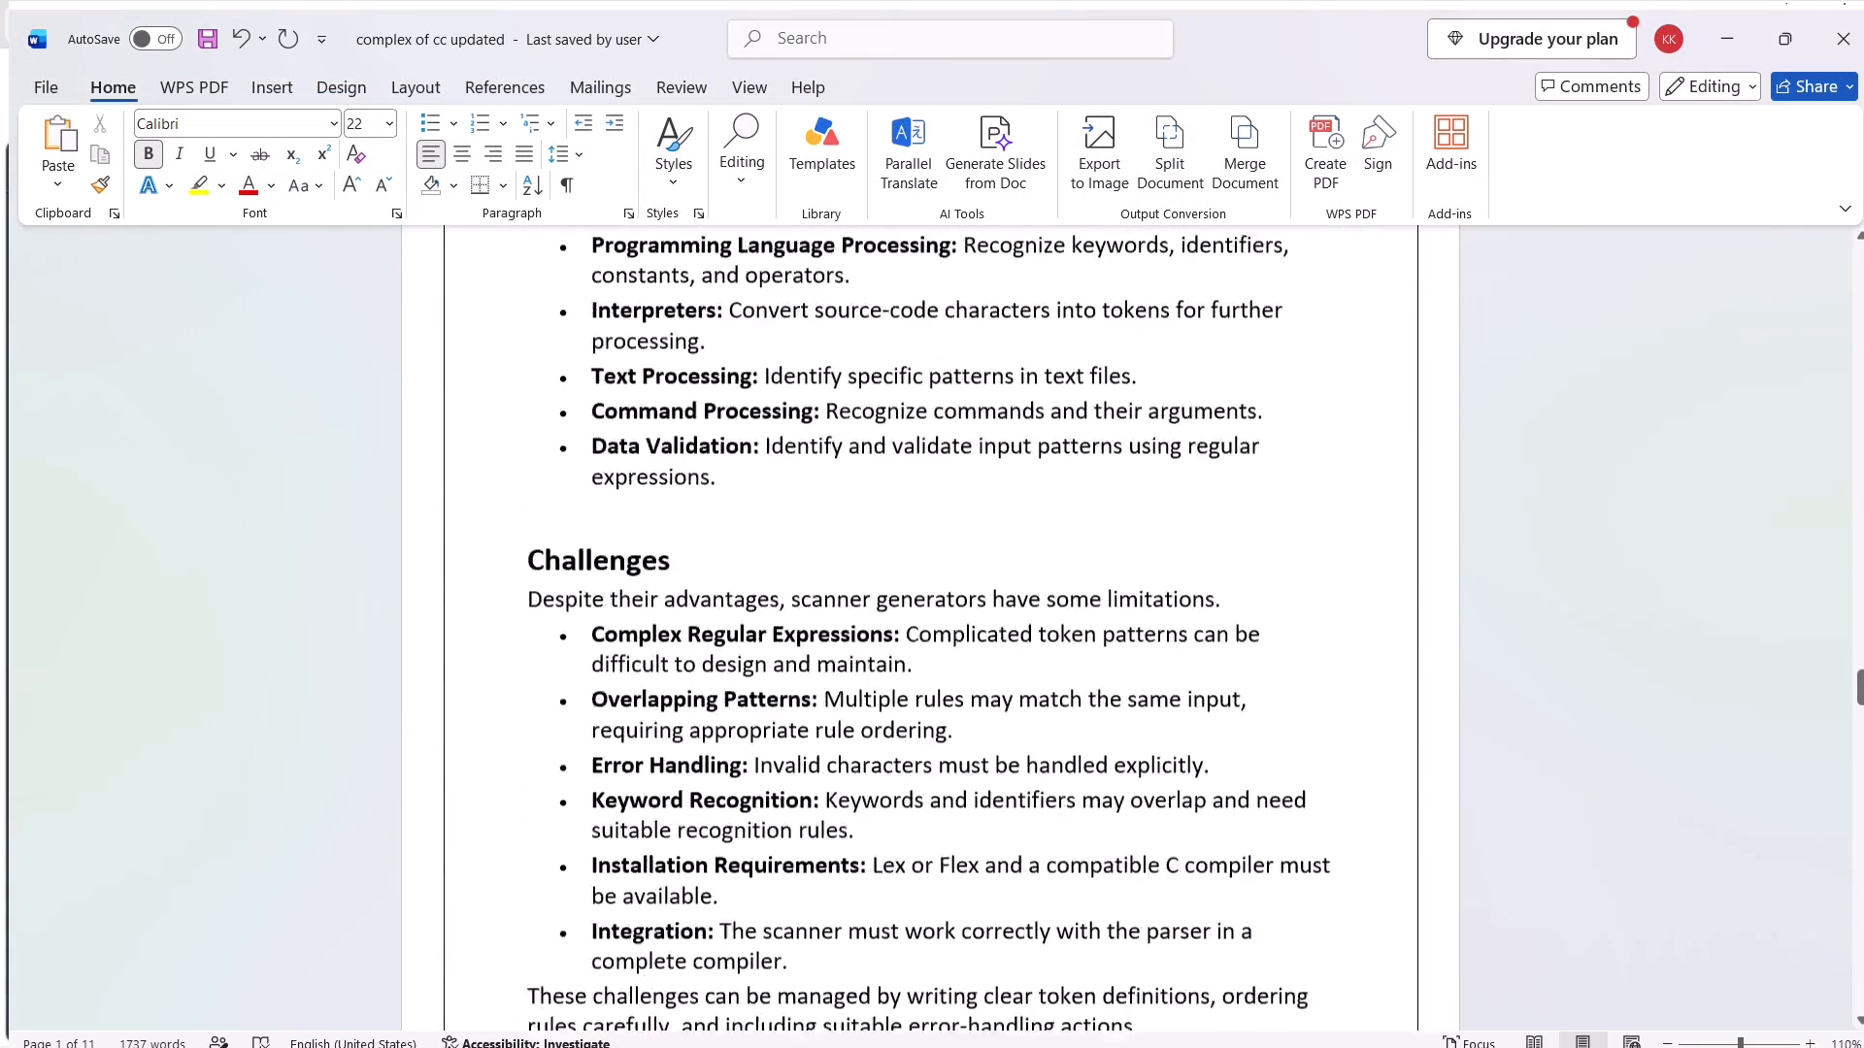
pyautogui.scroll(9, 837, 556)
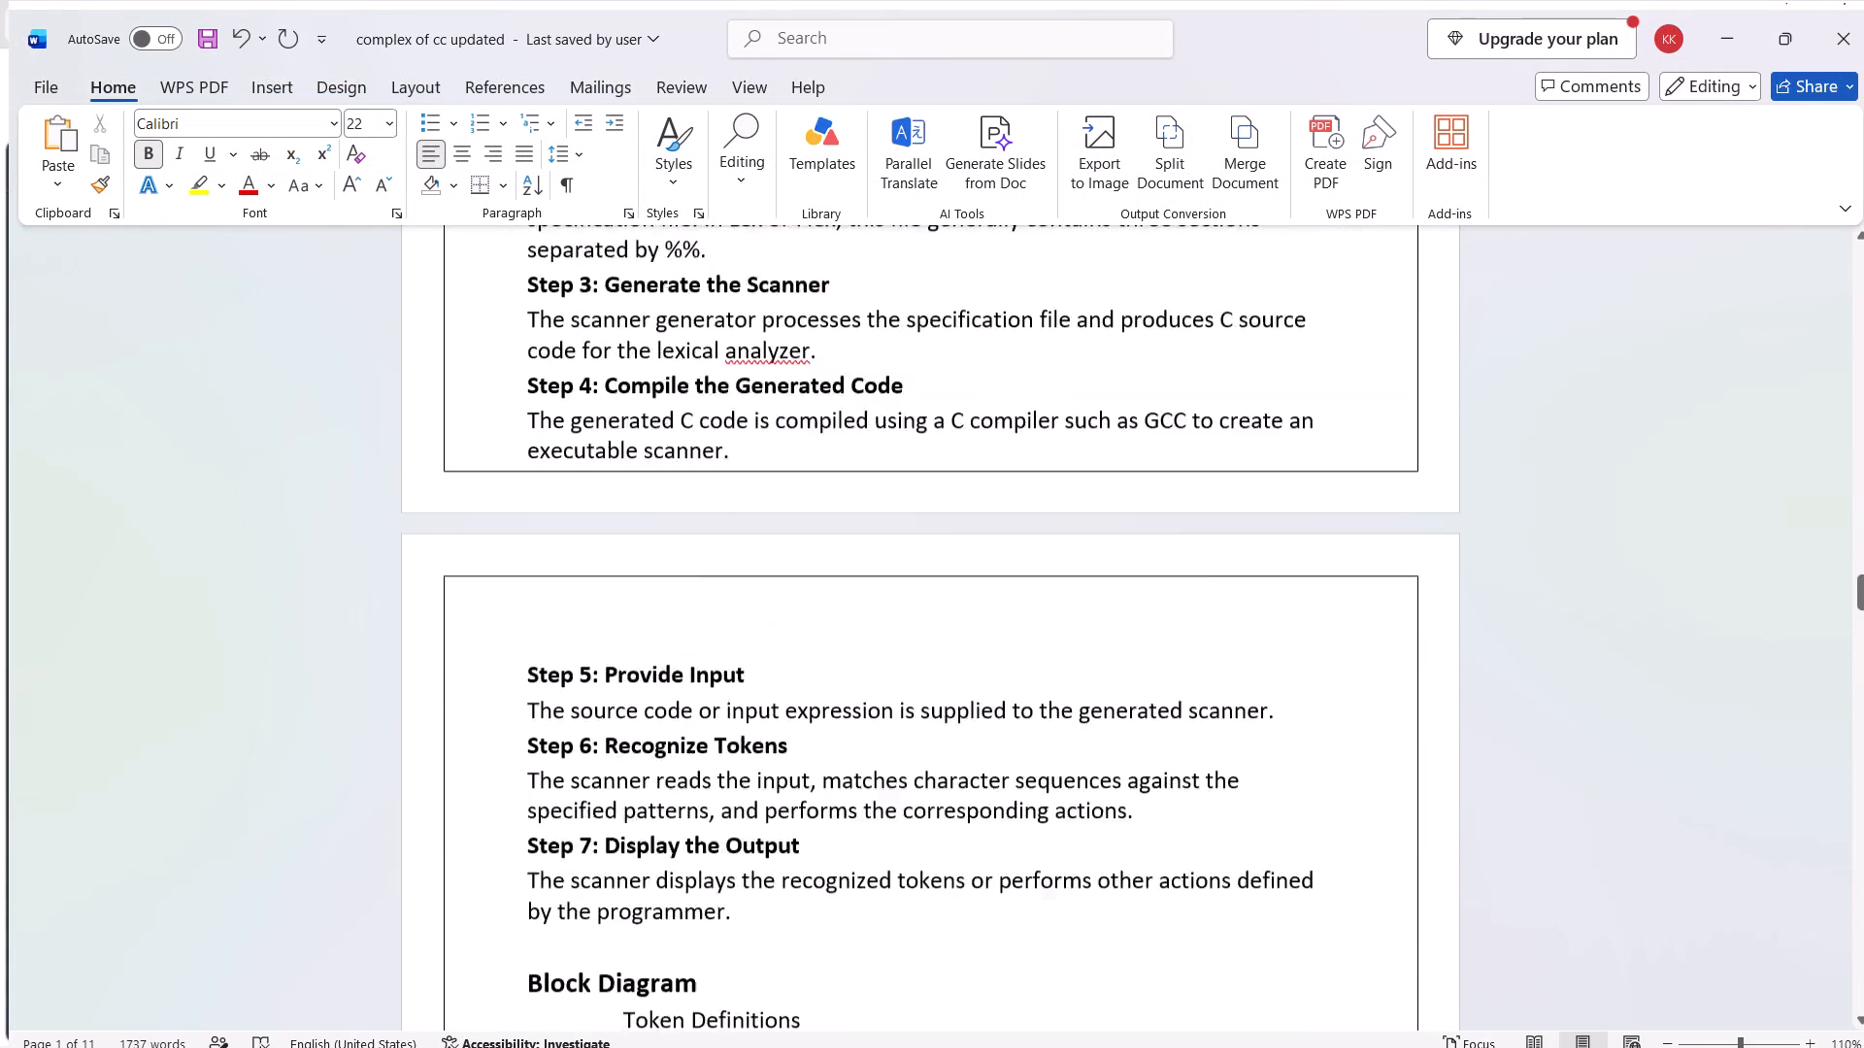
pyautogui.scroll(9, 837, 556)
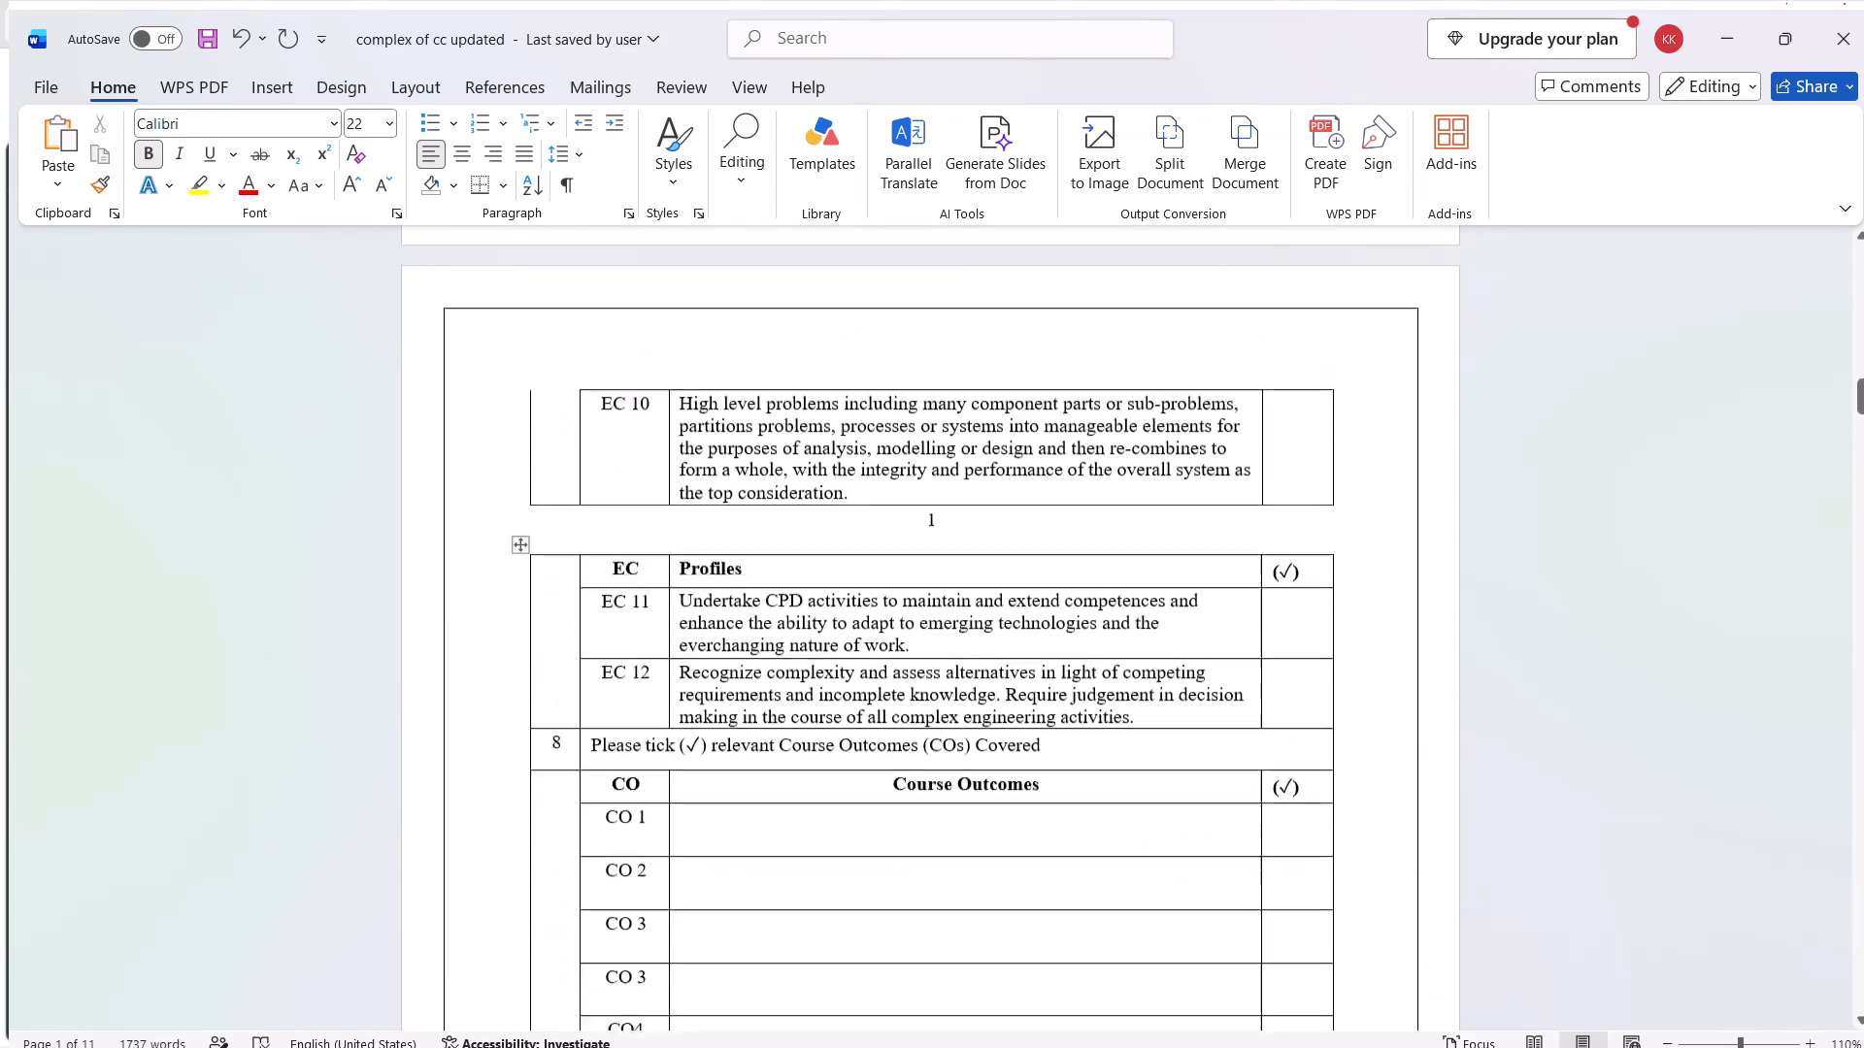
pyautogui.scroll(9, 837, 556)
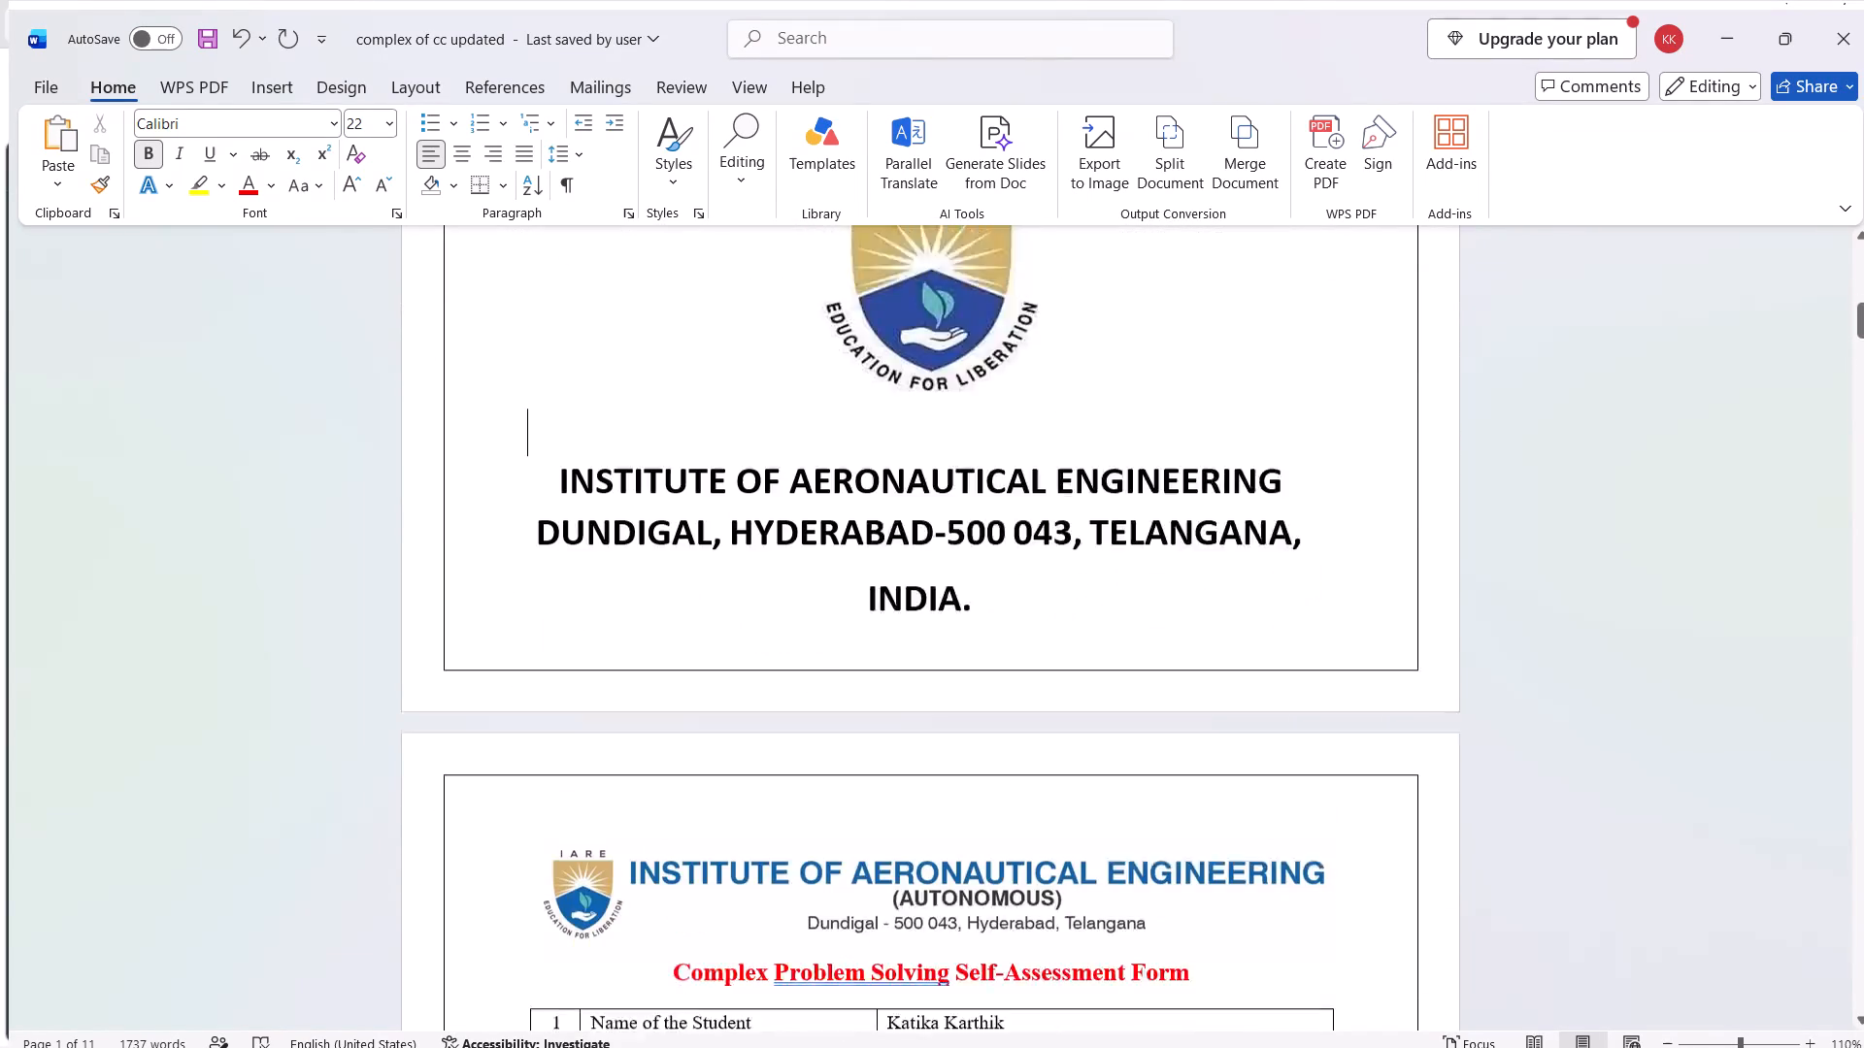
pyautogui.scroll(5, 837, 556)
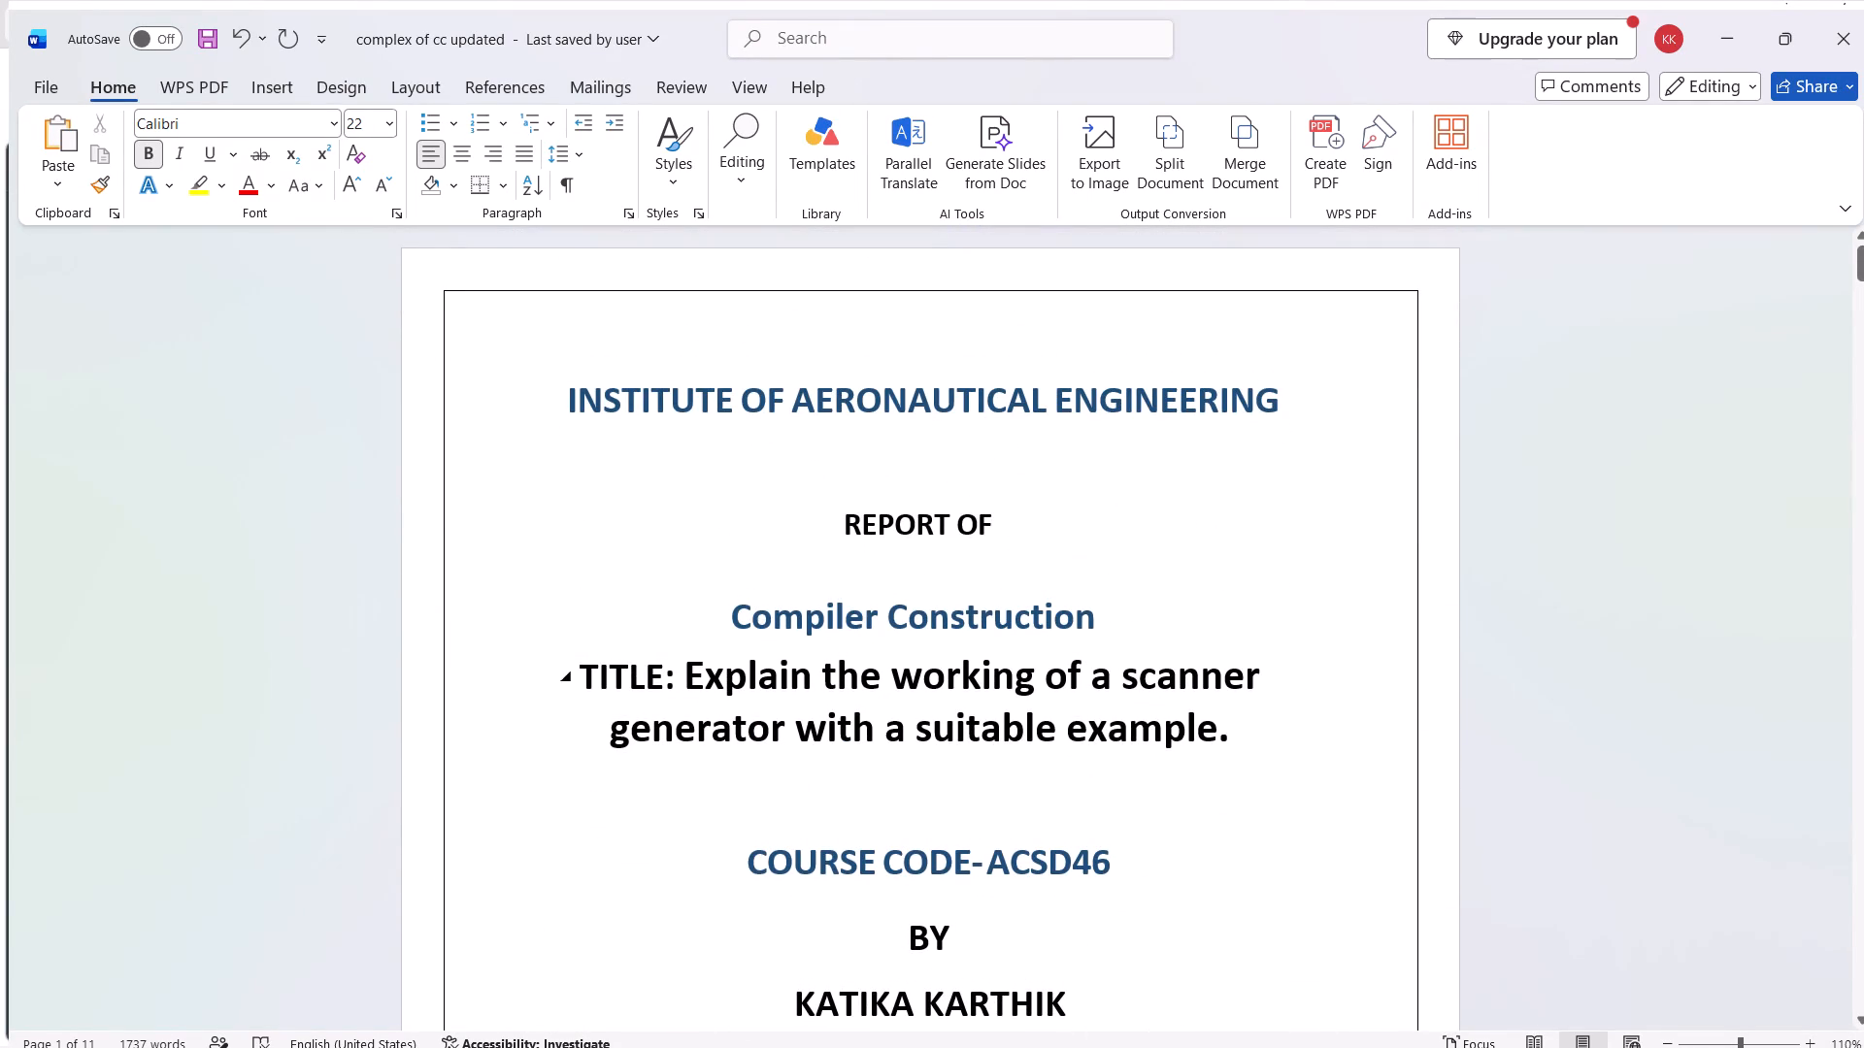
pyautogui.moveTo(691, 678); pyautogui.dragTo(1210, 723)
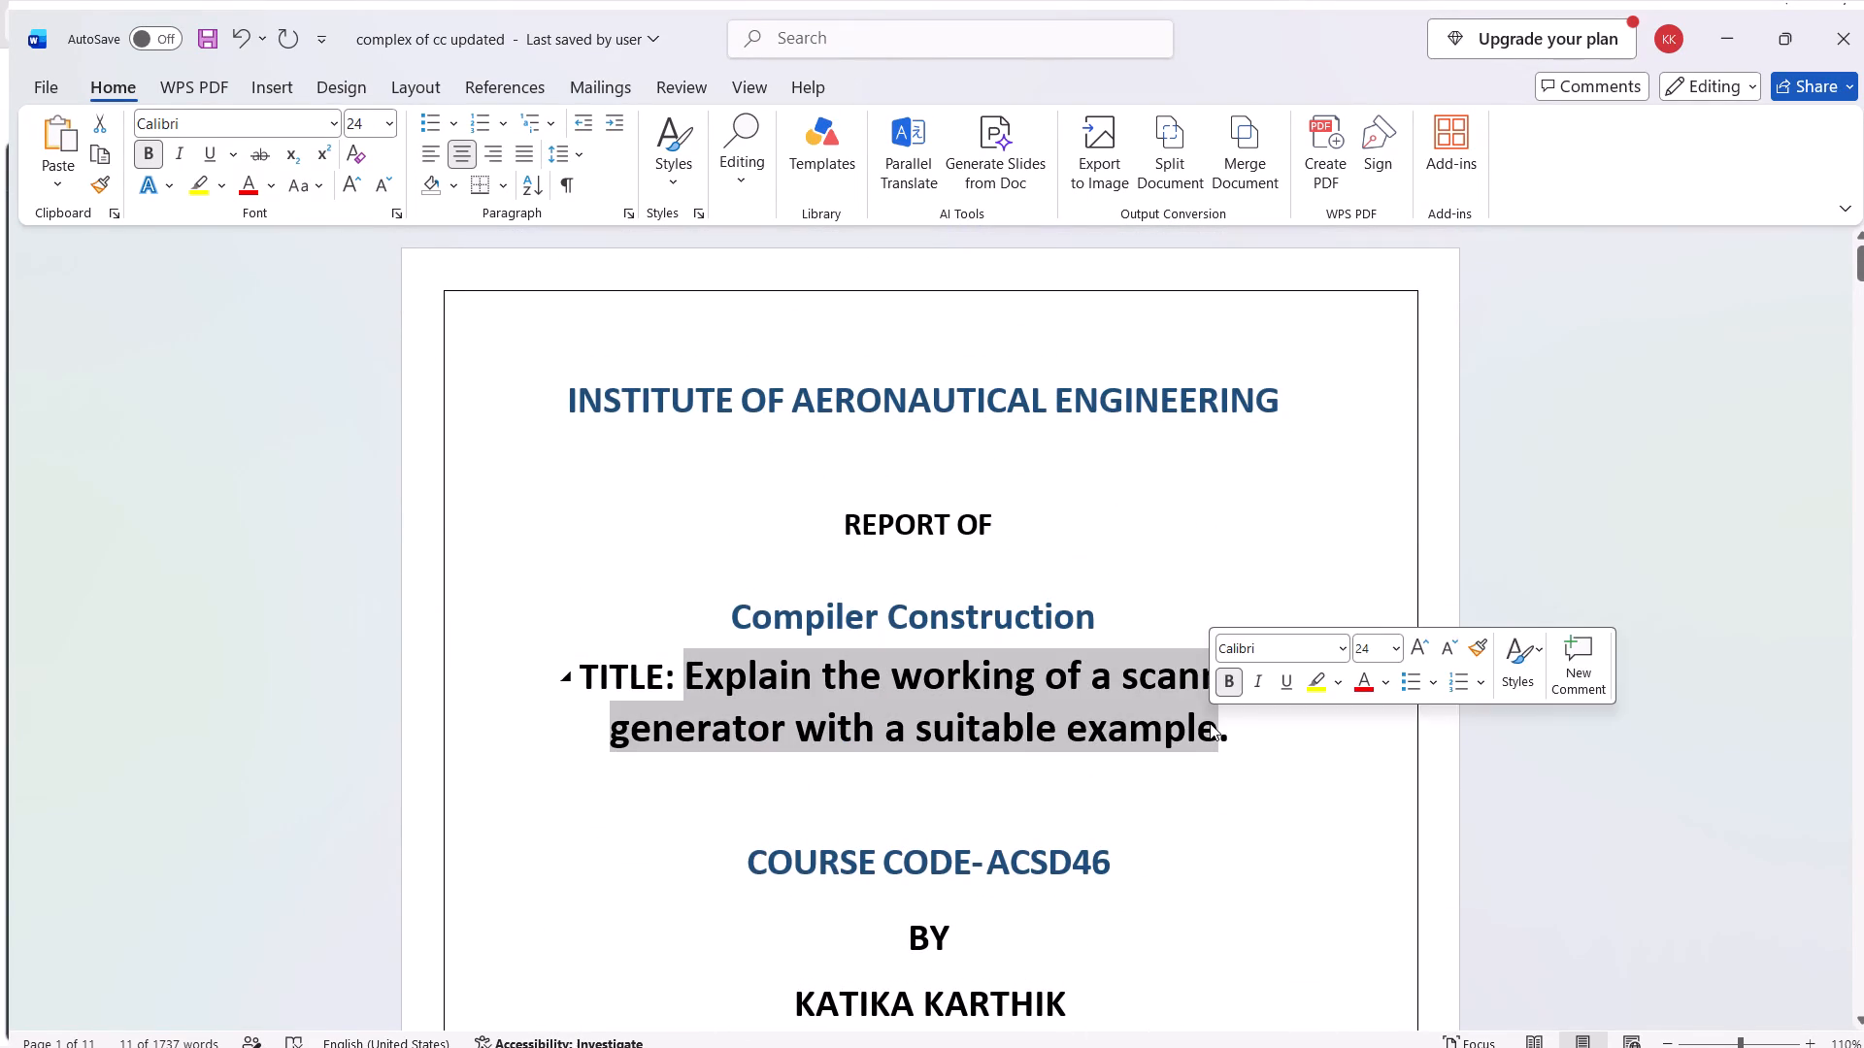
pyautogui.hotkey('ctrl', 'v')
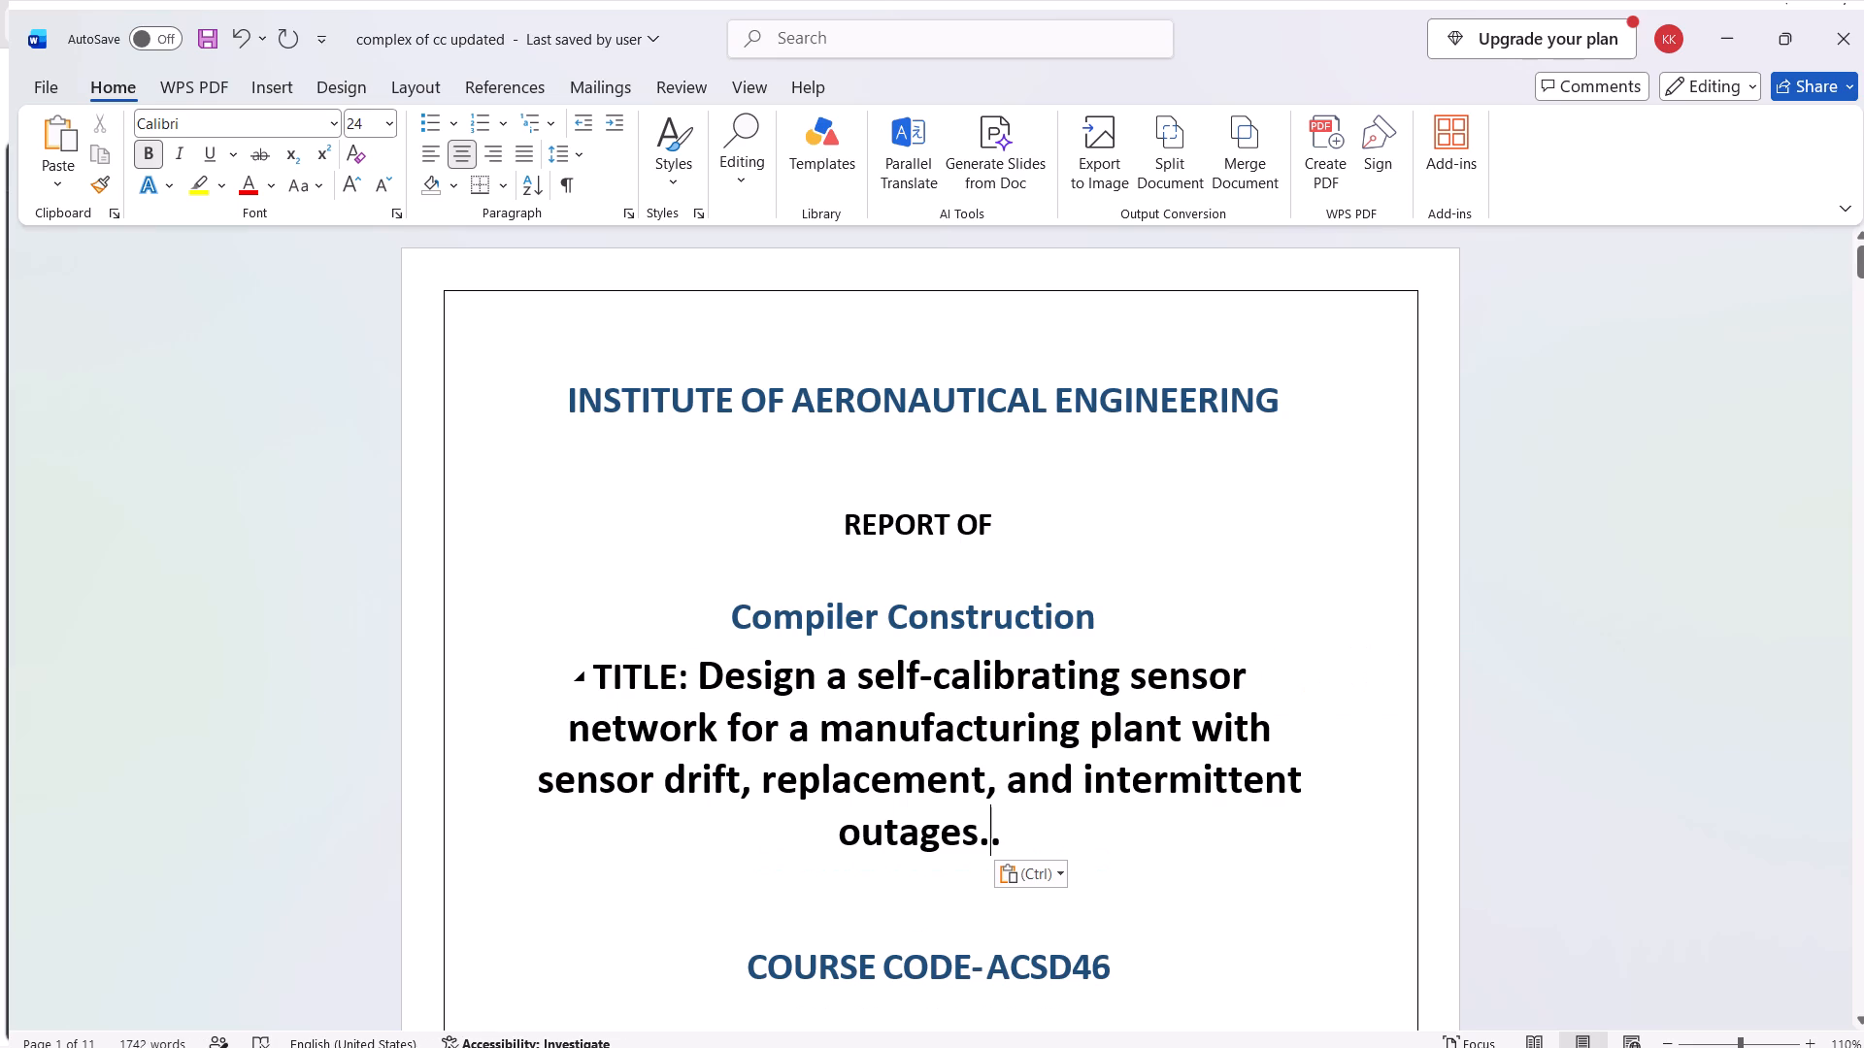
pyautogui.press('BackSpace')
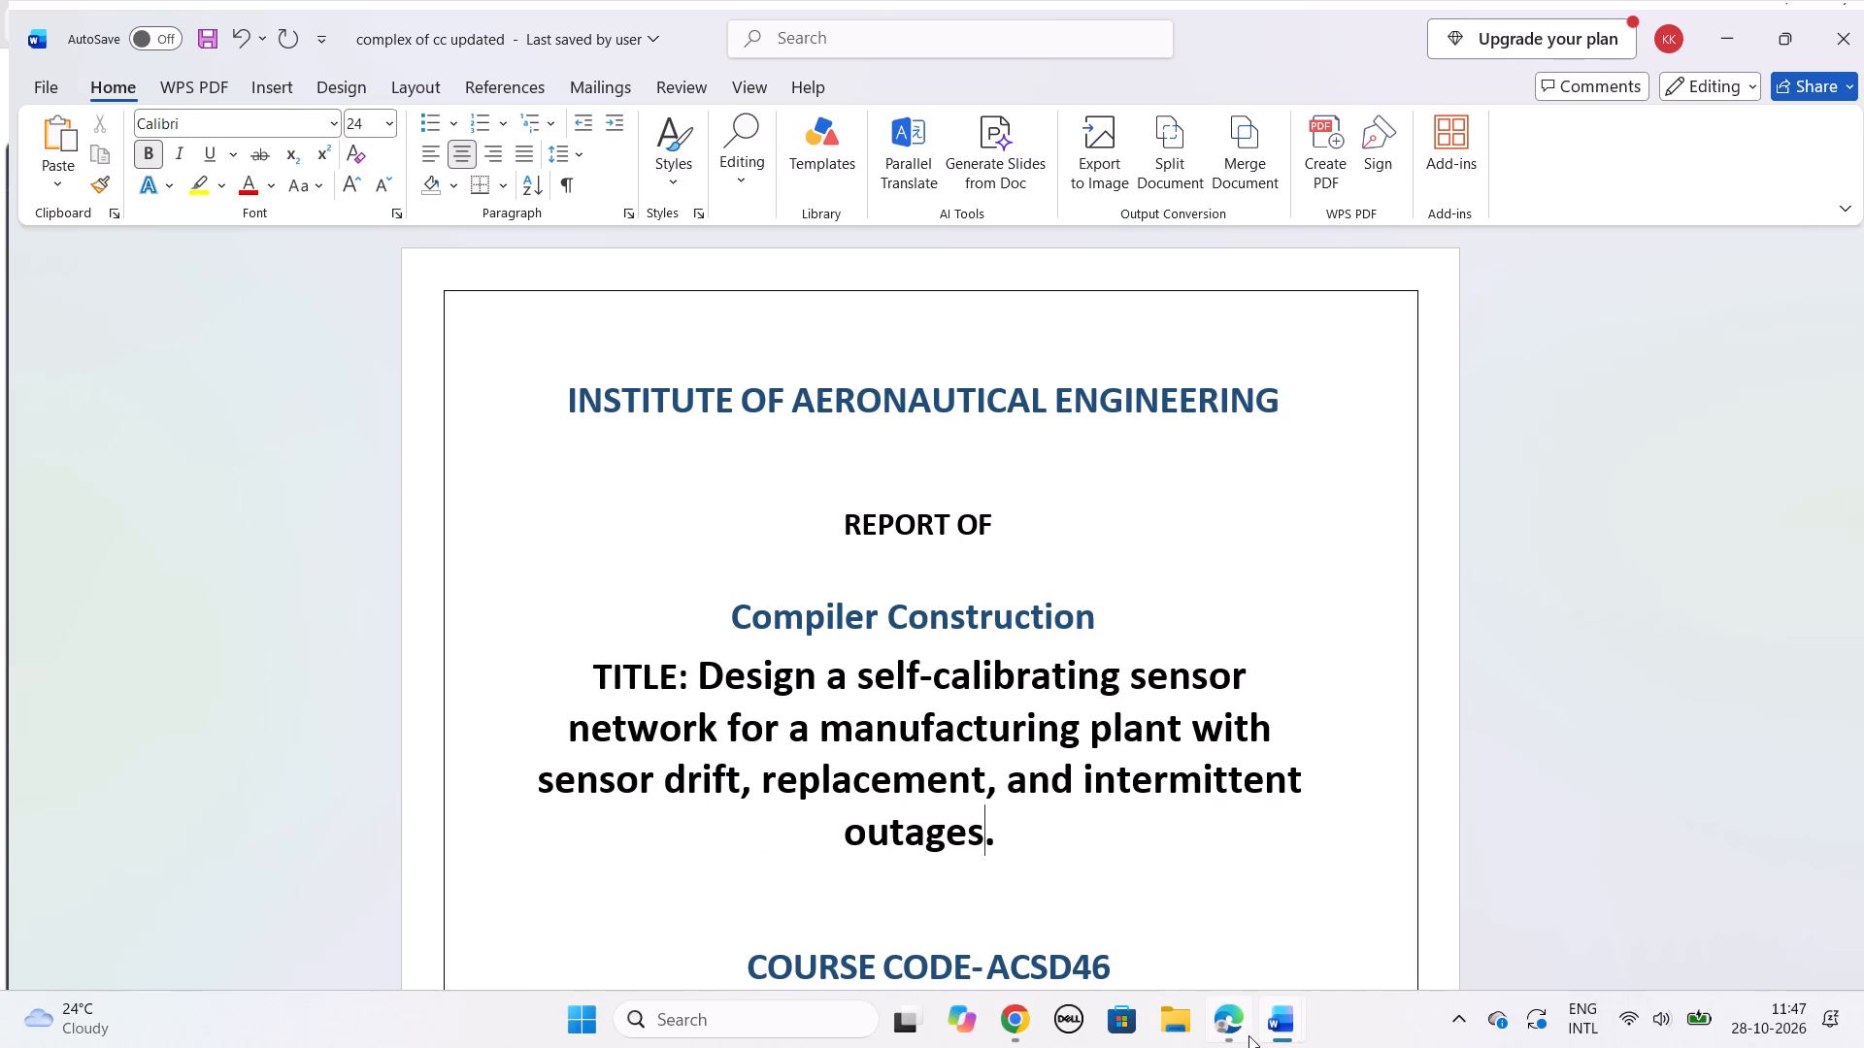
# Copy the course name Intelligent Cyber Physical Systems from the AAT-II page in Edge and return to the Word report.
pyautogui.click(1173, 877)
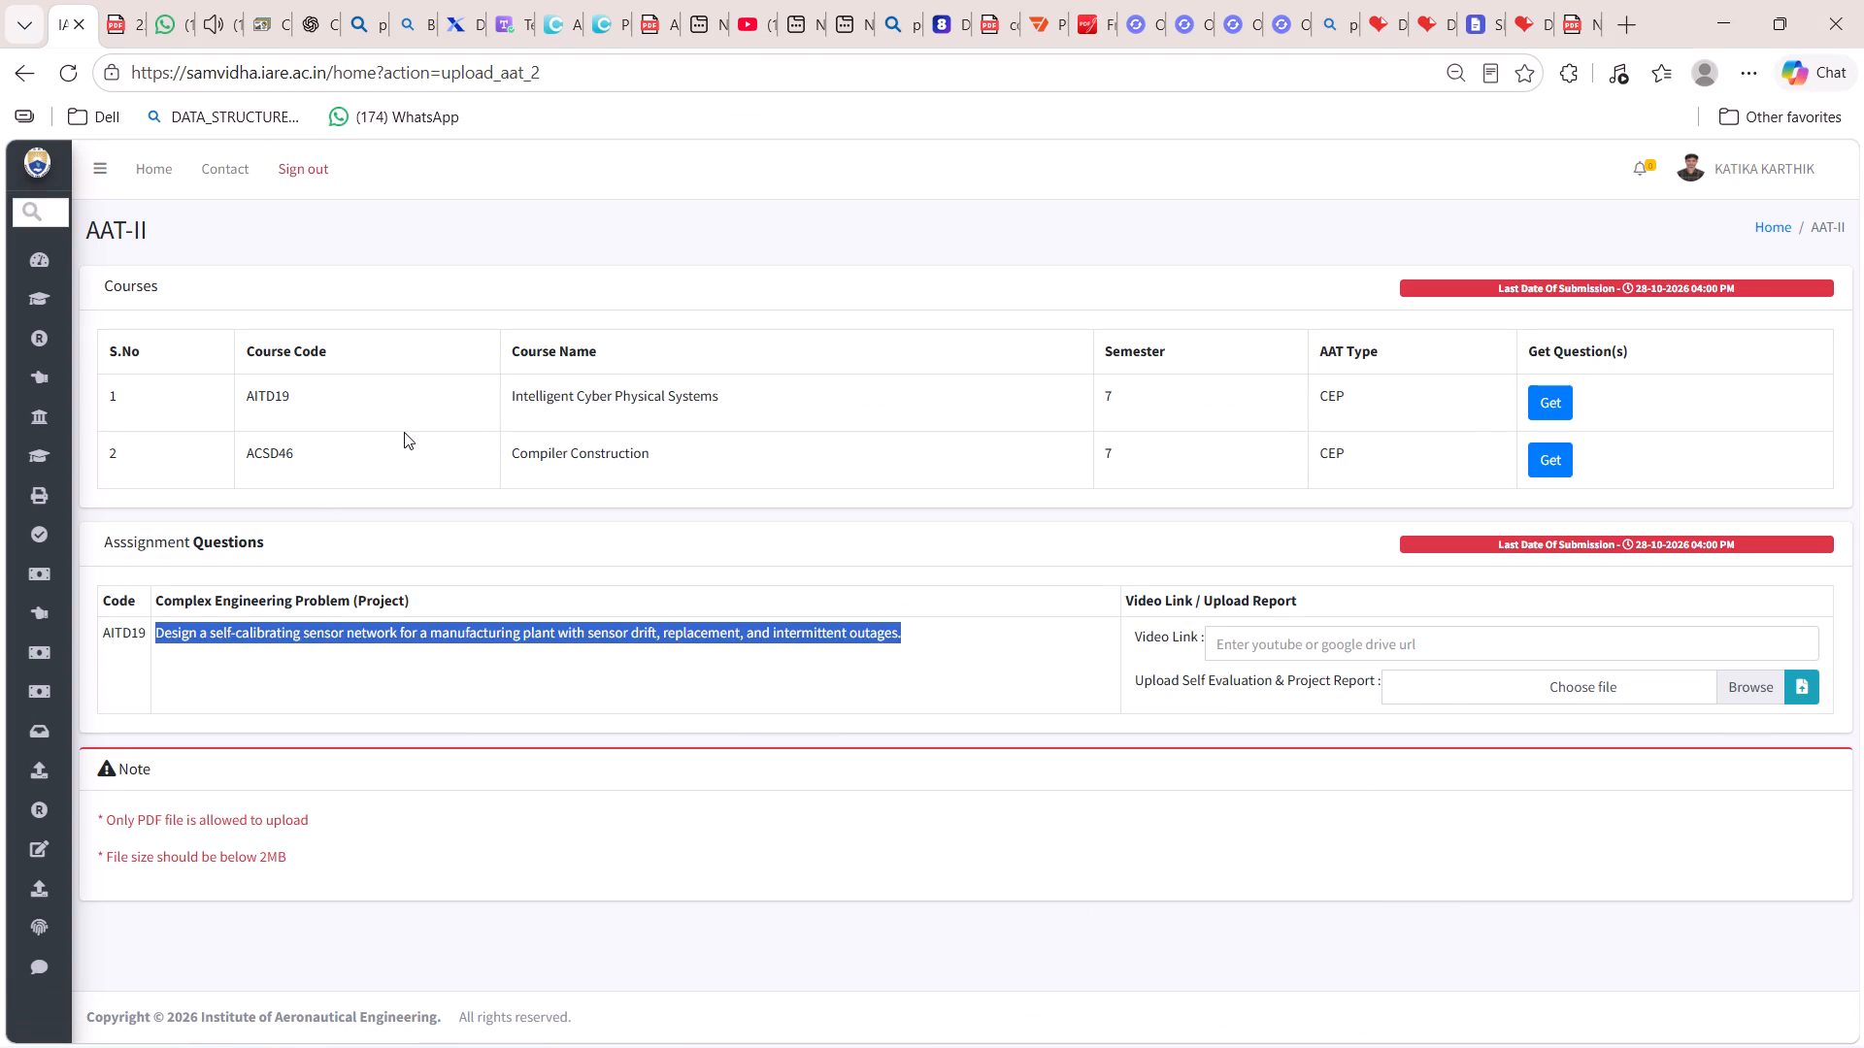
pyautogui.moveTo(511, 385); pyautogui.dragTo(767, 405)
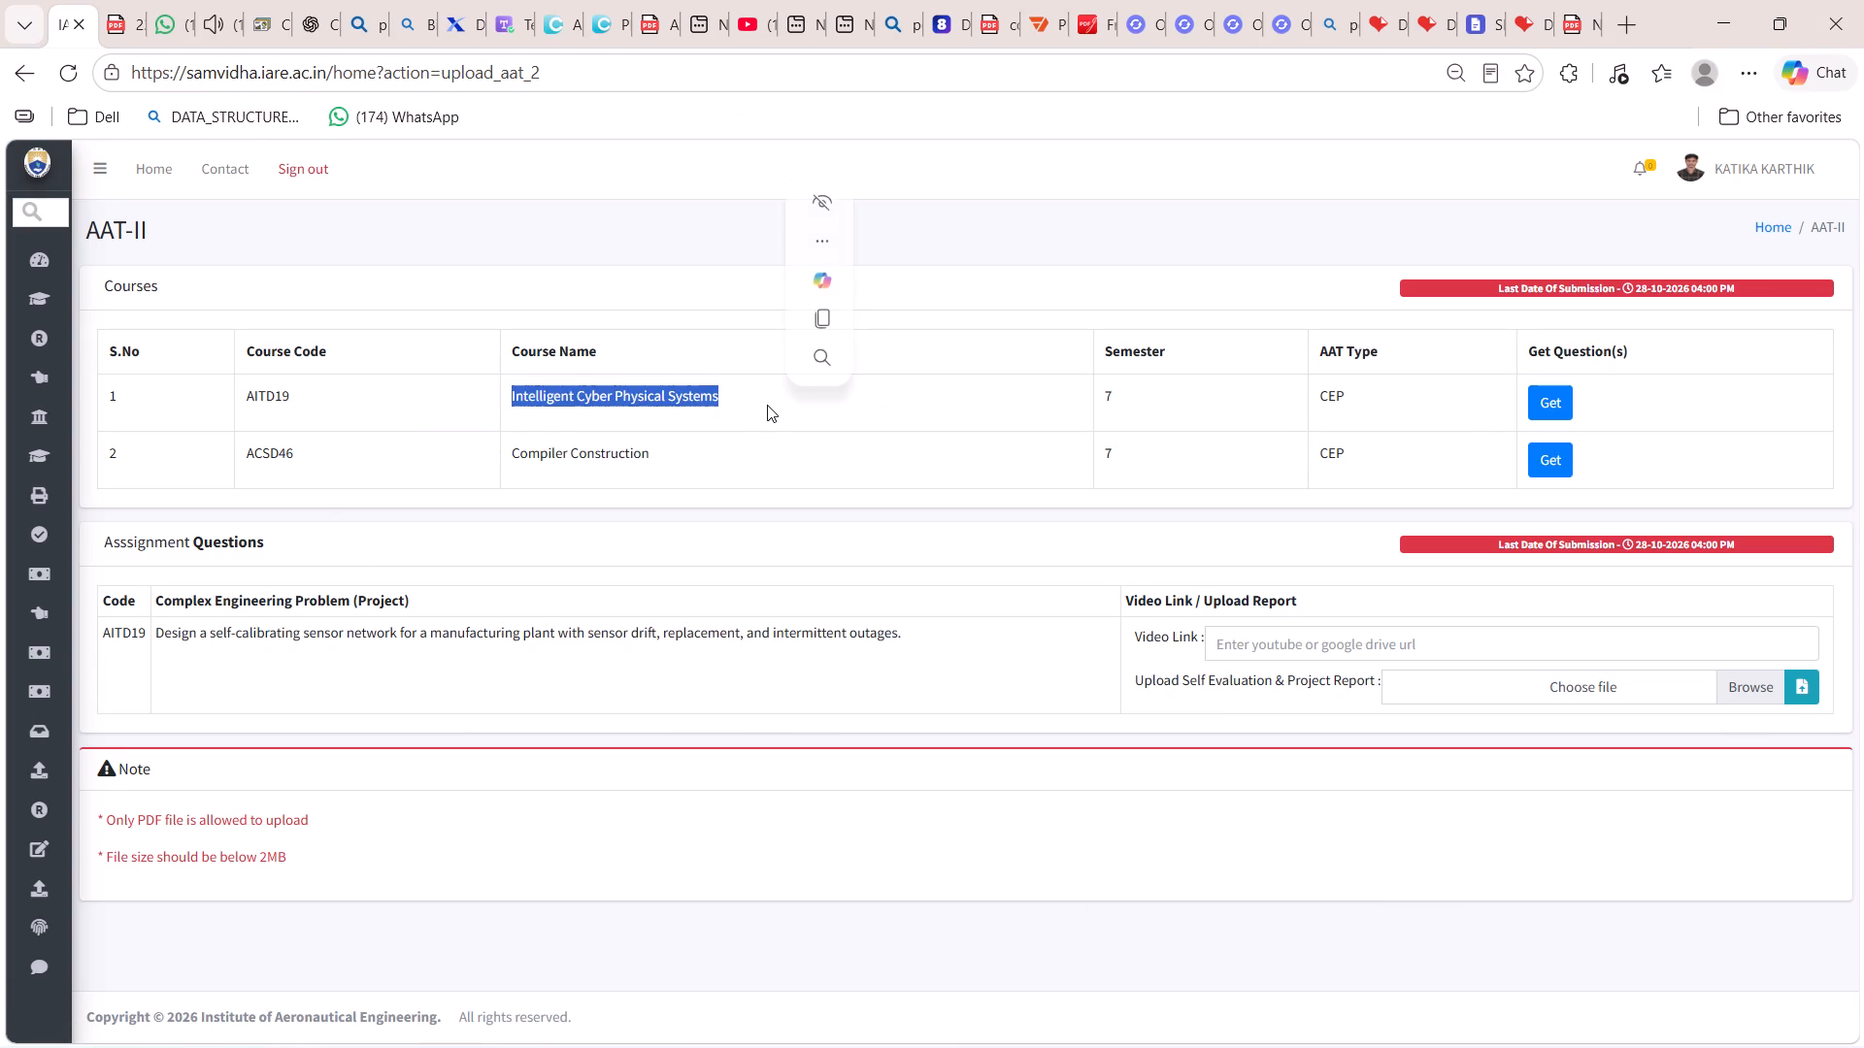
pyautogui.hotkey('ctrl', 'c')
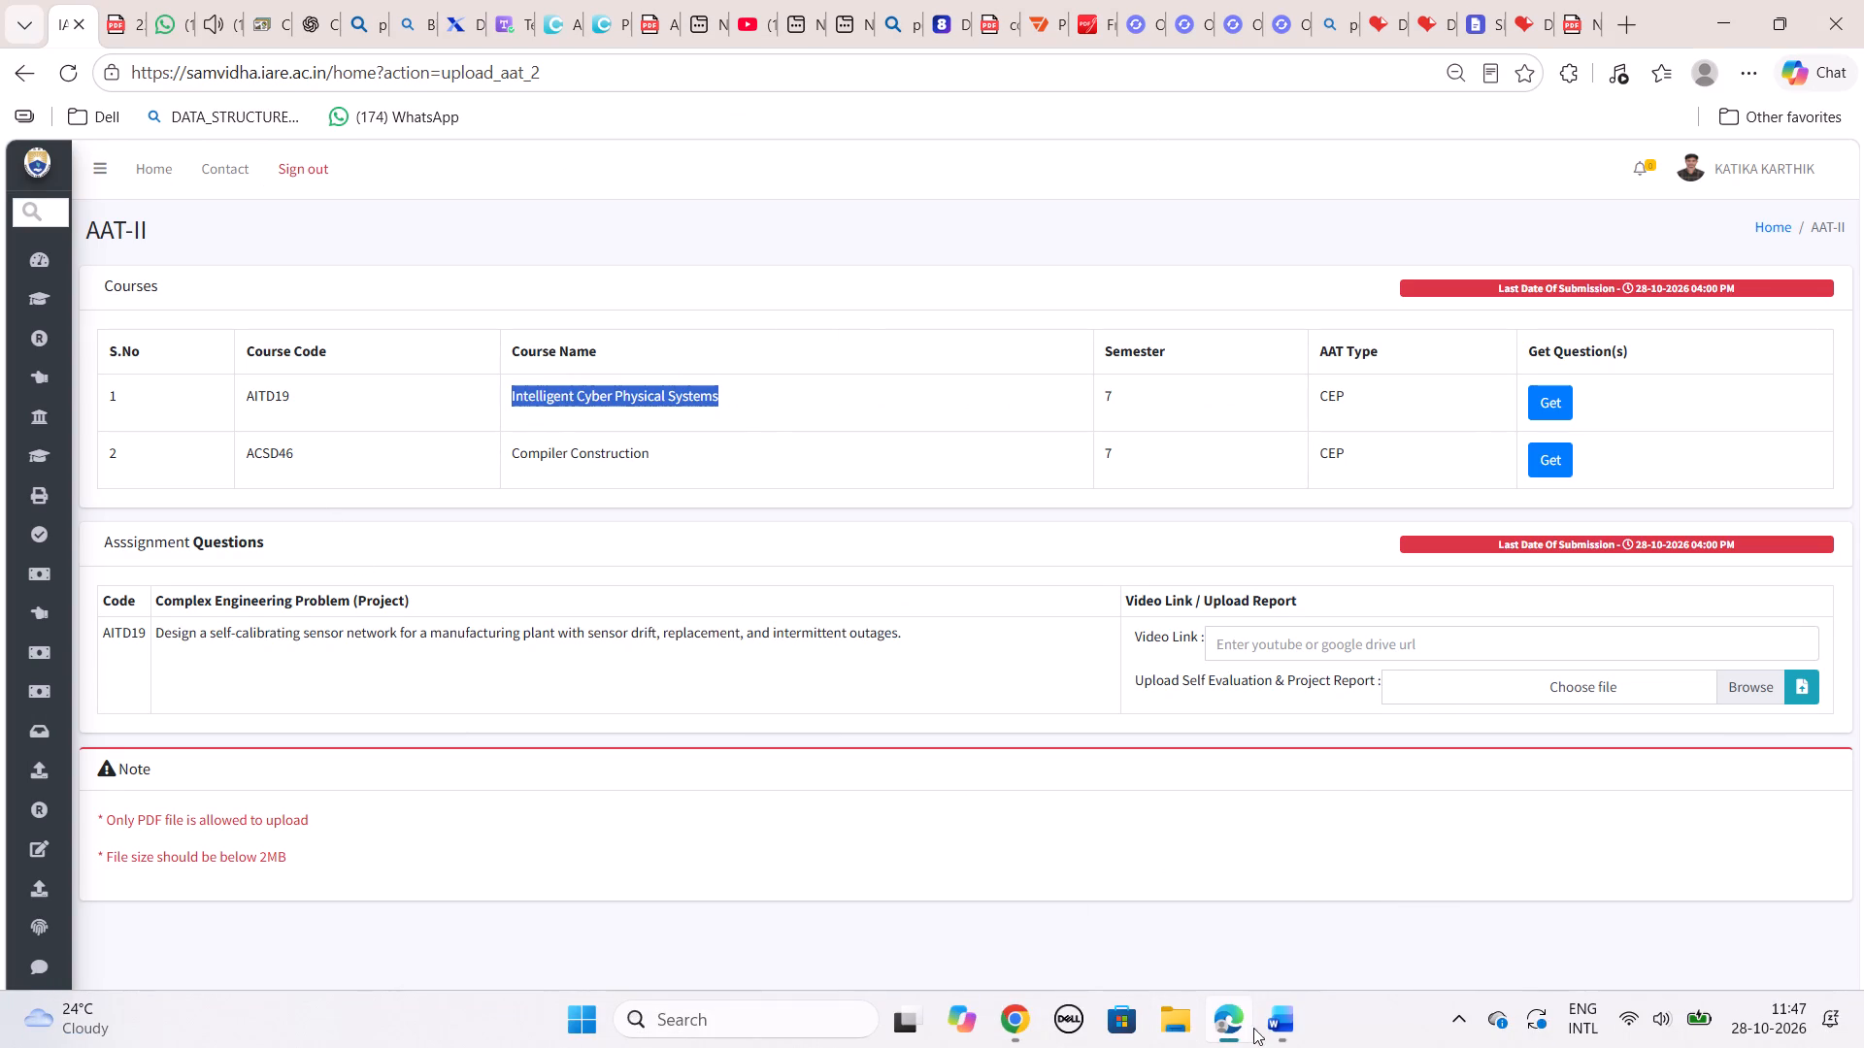
pyautogui.click(935, 848)
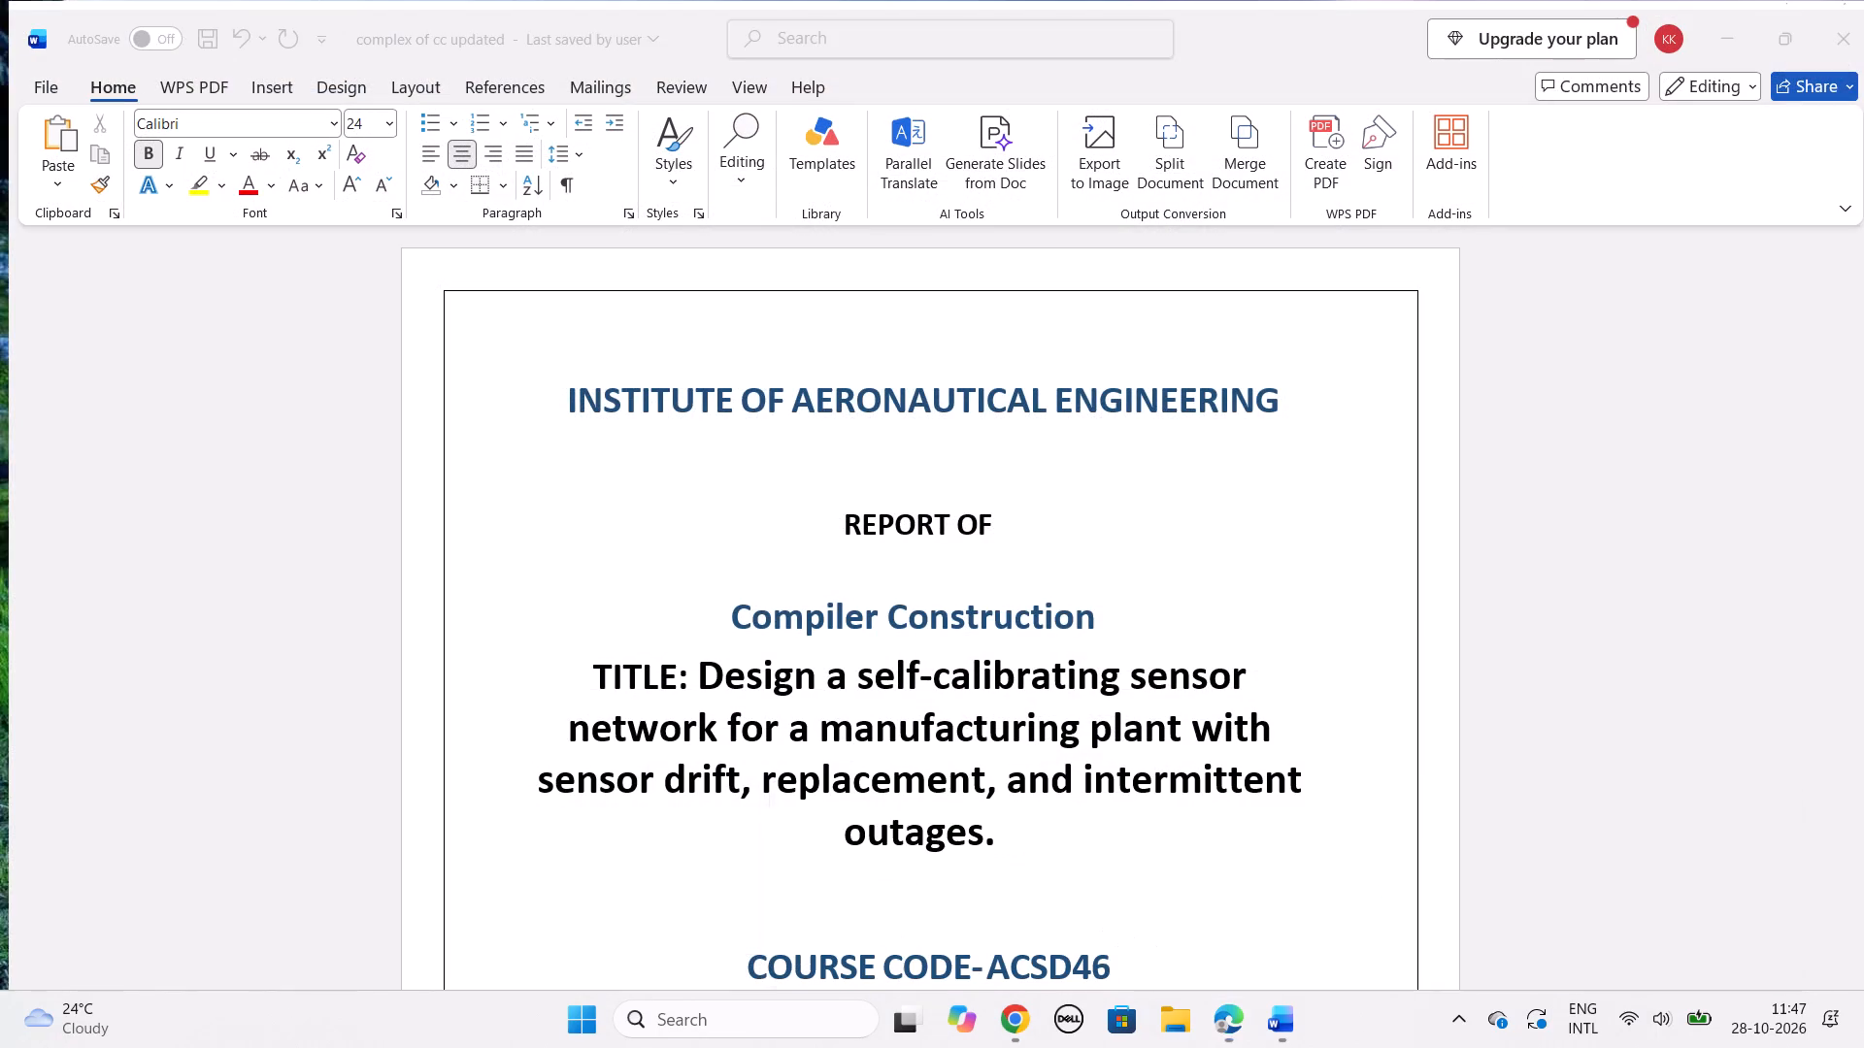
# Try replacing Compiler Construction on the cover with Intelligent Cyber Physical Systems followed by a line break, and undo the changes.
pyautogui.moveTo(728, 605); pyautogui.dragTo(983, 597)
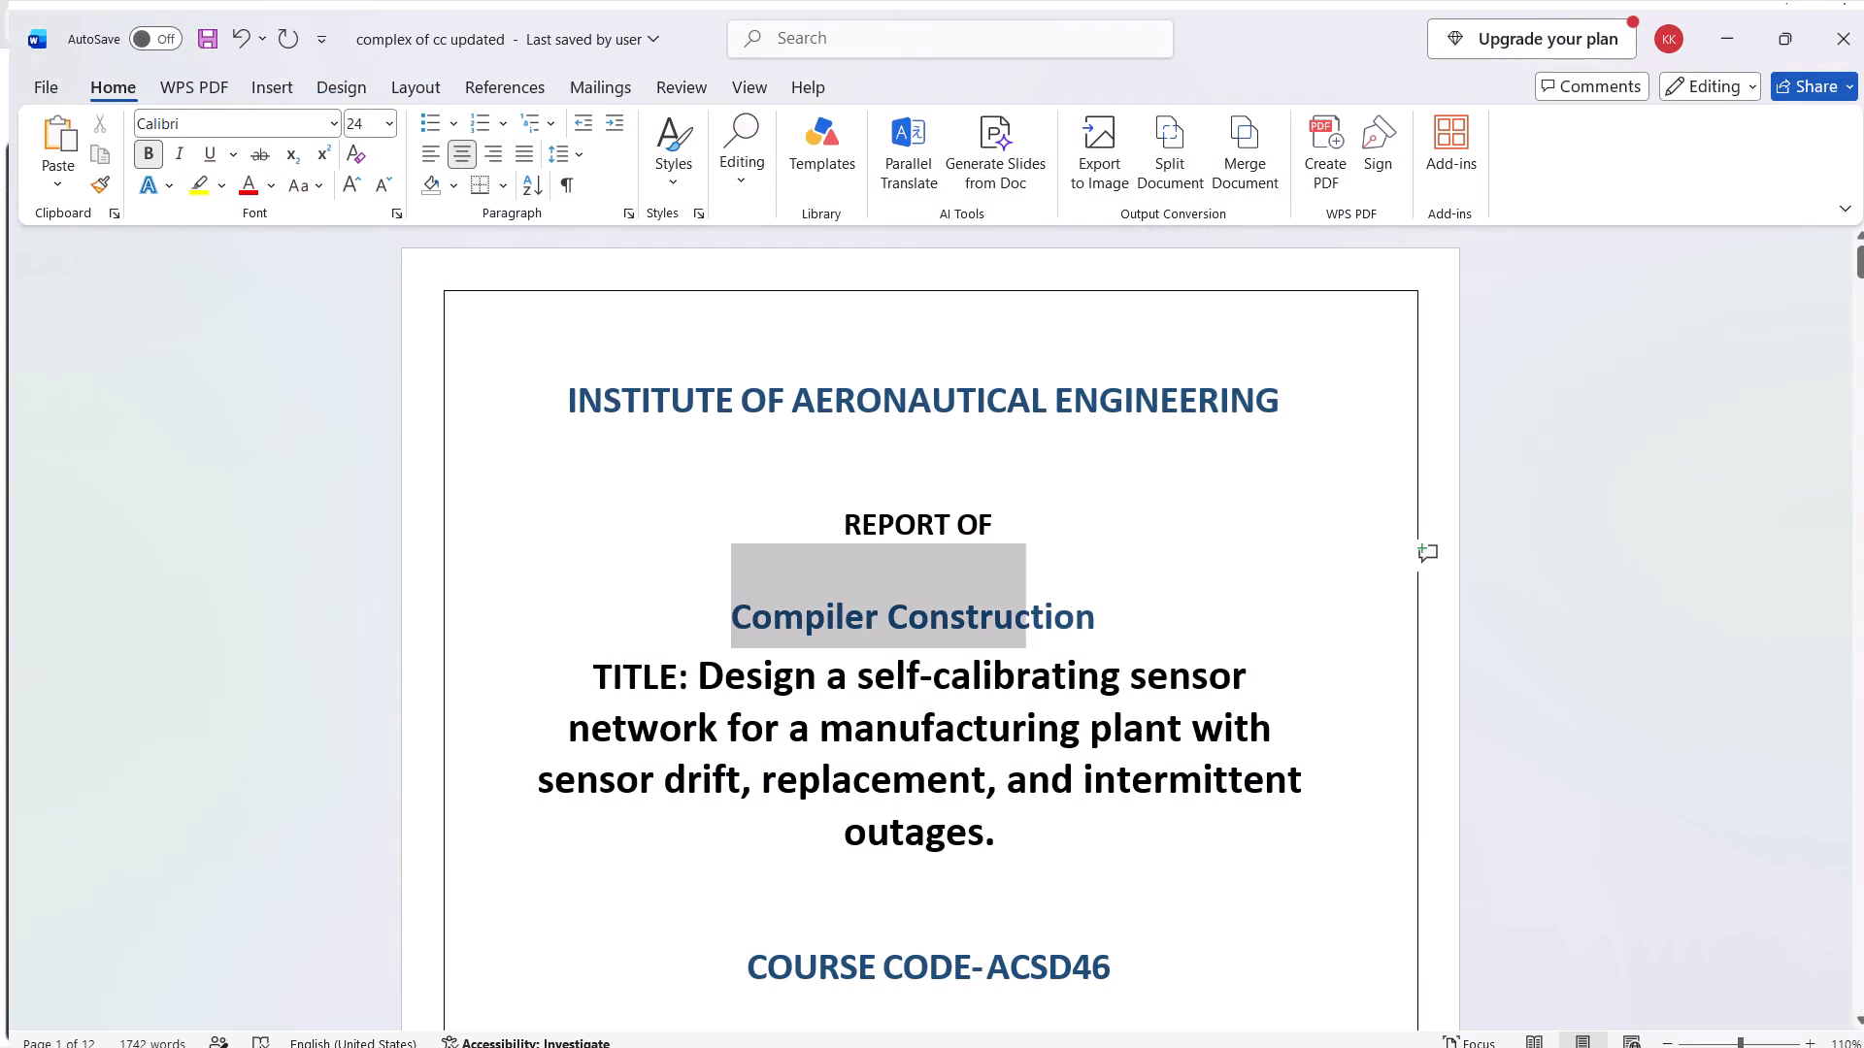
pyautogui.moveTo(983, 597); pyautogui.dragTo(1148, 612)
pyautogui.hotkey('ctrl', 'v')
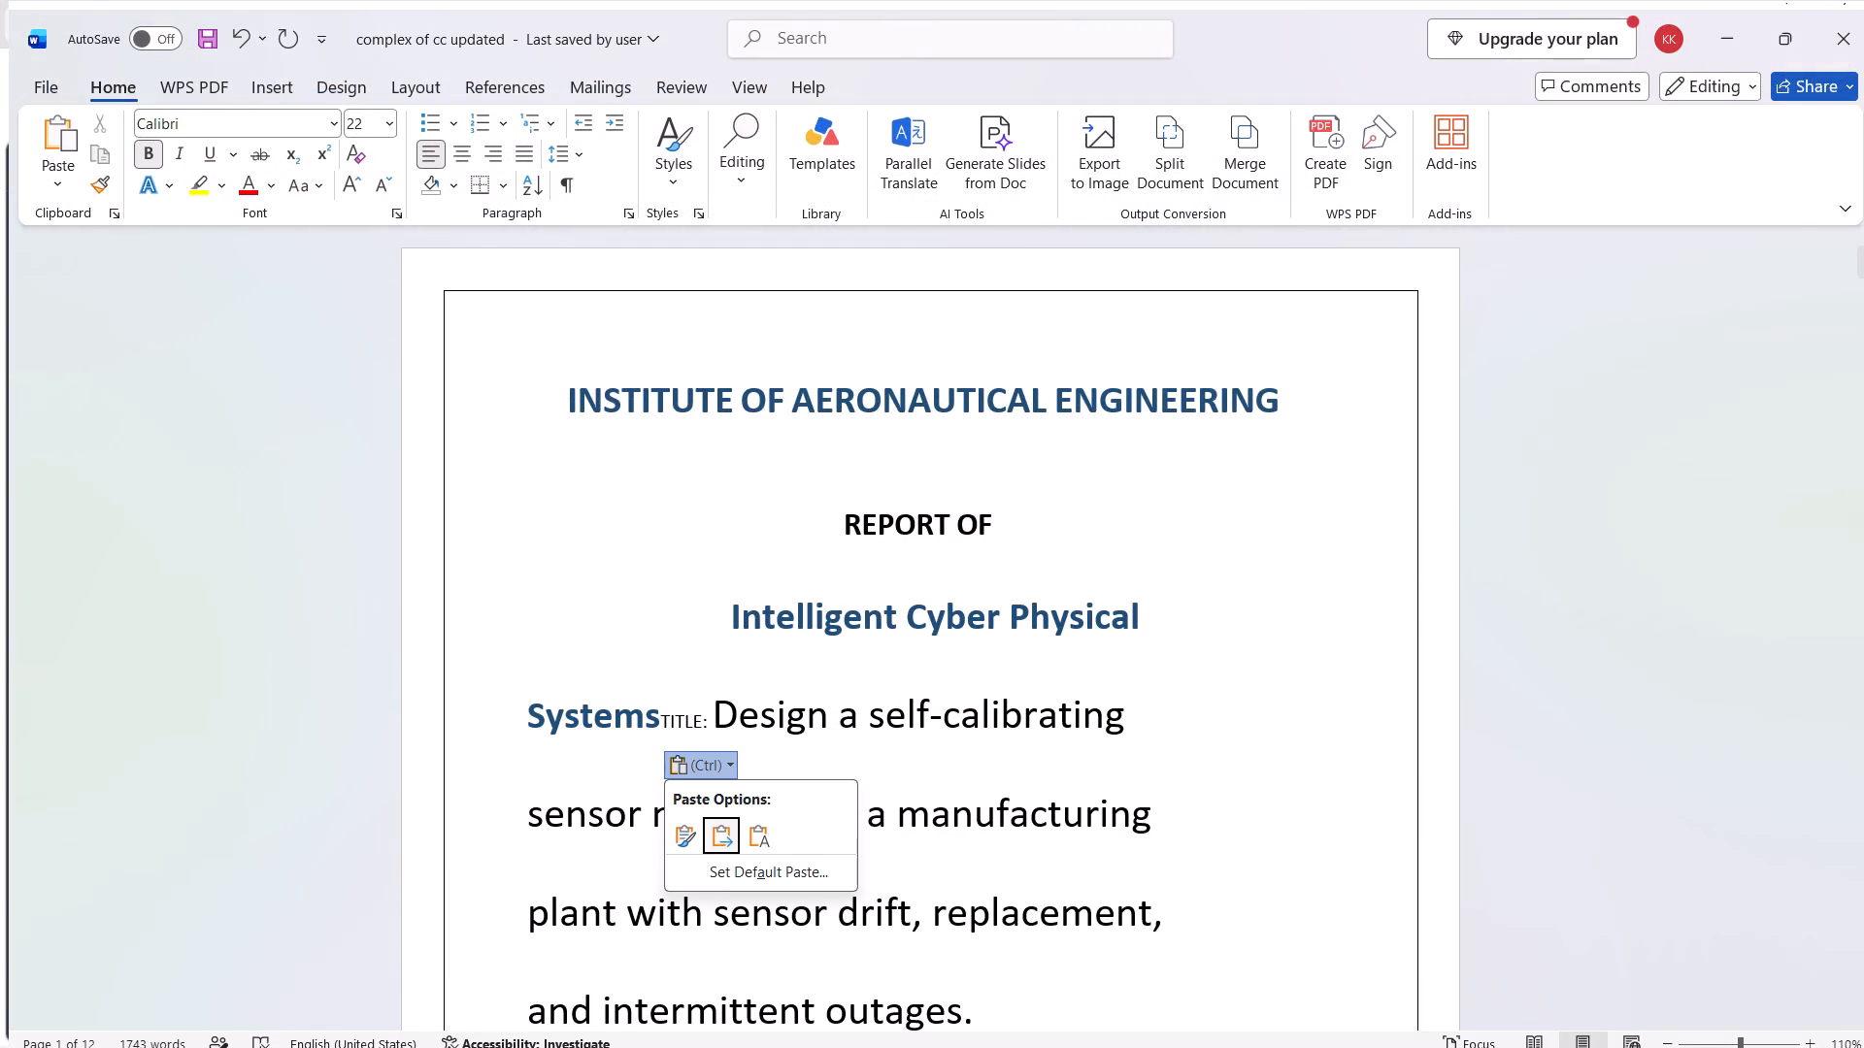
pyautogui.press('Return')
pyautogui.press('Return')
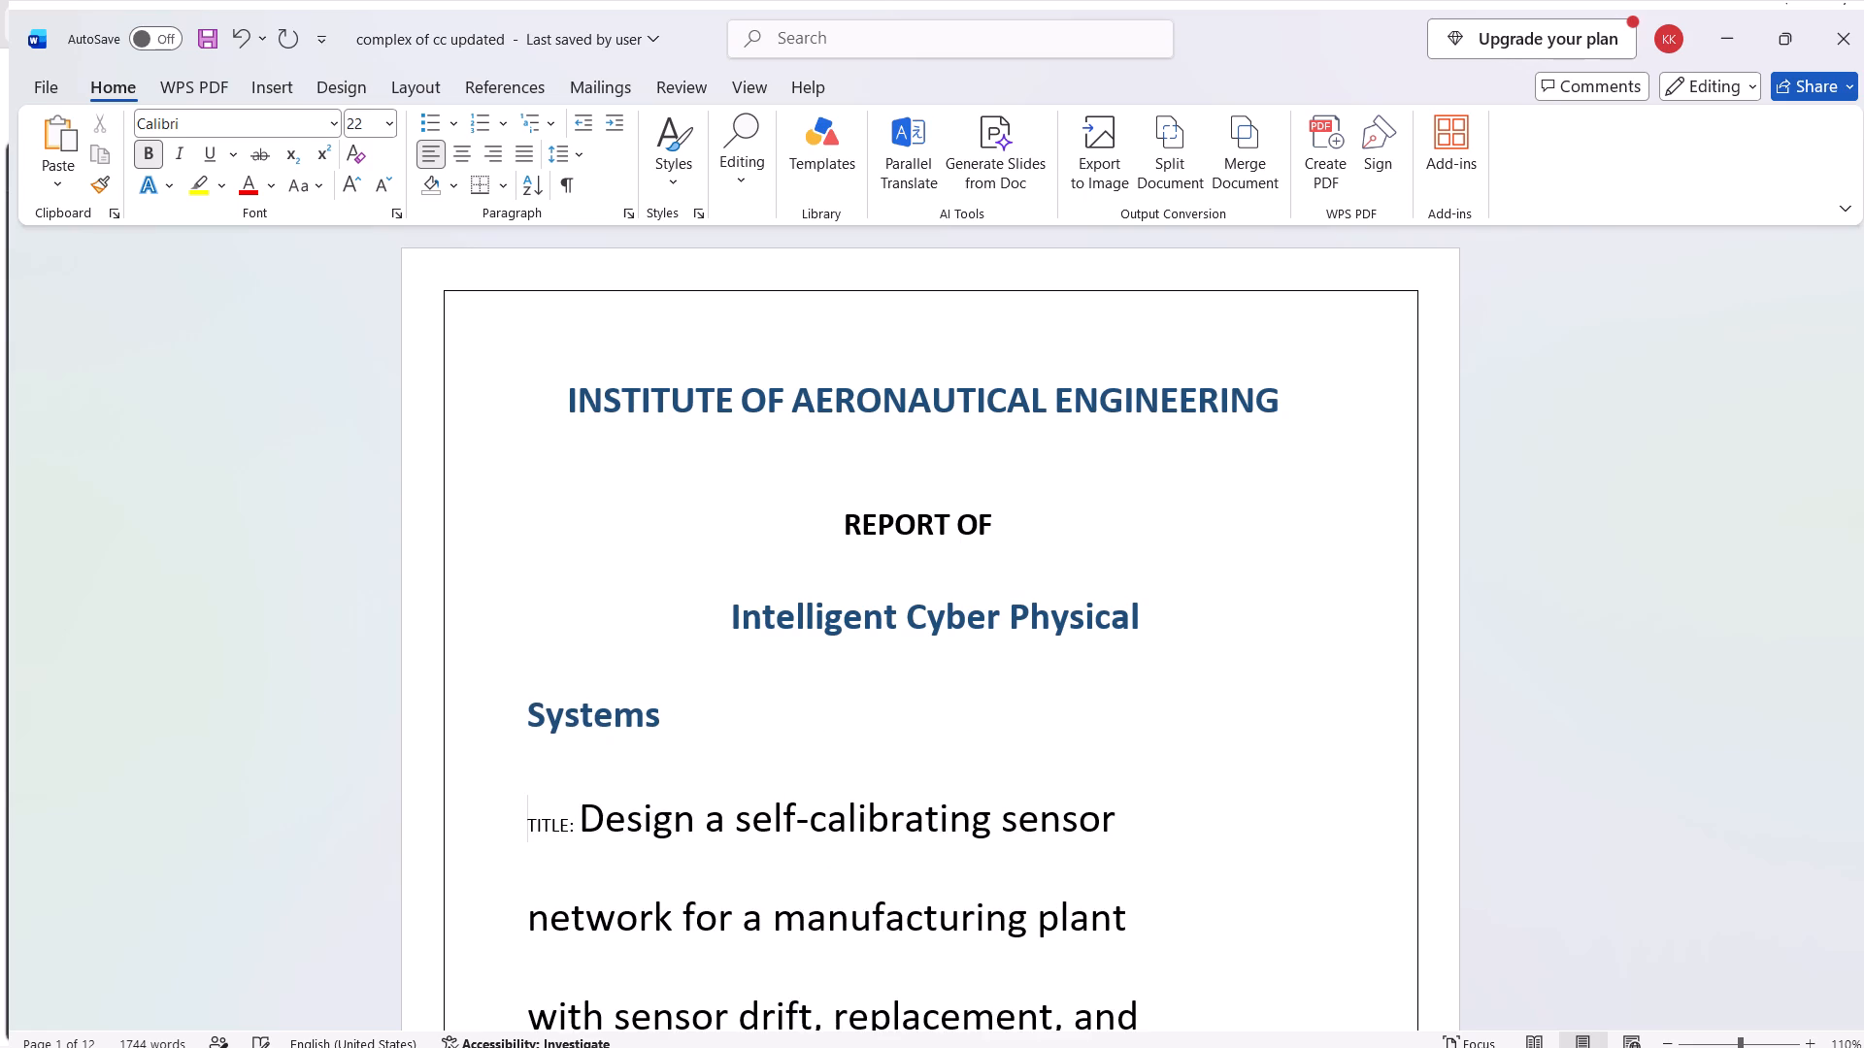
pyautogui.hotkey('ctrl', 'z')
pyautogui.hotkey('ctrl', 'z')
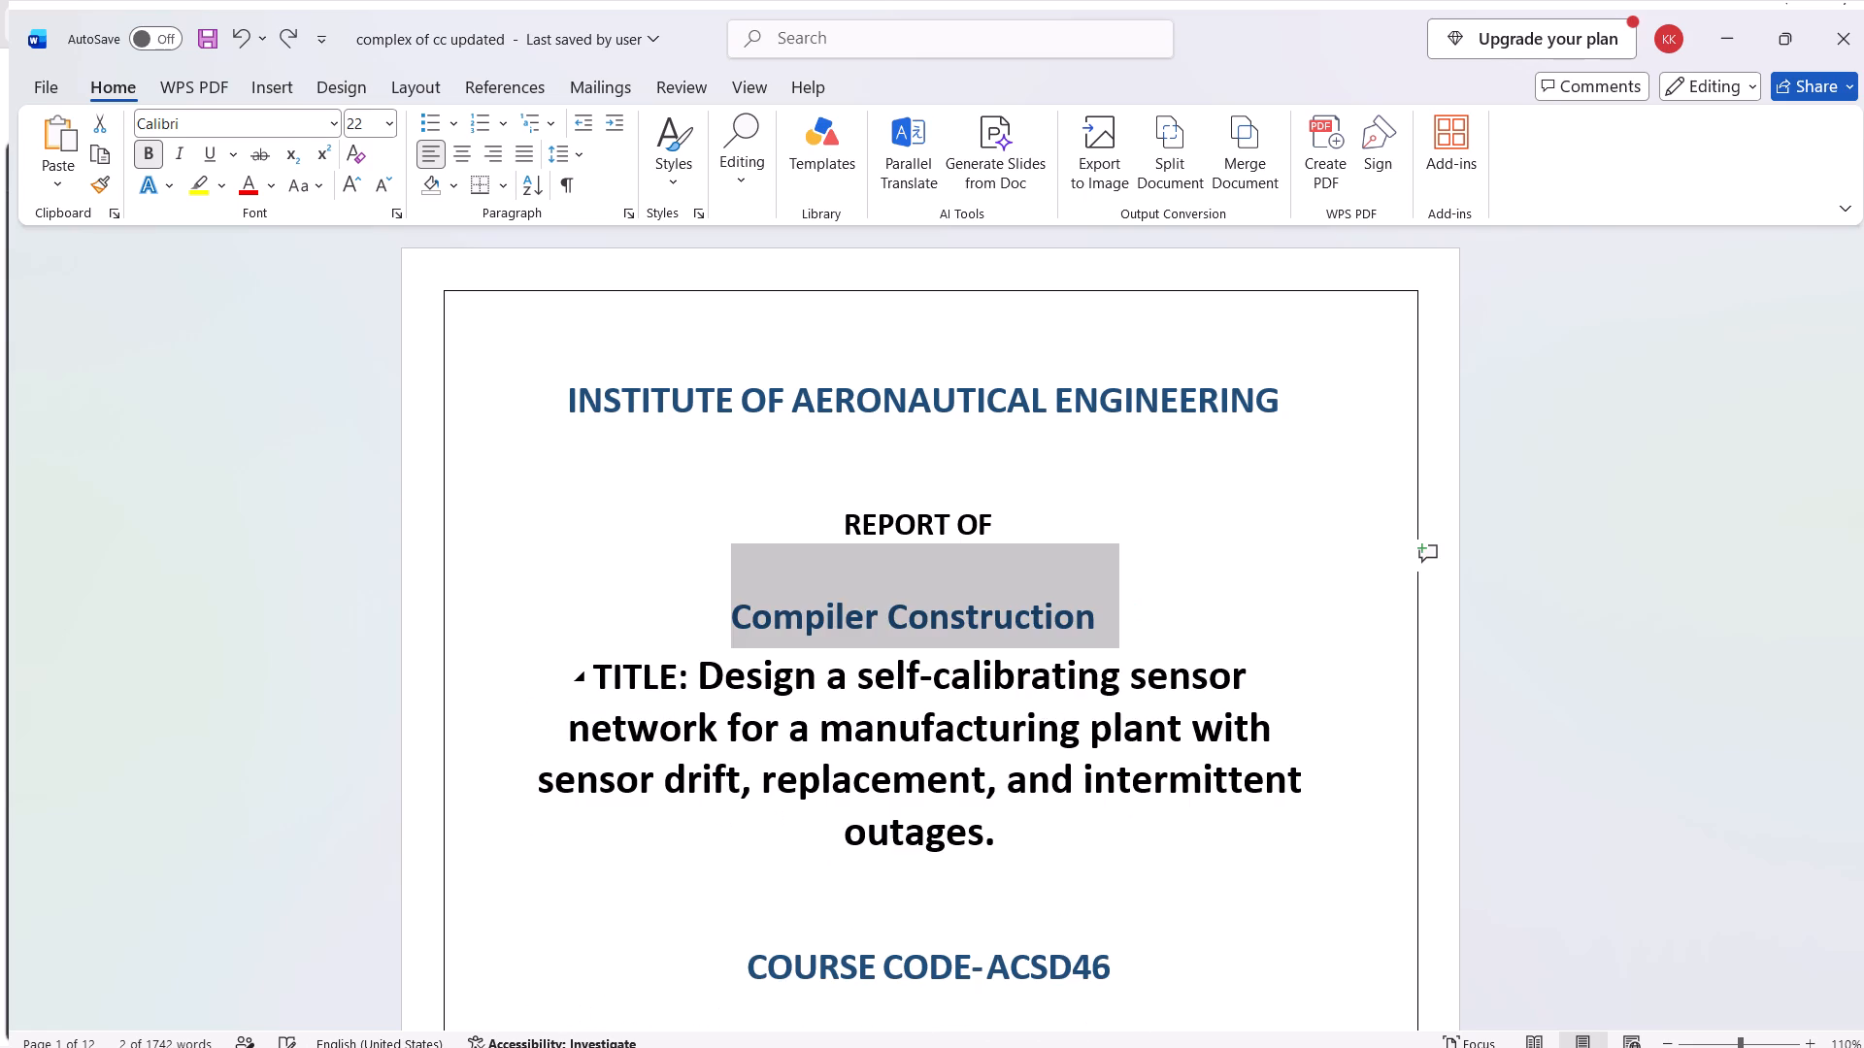
# Set the cover's full TITLE paragraph to font size 14.
pyautogui.click(919, 625)
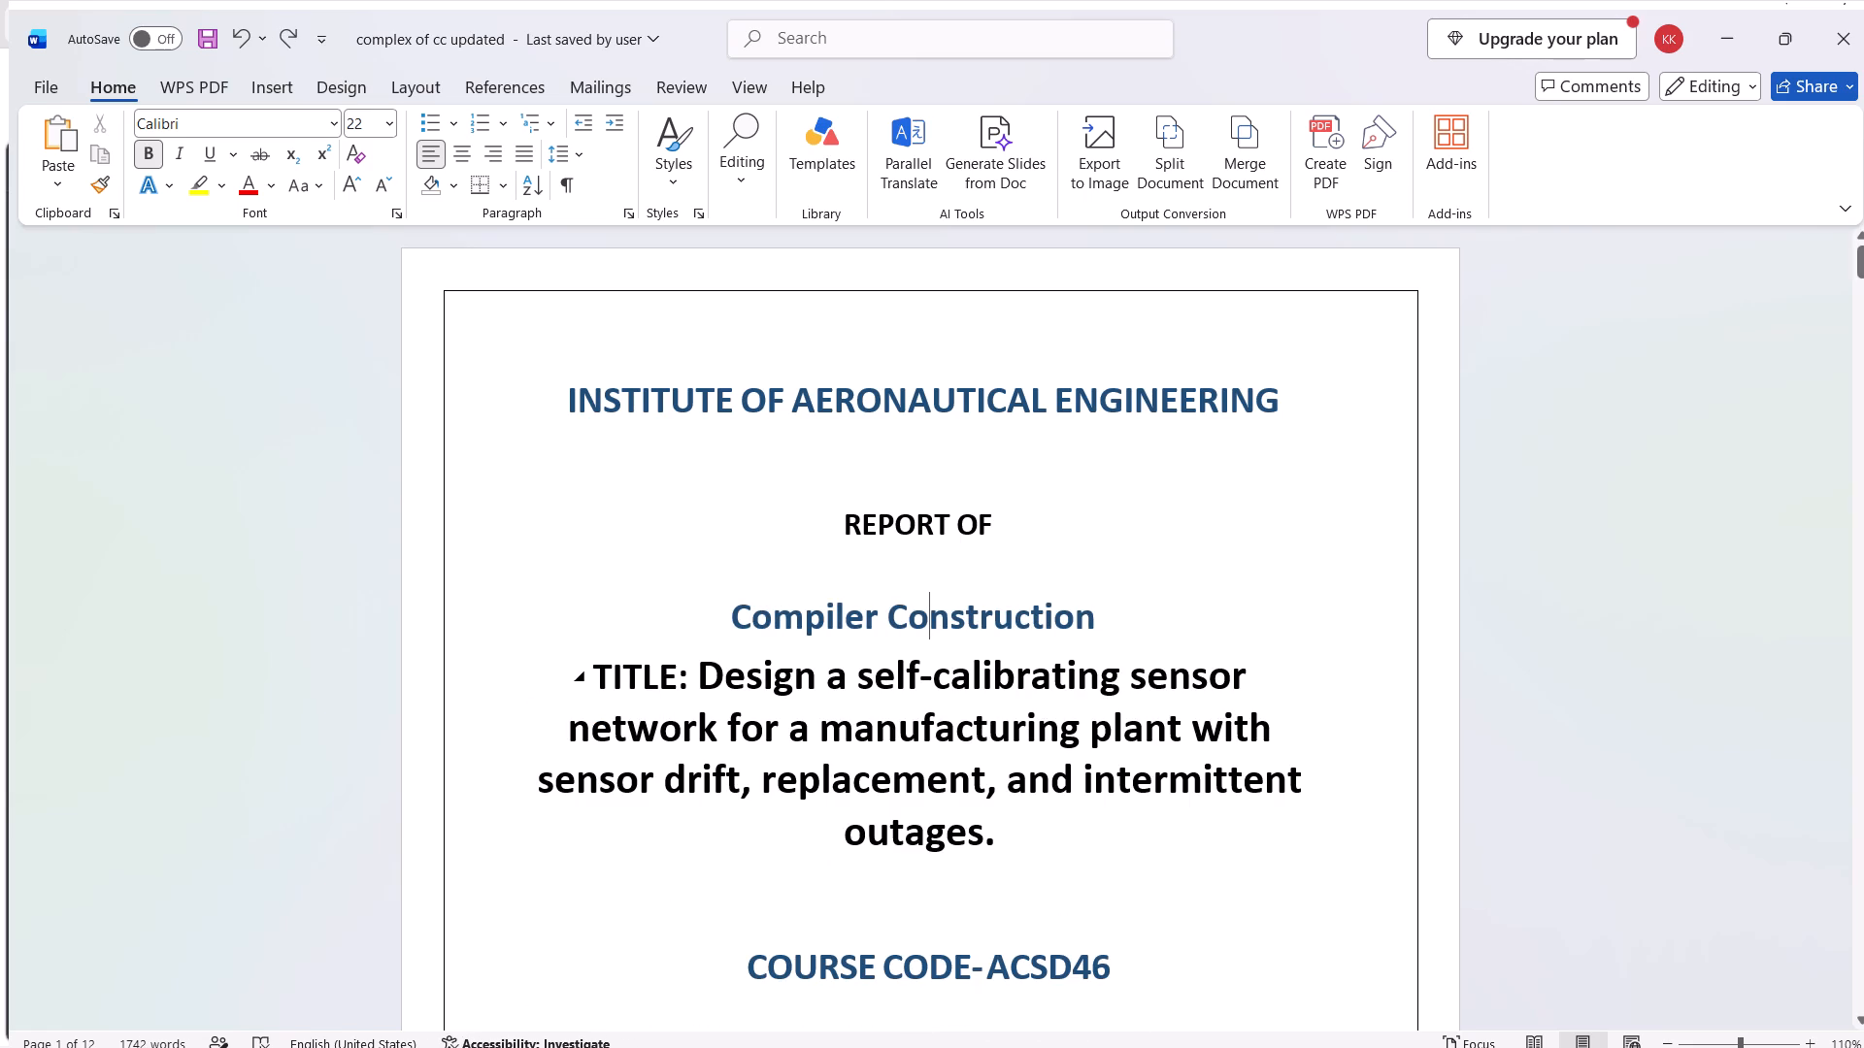
pyautogui.moveTo(594, 664); pyautogui.dragTo(1012, 830)
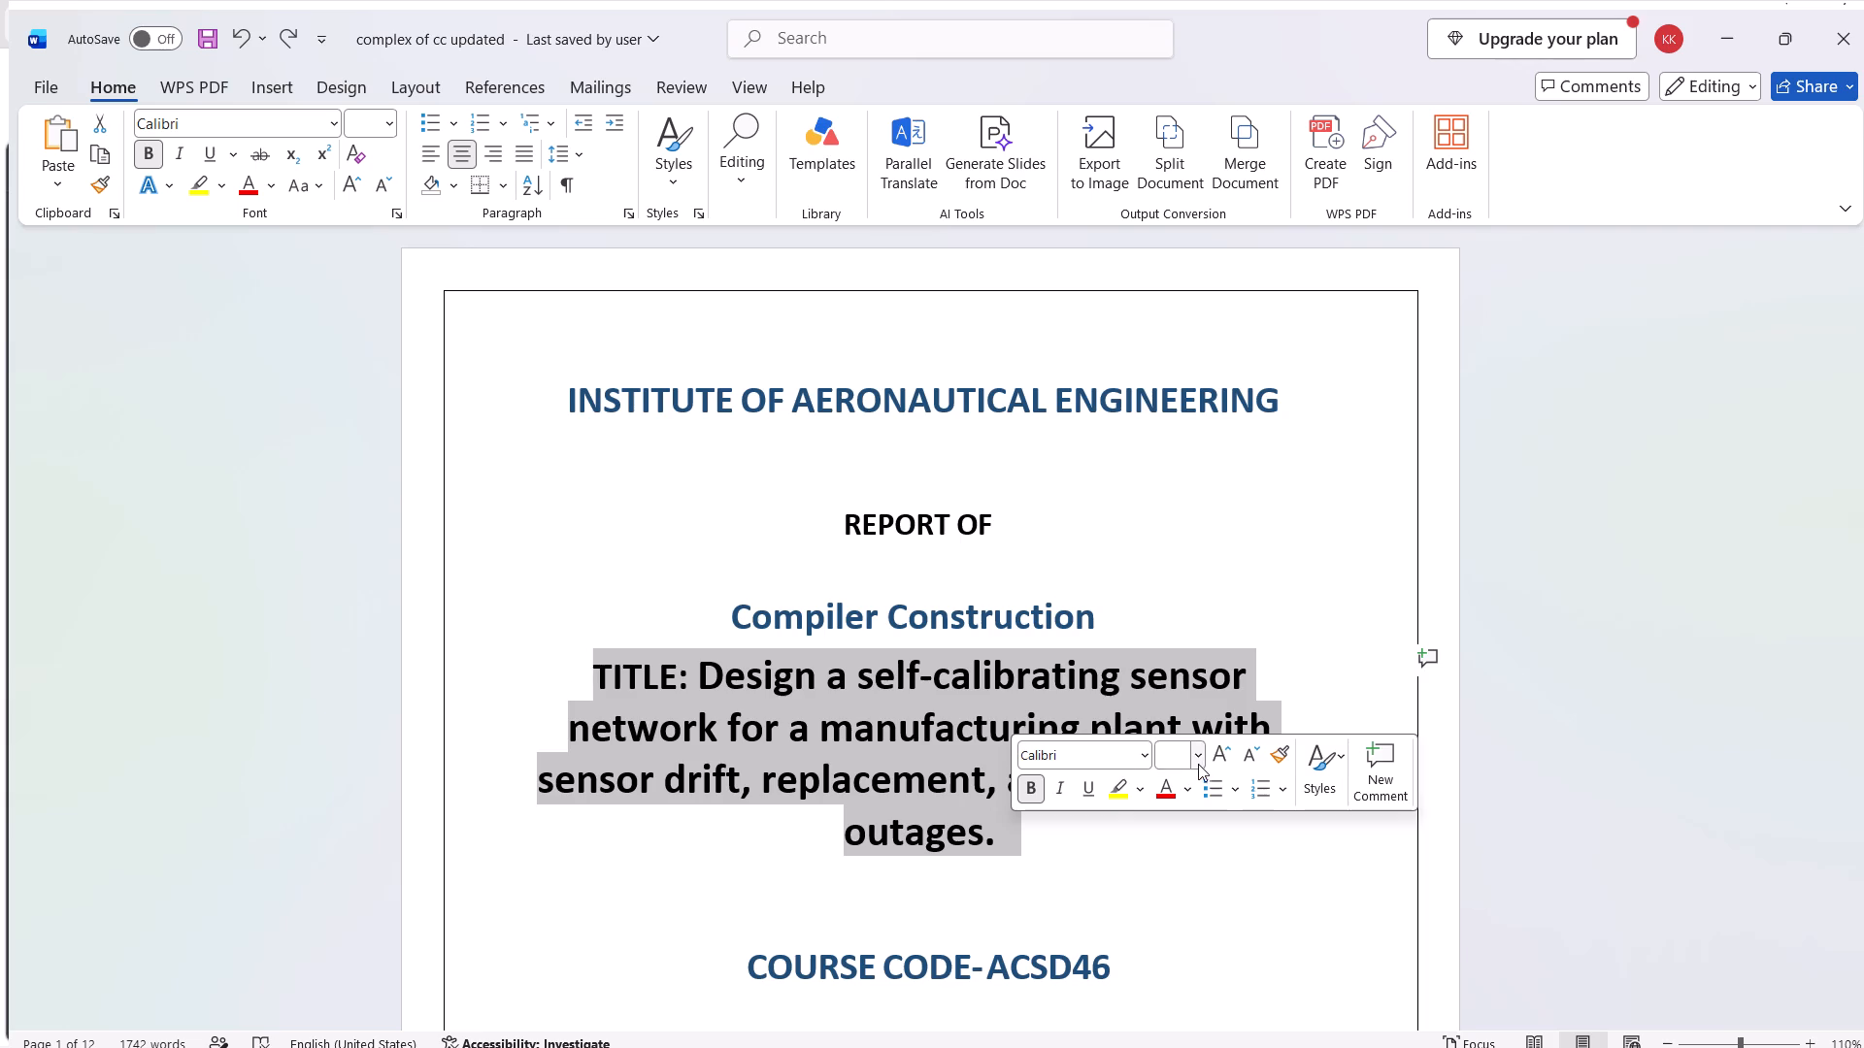
pyautogui.click(1201, 764)
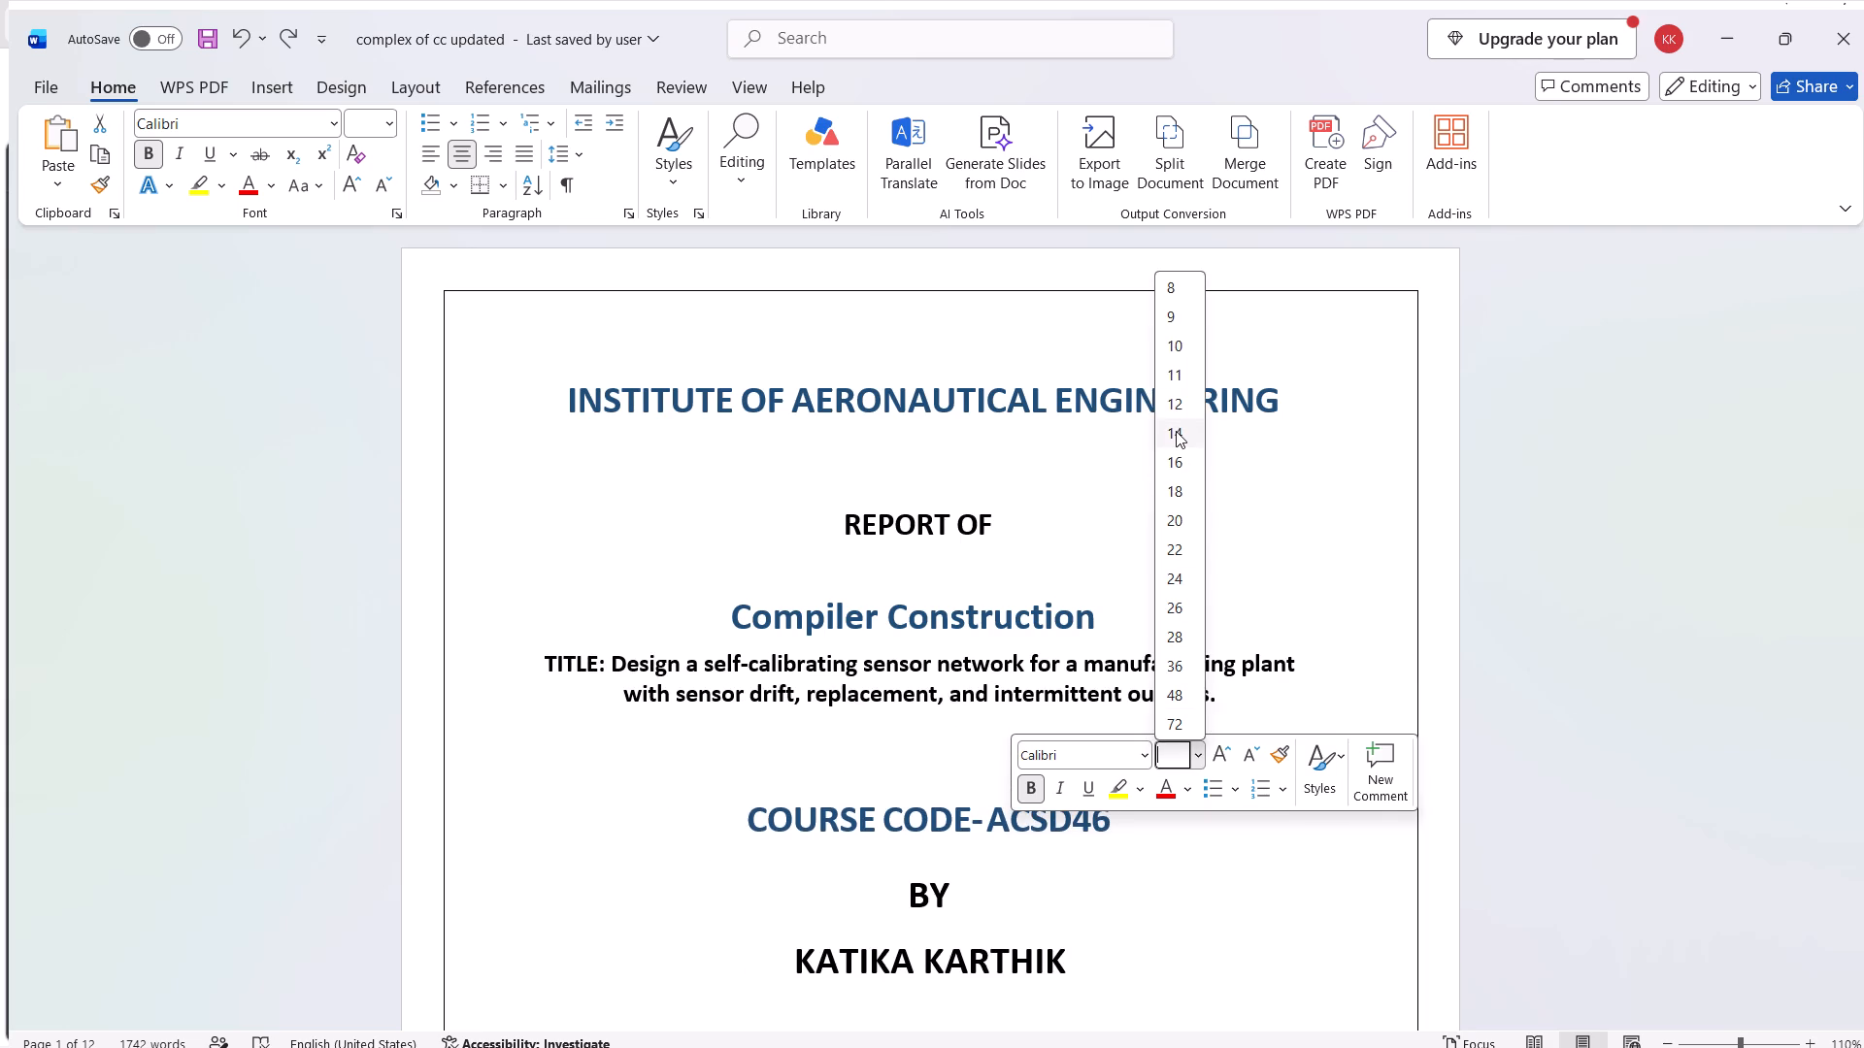
pyautogui.click(1176, 431)
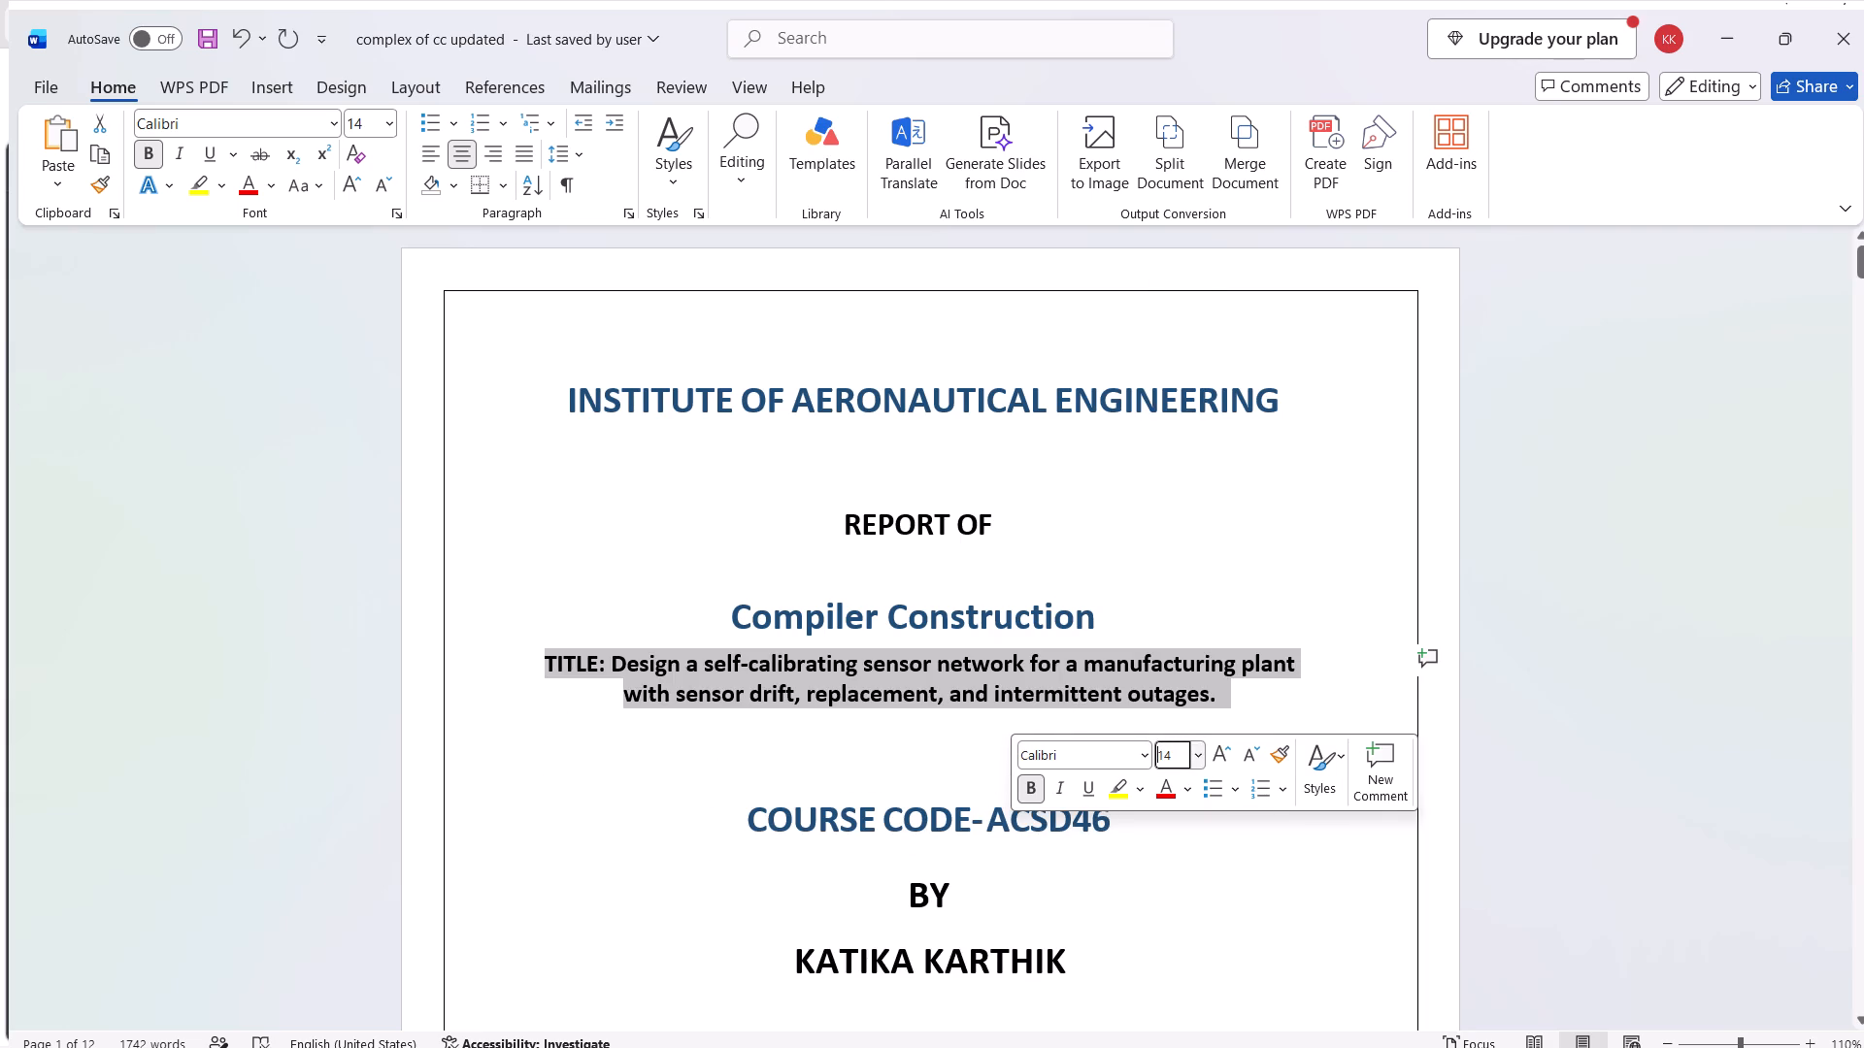
# Set the cover's Compiler Construction line to font size 16 and replace its text with Intelligent Cyber Physical Systems.
pyautogui.moveTo(728, 615); pyautogui.dragTo(1096, 618)
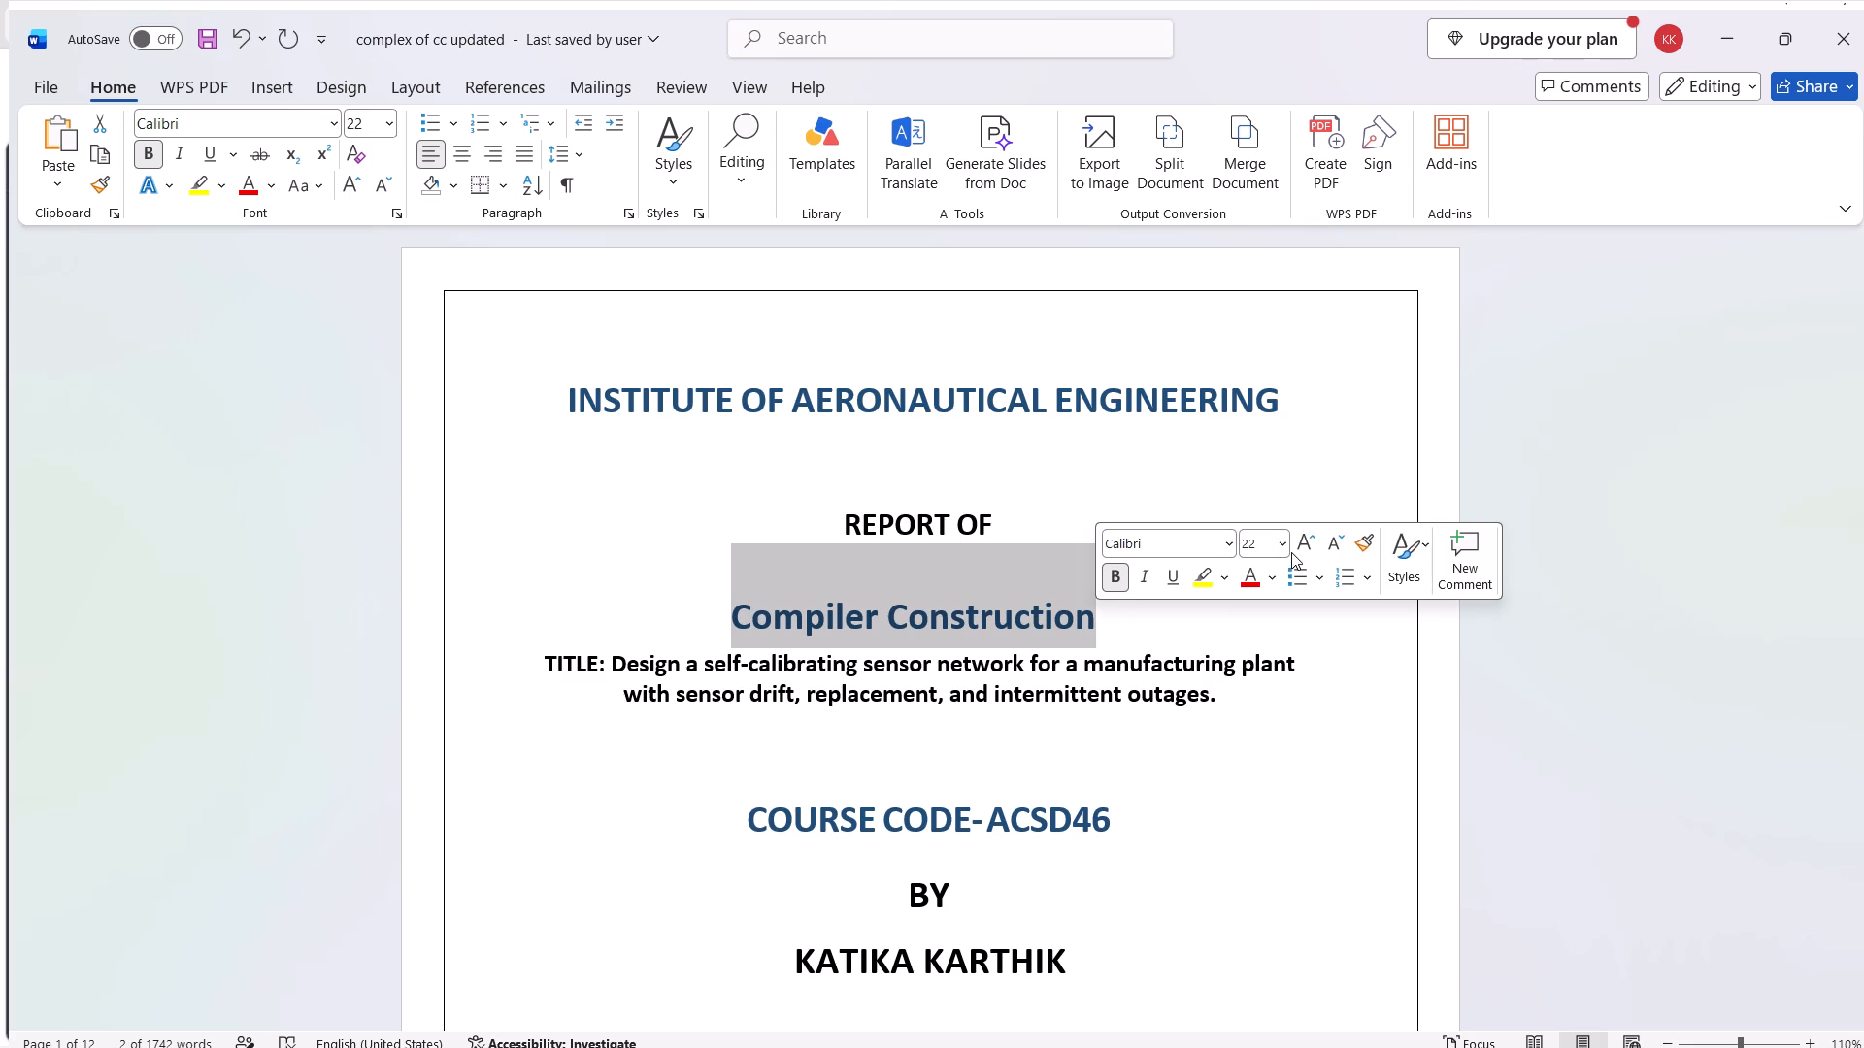
pyautogui.click(1282, 545)
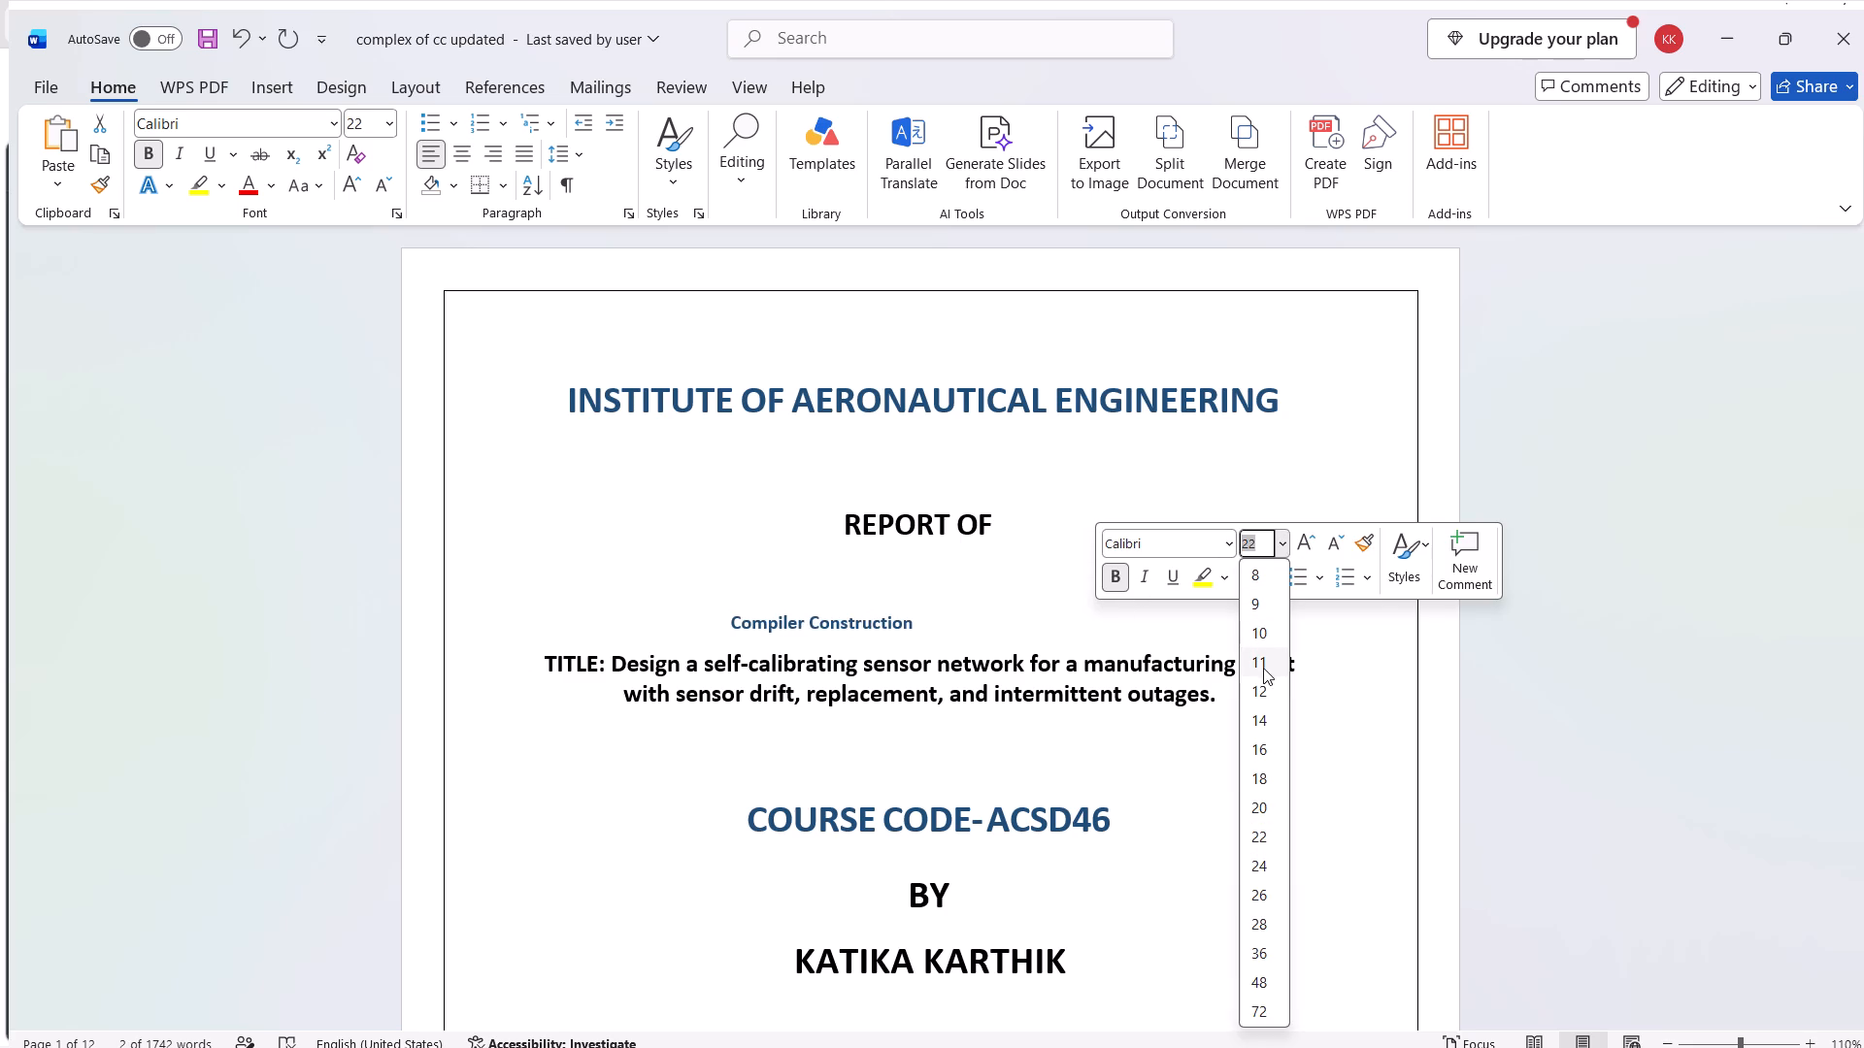
pyautogui.click(1264, 751)
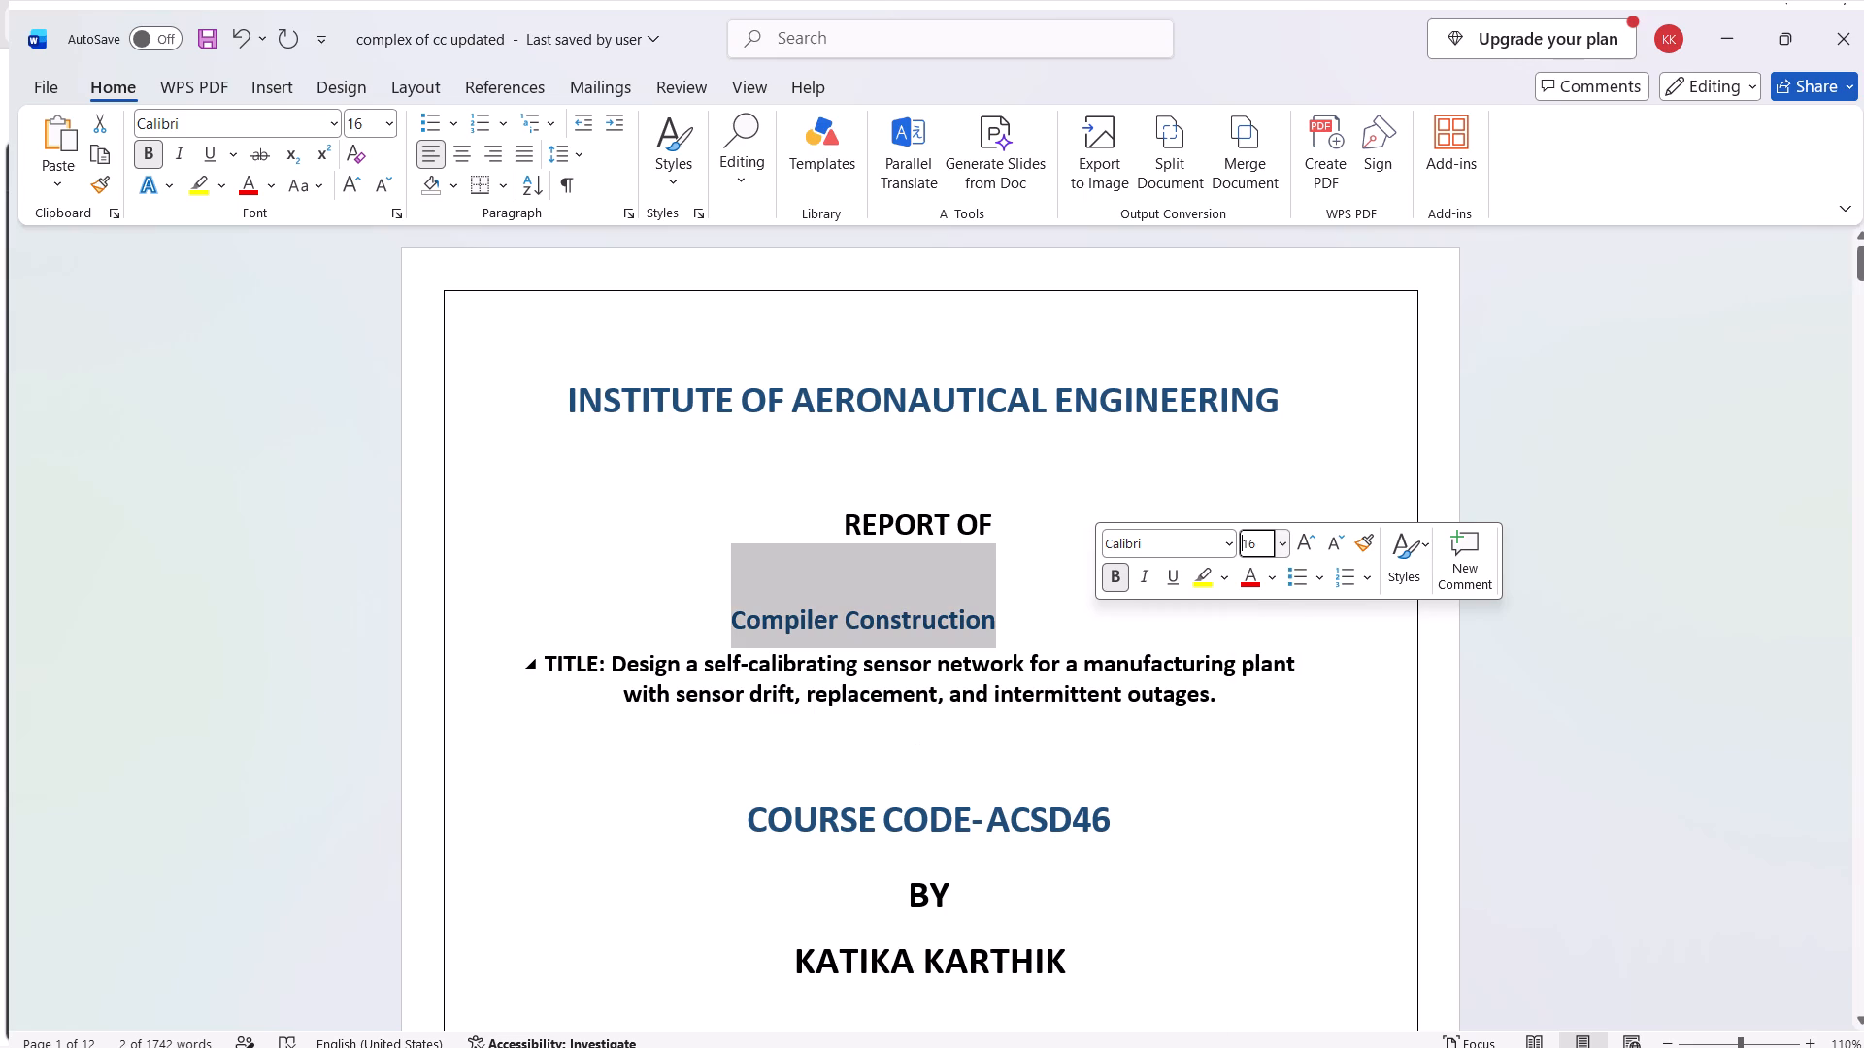
pyautogui.hotkey('ctrl', 'v')
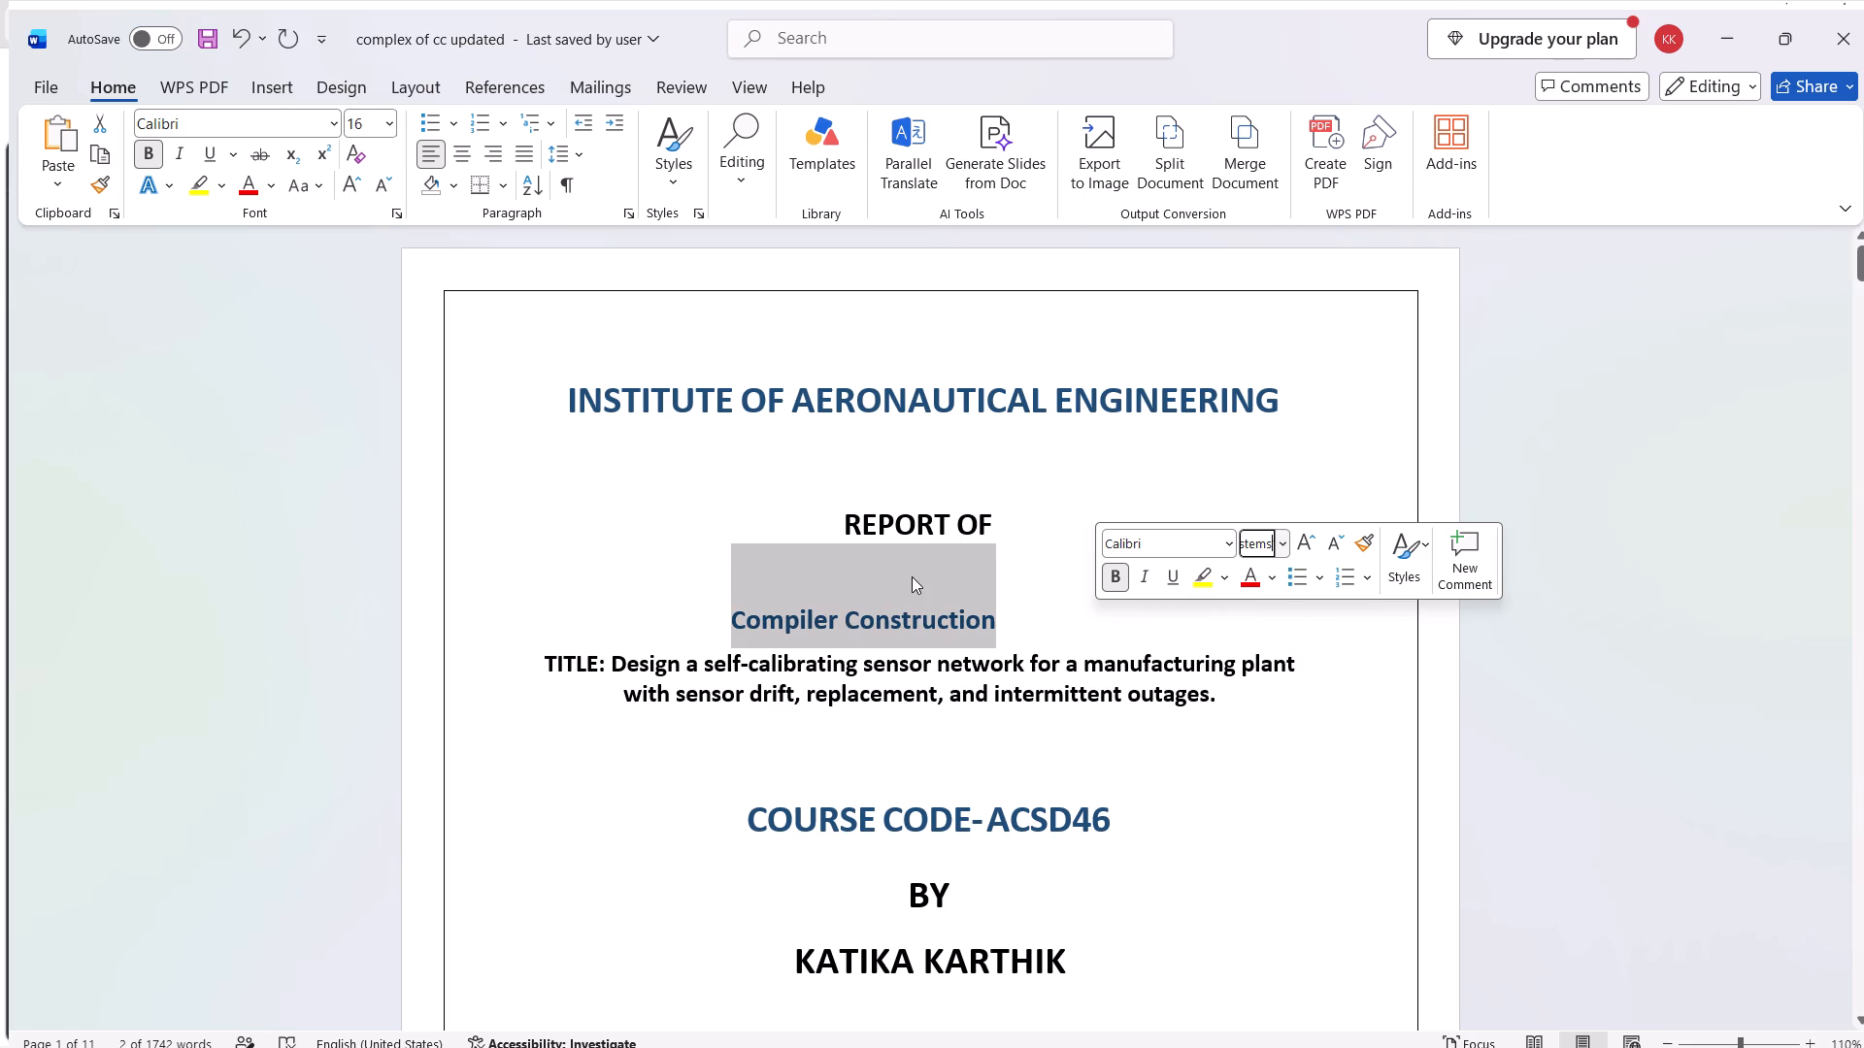
pyautogui.click(912, 576)
pyautogui.click(1131, 444)
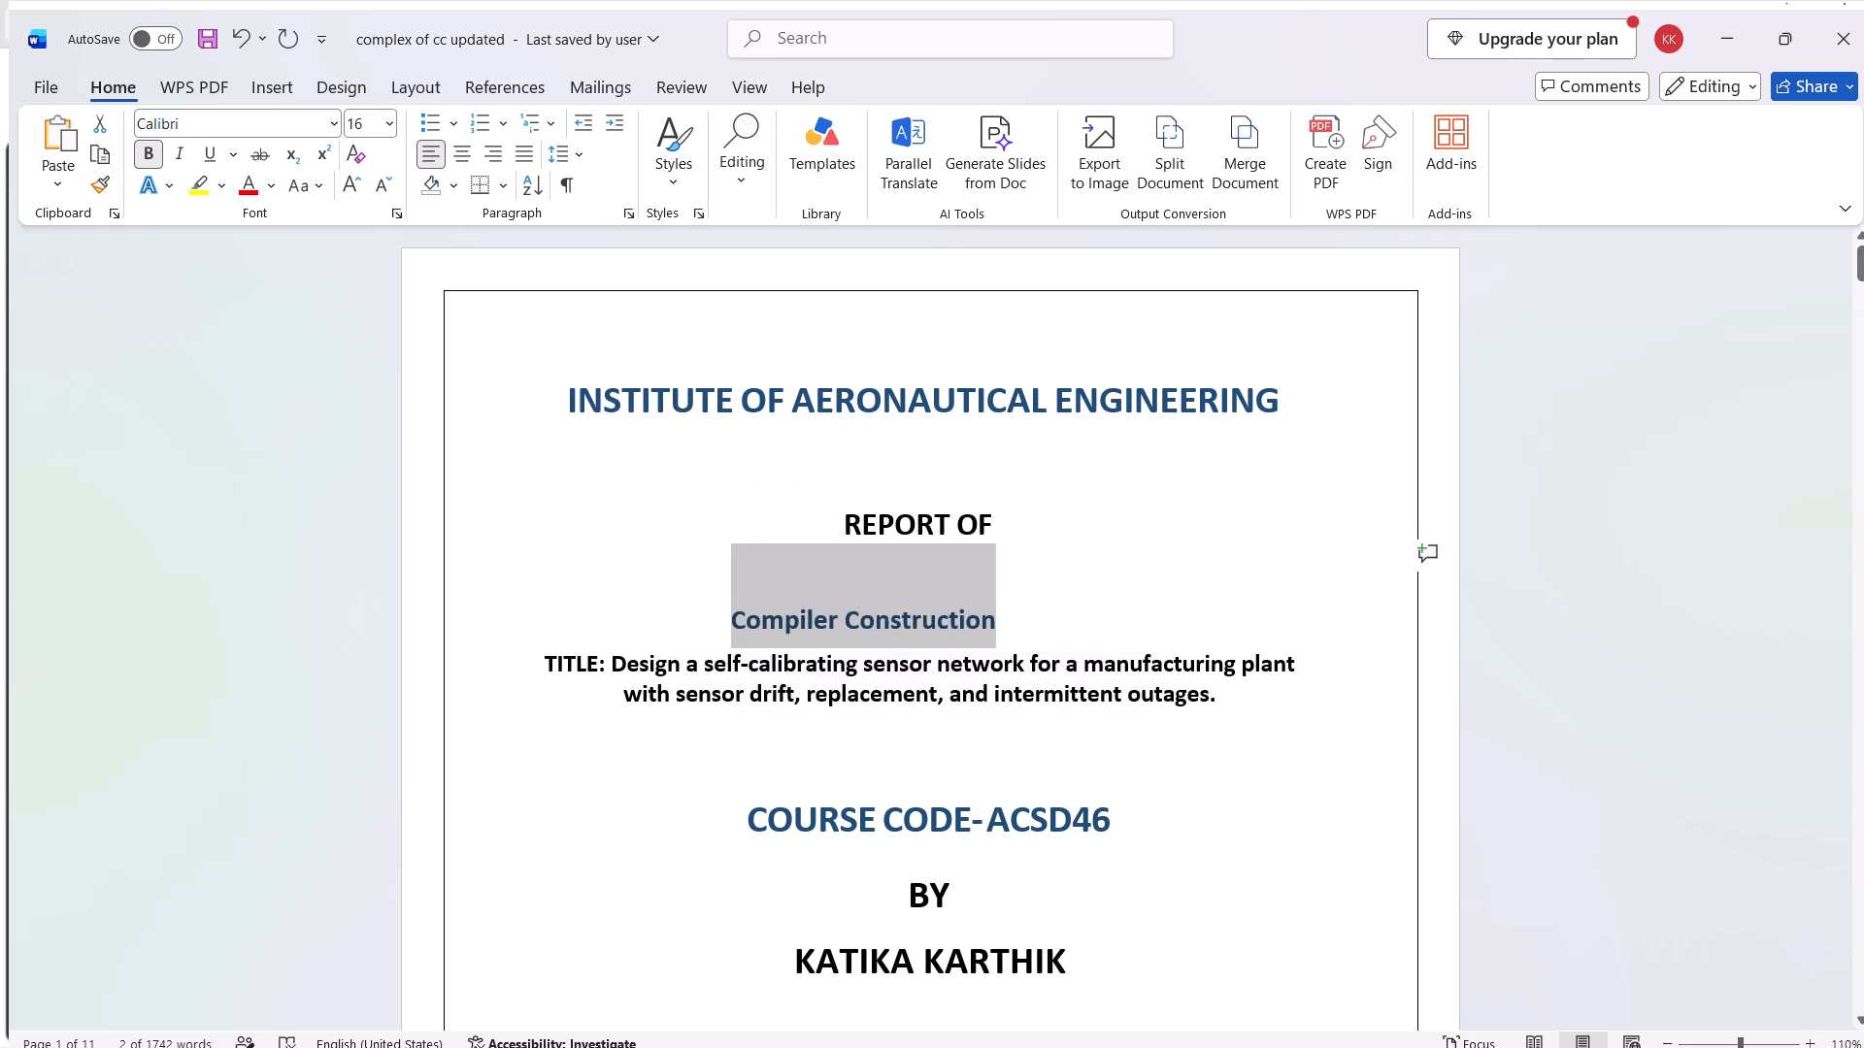
pyautogui.hotkey('ctrl', 'v')
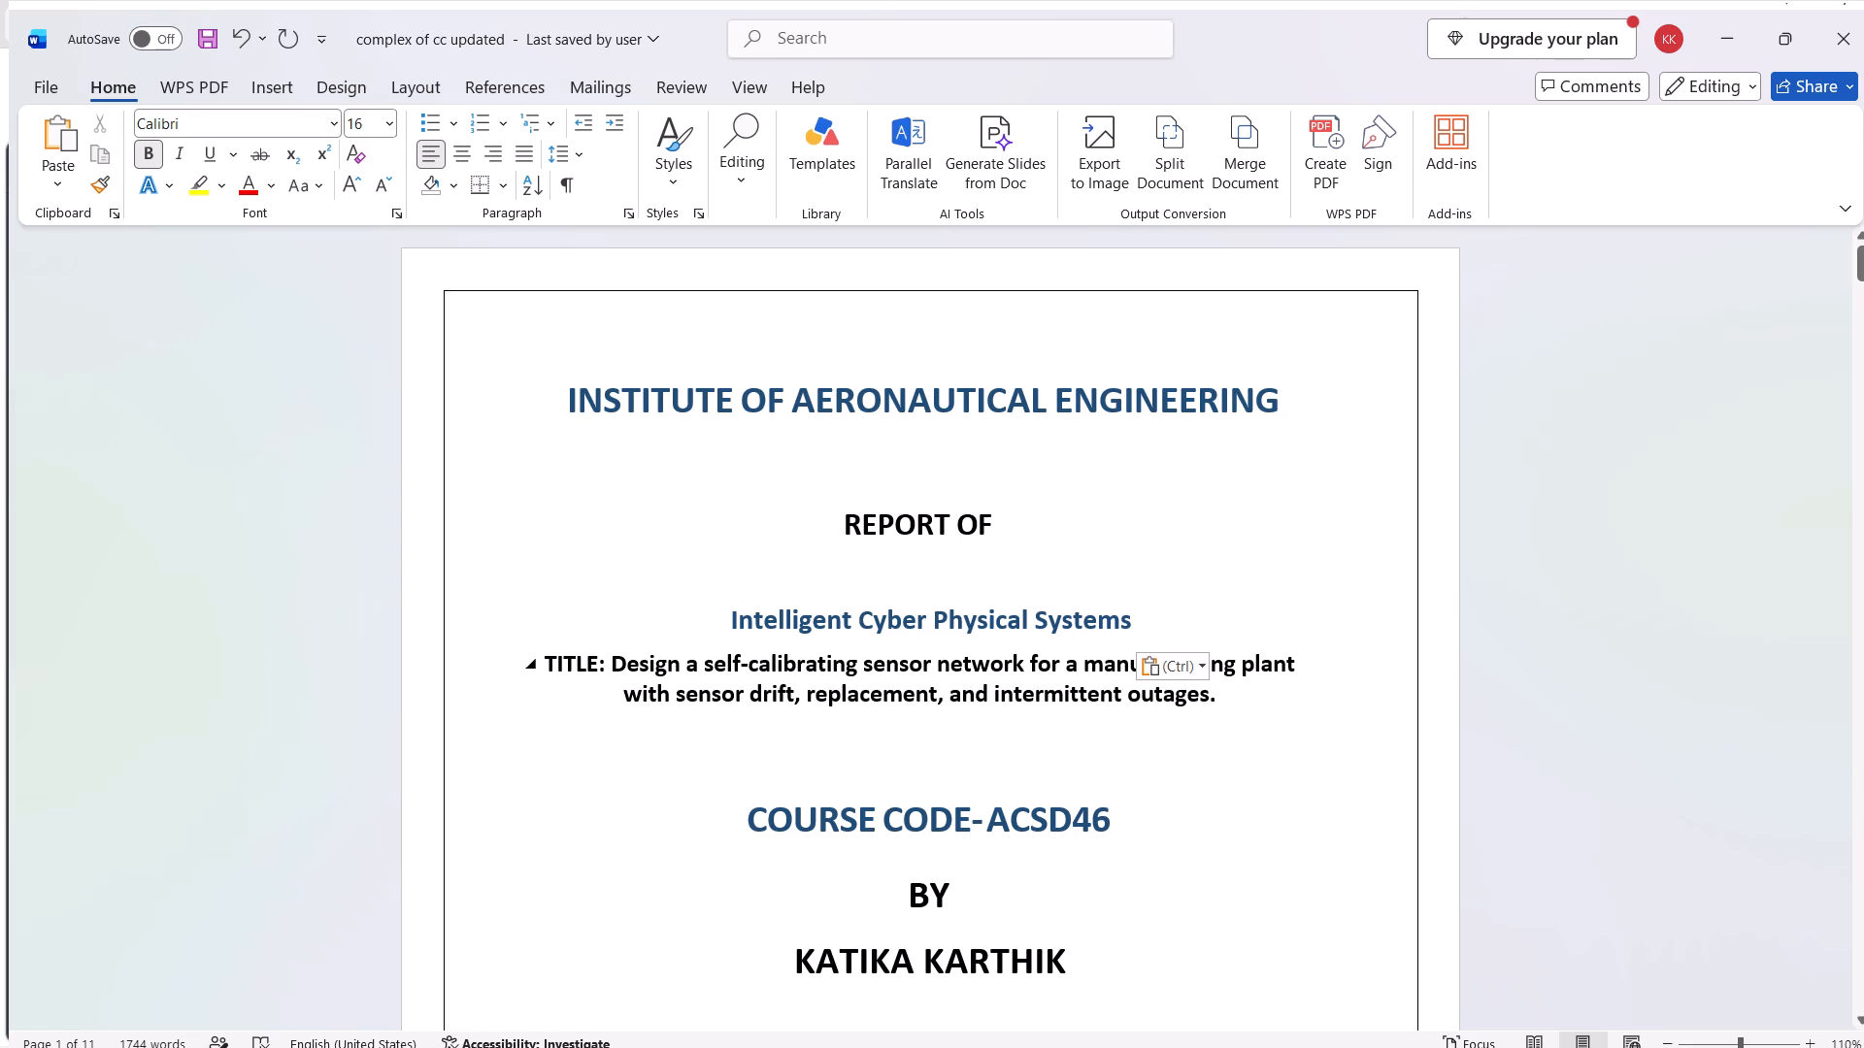
# Insert a blank line between the Intelligent Cyber Physical Systems line and the TITLE paragraph on the cover.
pyautogui.press('Return')
pyautogui.scroll(-2, 907, 658)
pyautogui.scroll(1, 907, 658)
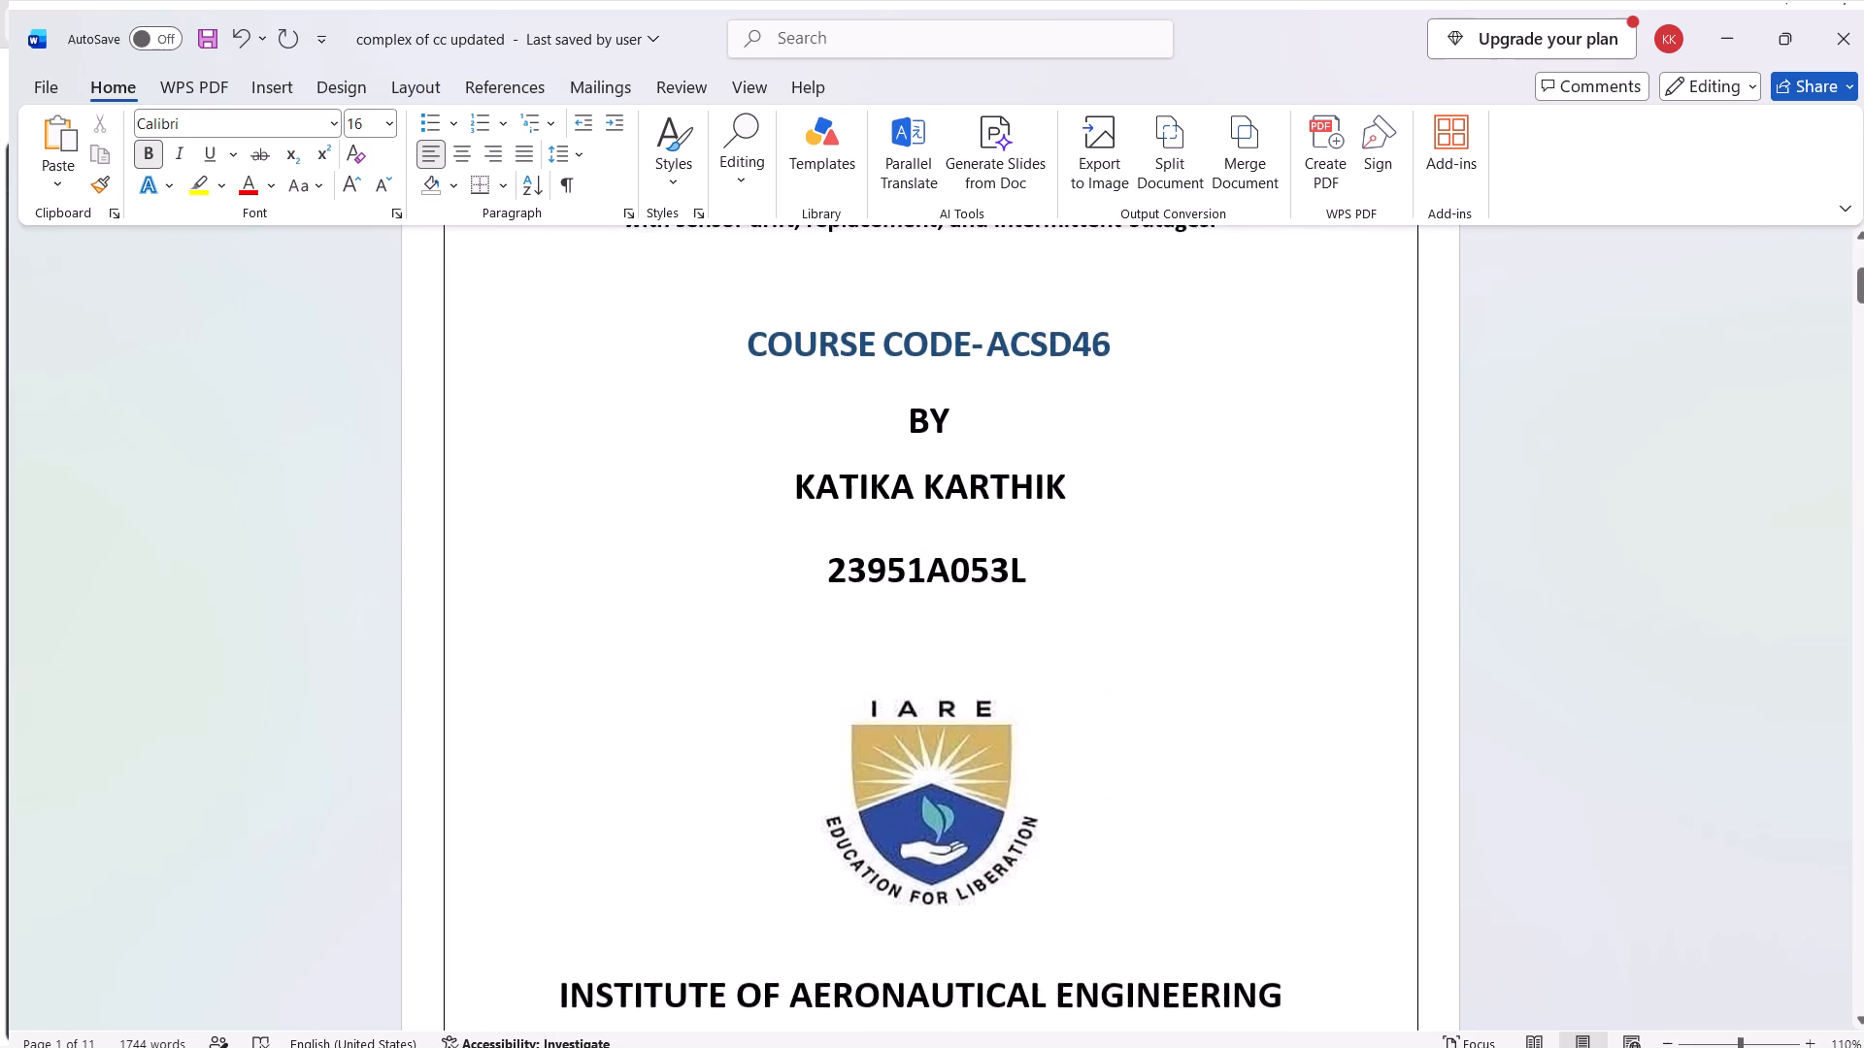
pyautogui.scroll(1, 907, 658)
pyautogui.scroll(1, 784, 503)
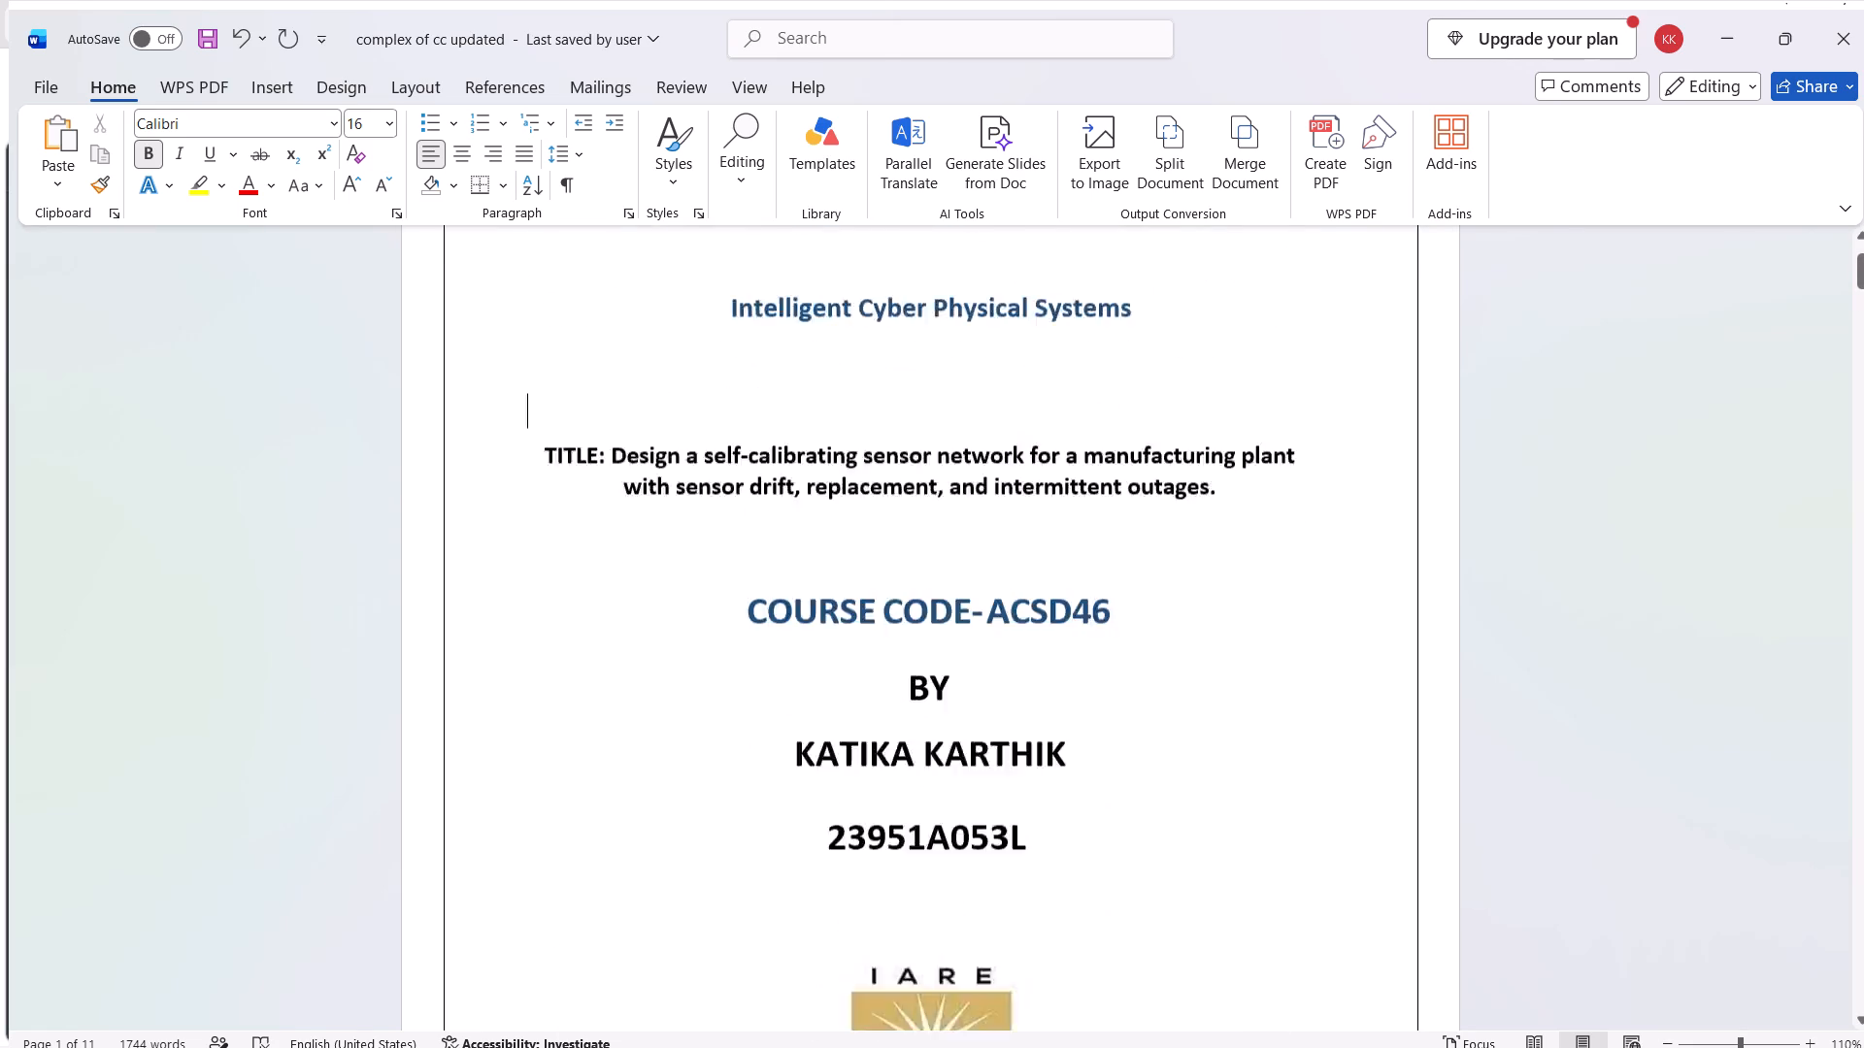
pyautogui.scroll(1, 784, 503)
pyautogui.scroll(-1, 784, 503)
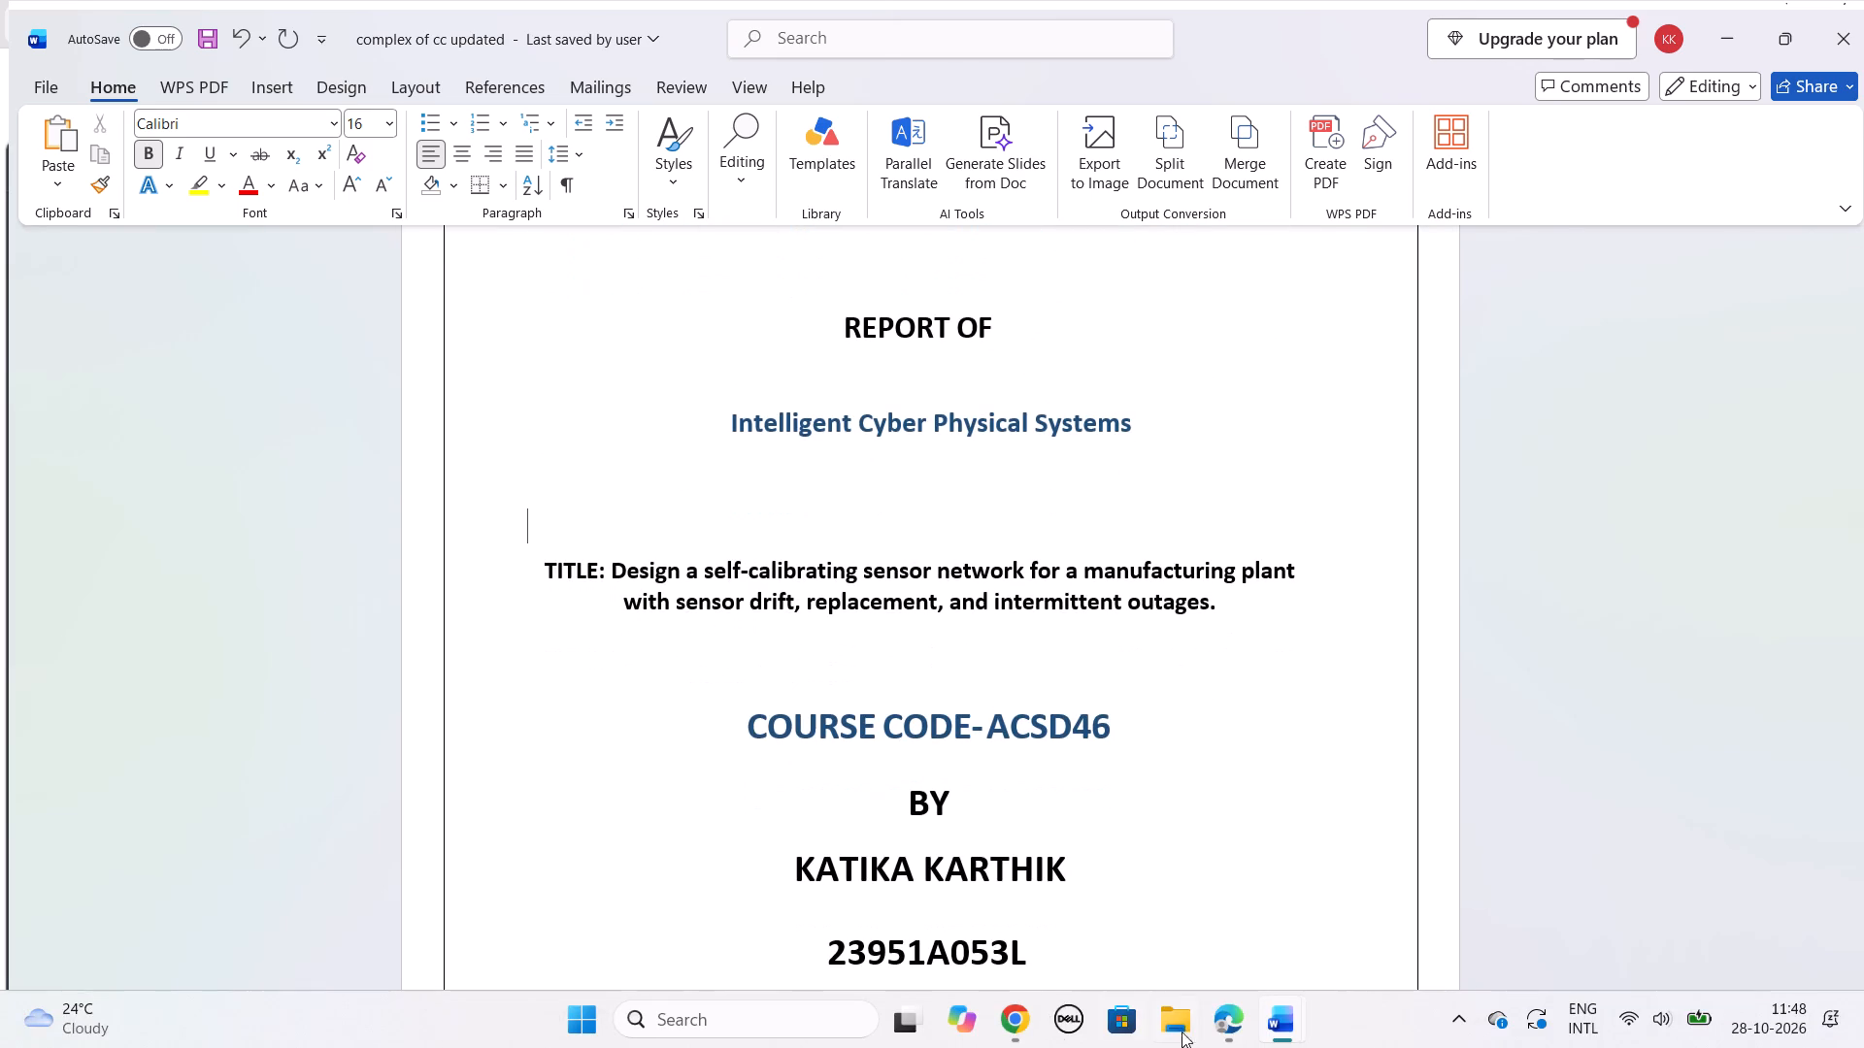
# Copy the course code AITD19 from the AAT-II page in Edge and replace ACSD46 with it on the Word report's cover.
pyautogui.moveTo(1208, 898); pyautogui.dragTo(332, 407)
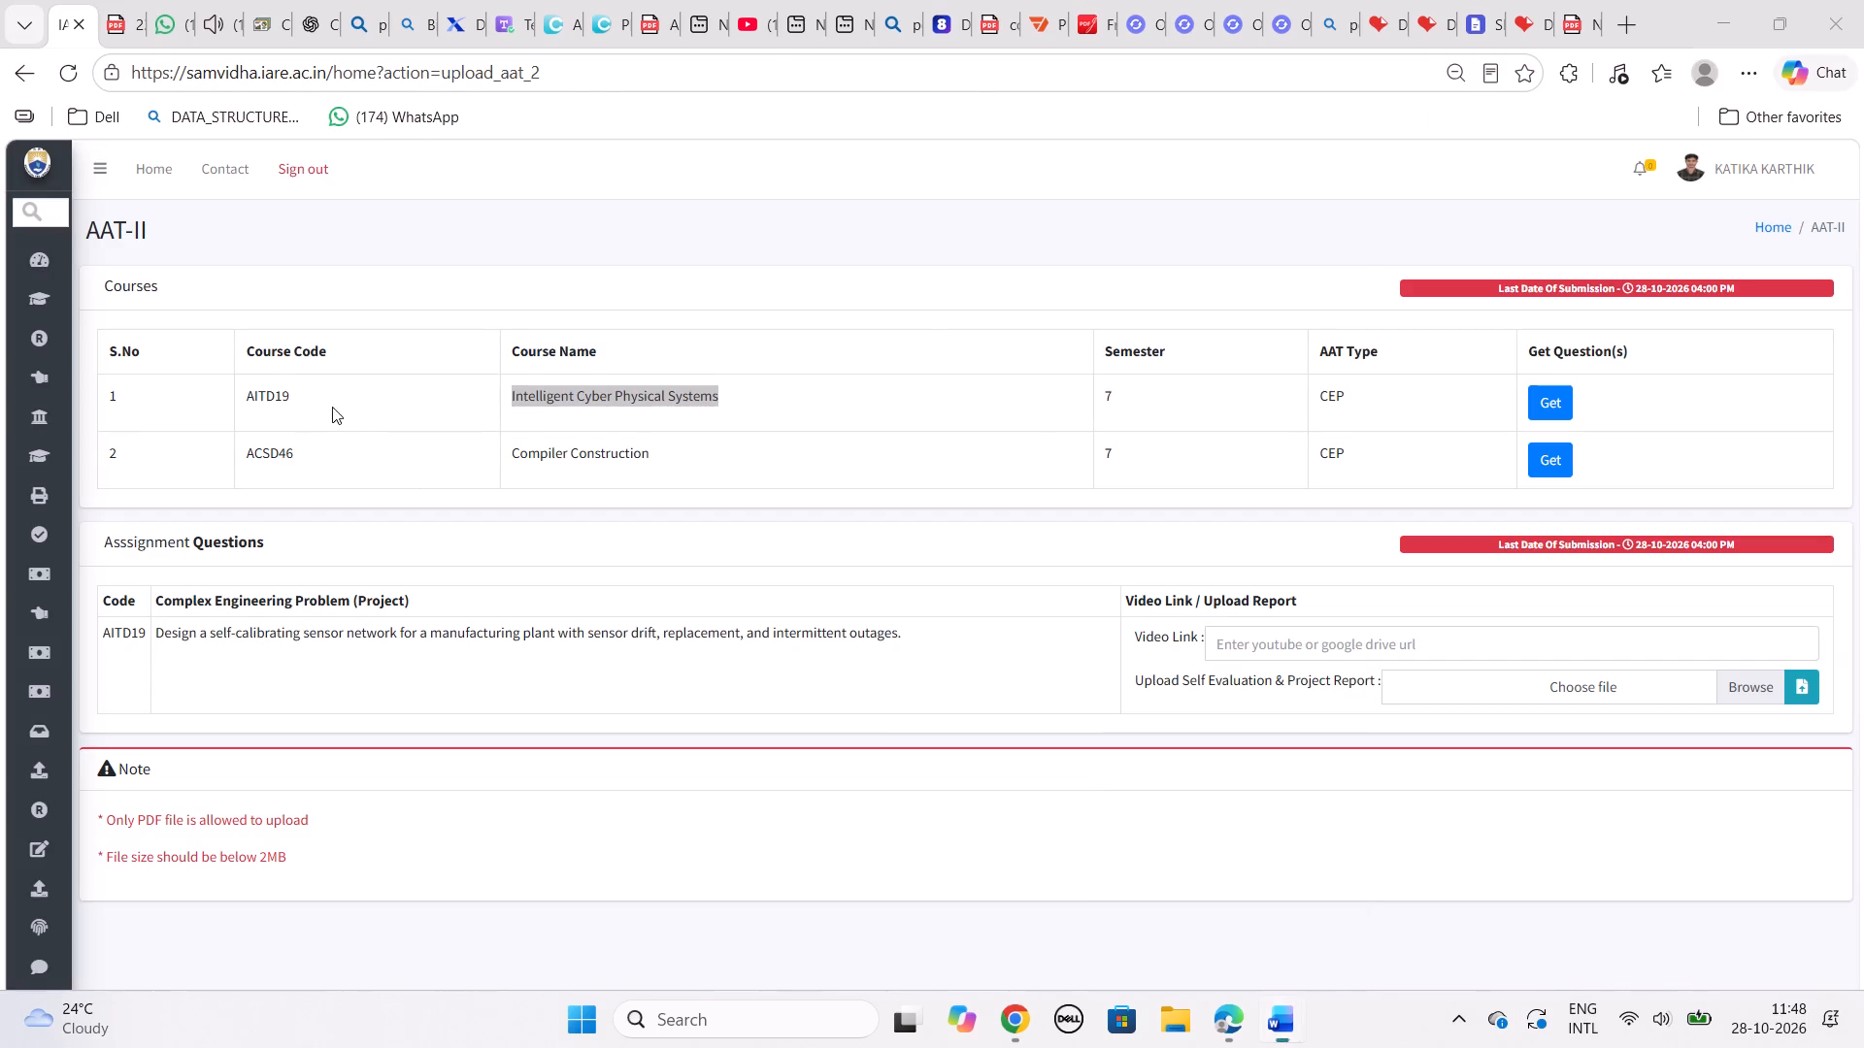
pyautogui.moveTo(332, 407); pyautogui.dragTo(281, 385)
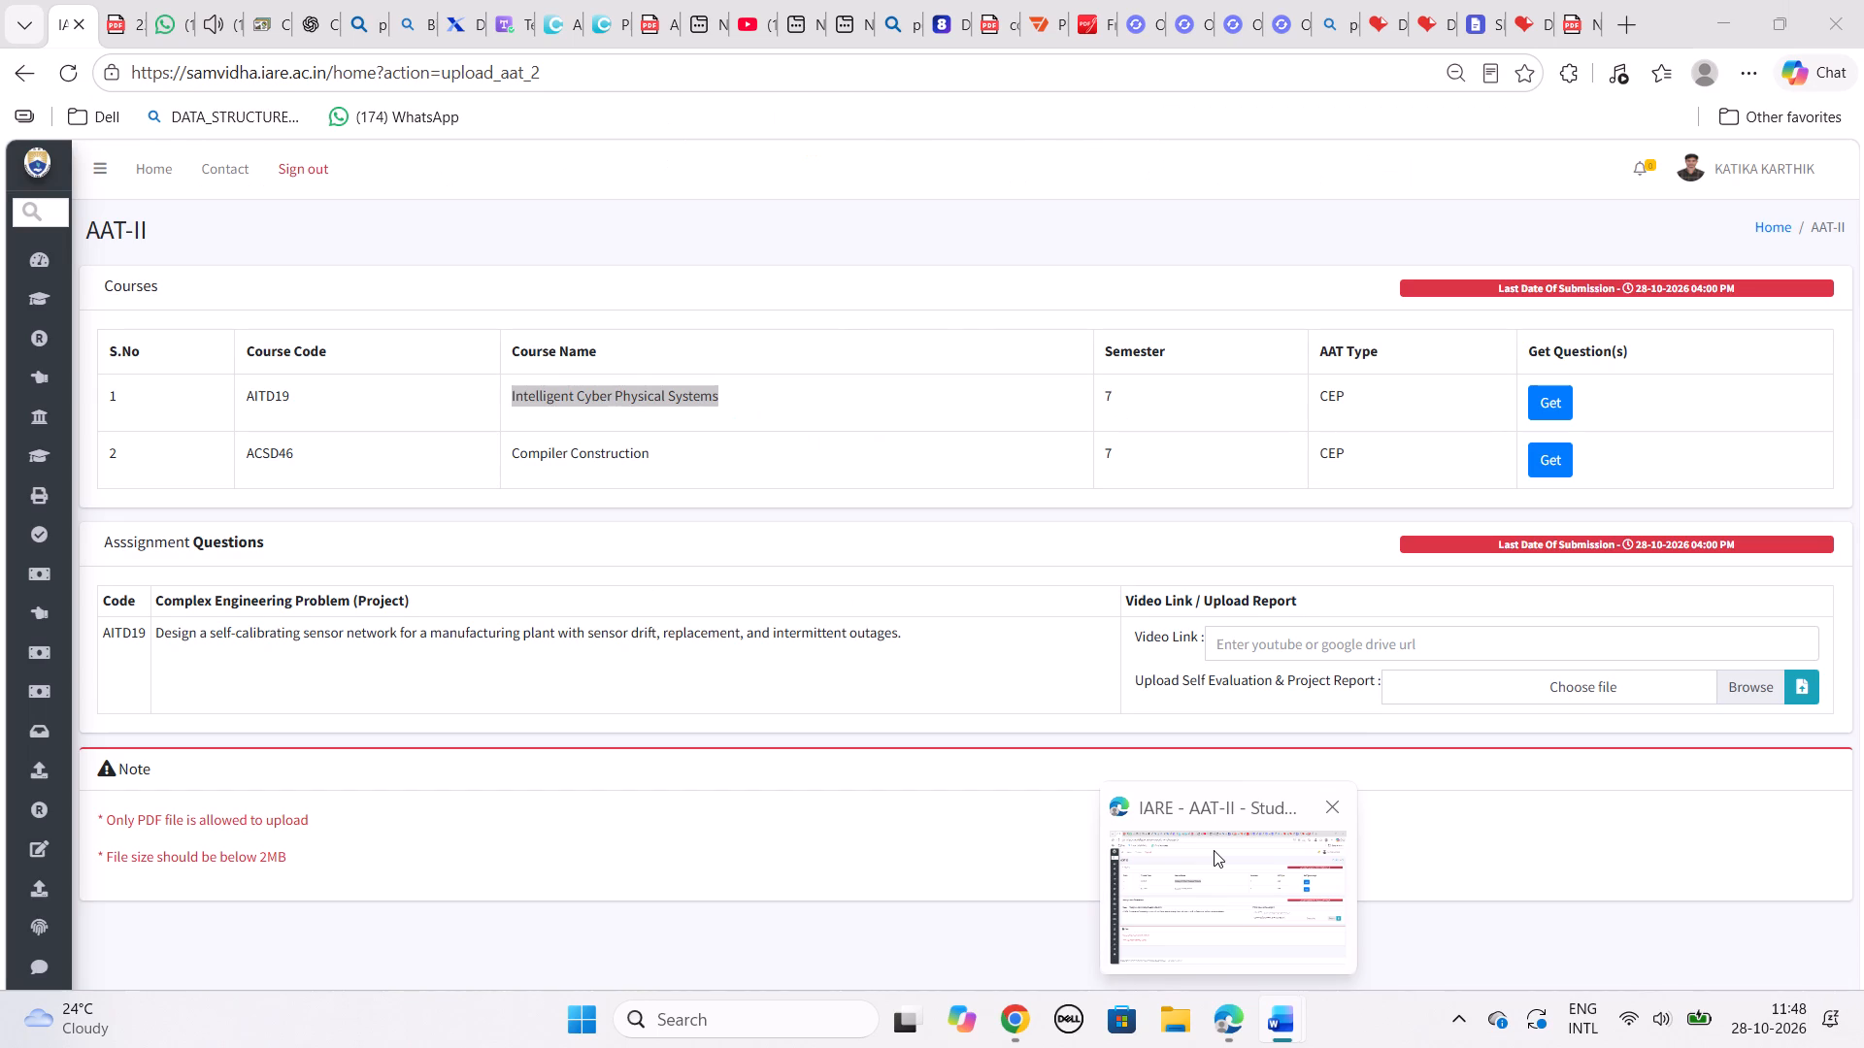
pyautogui.click(1214, 850)
pyautogui.moveTo(306, 389); pyautogui.dragTo(253, 389)
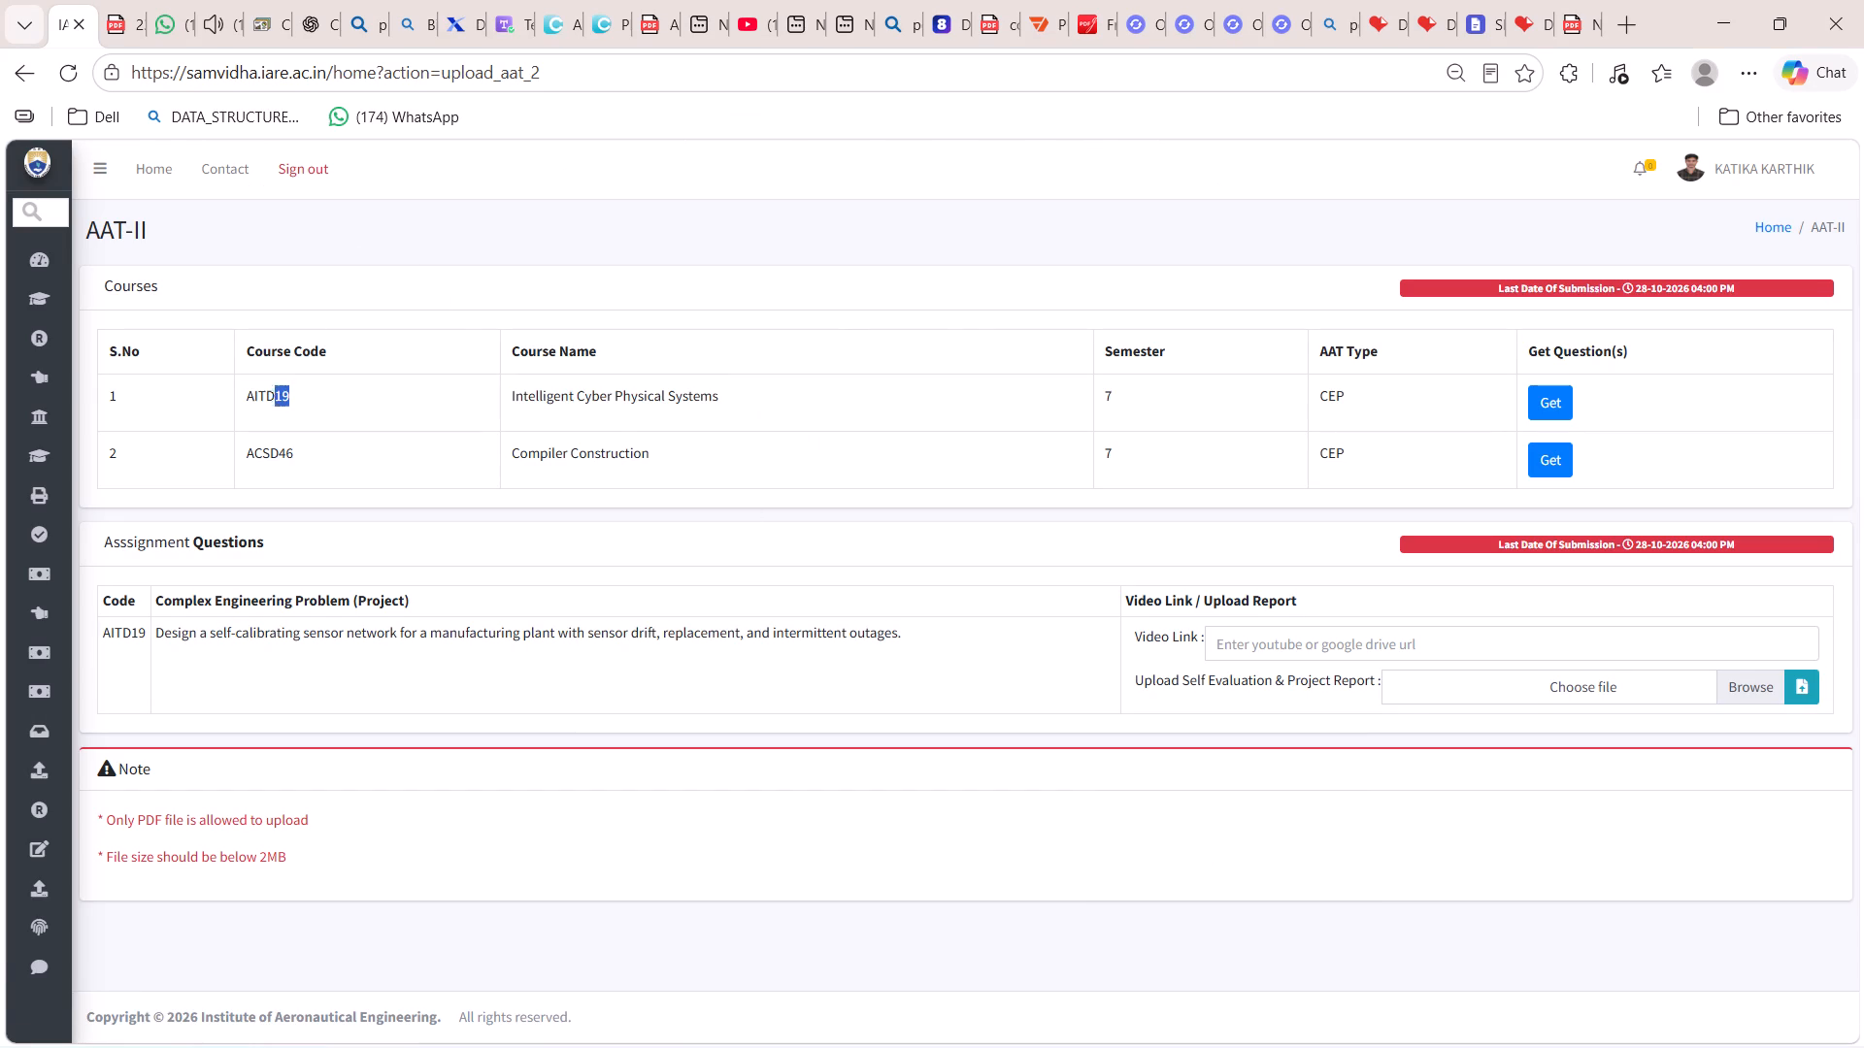
pyautogui.moveTo(253, 389); pyautogui.dragTo(237, 398)
pyautogui.hotkey('ctrl', 'c')
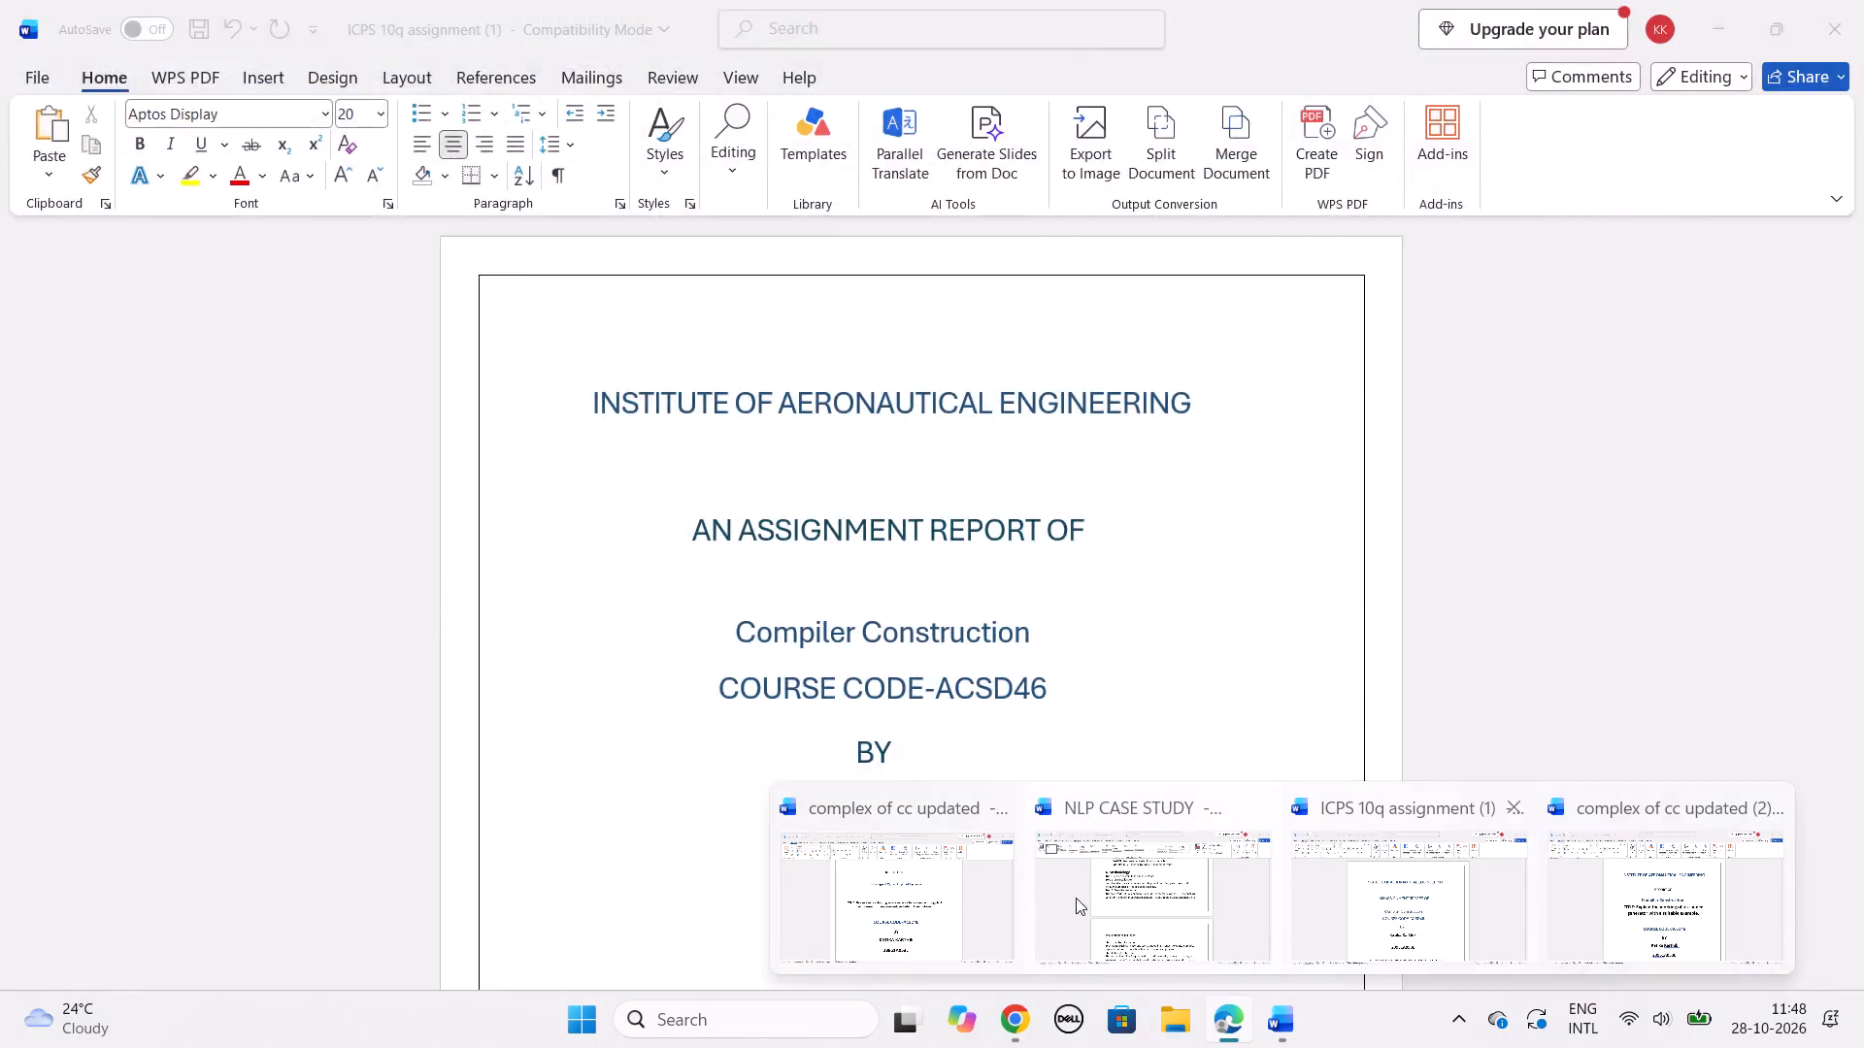
pyautogui.click(956, 913)
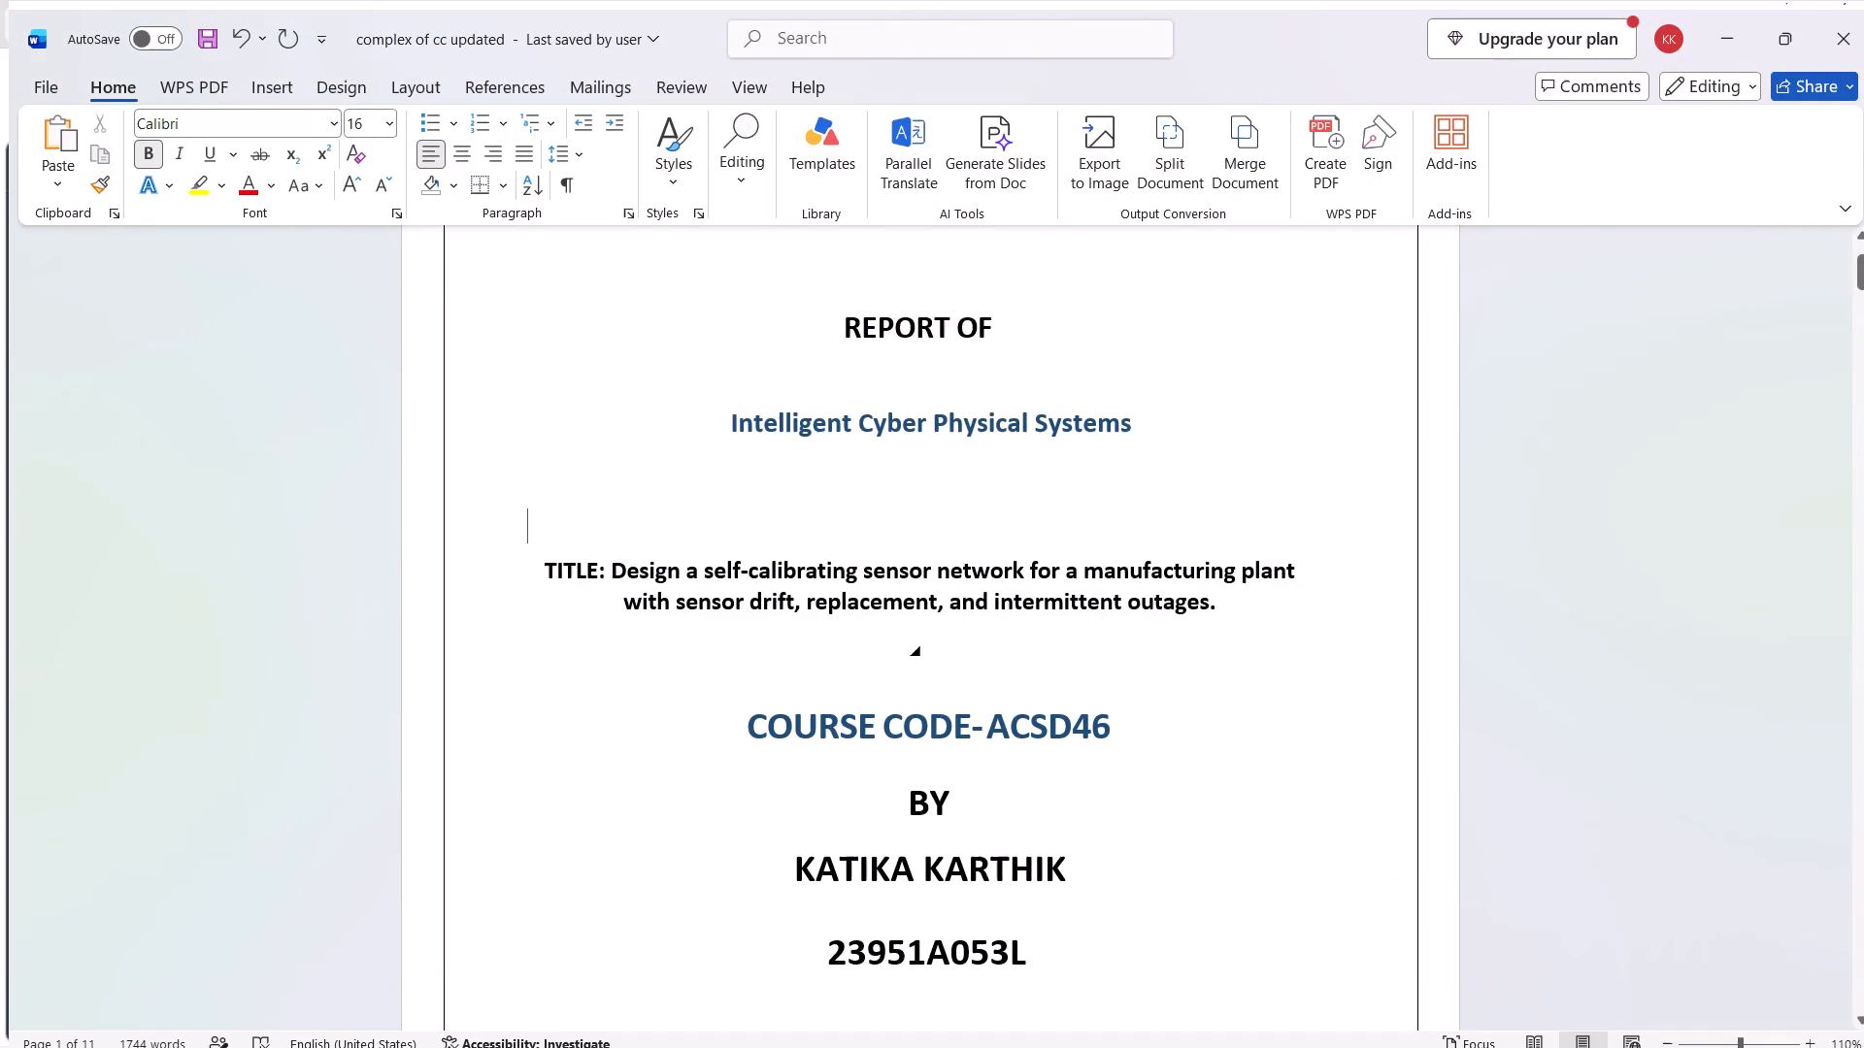
pyautogui.moveTo(1114, 719); pyautogui.dragTo(1011, 718)
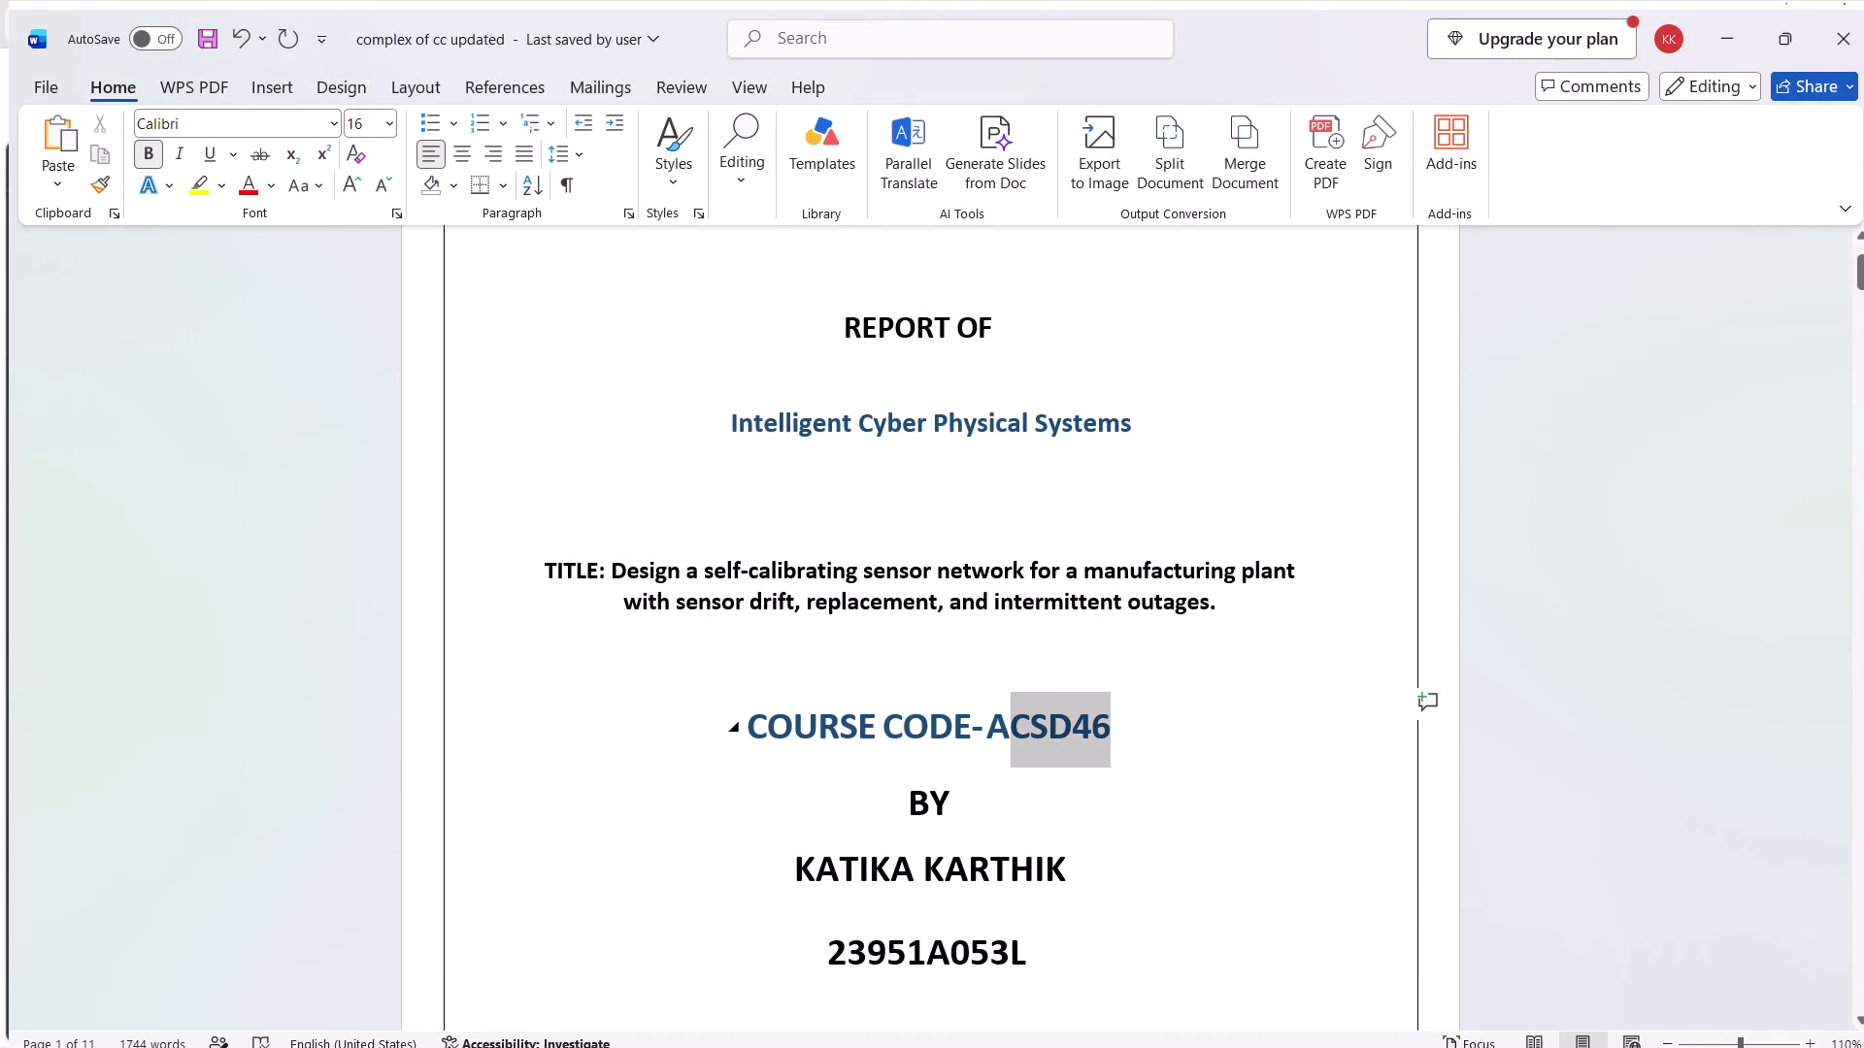
pyautogui.moveTo(1011, 718); pyautogui.dragTo(988, 718)
pyautogui.hotkey('ctrl', 'v')
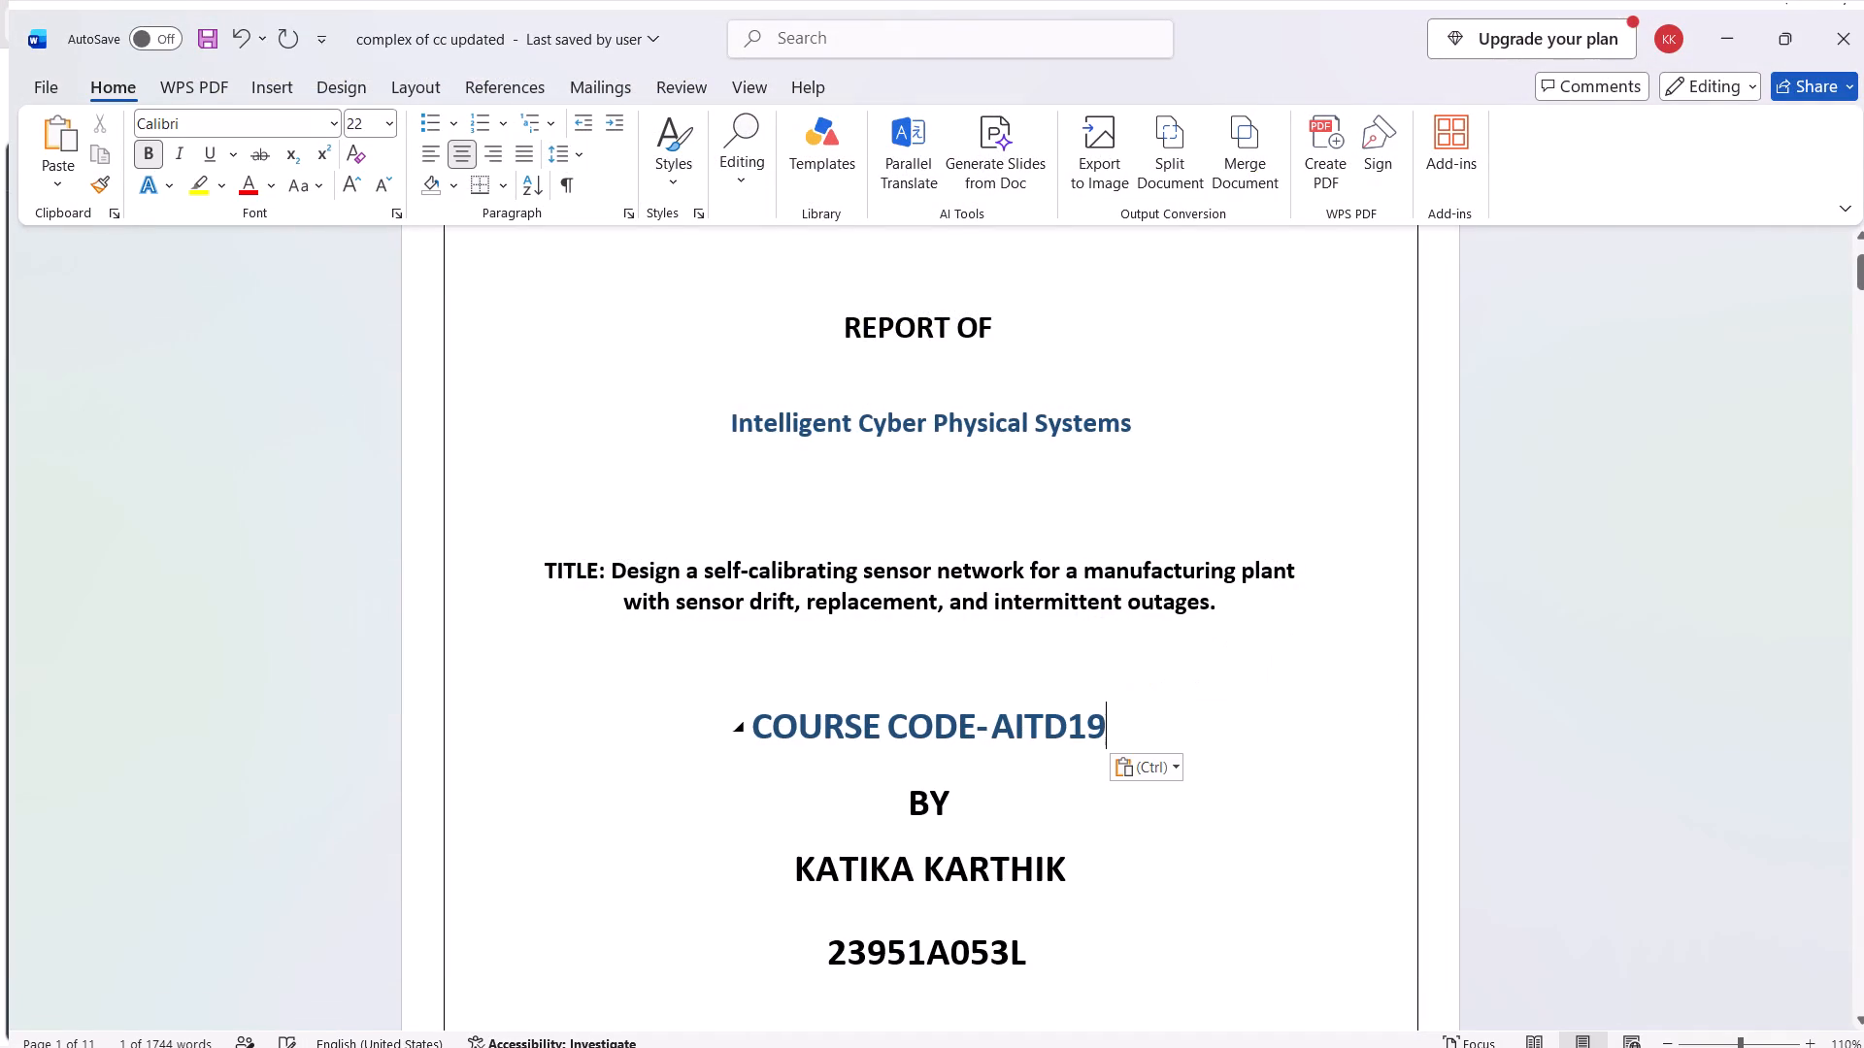
# Replace the Course Code entry in the Complex Problem Solving Self-Assessment Form with AITD19.
pyautogui.scroll(-5, 988, 718)
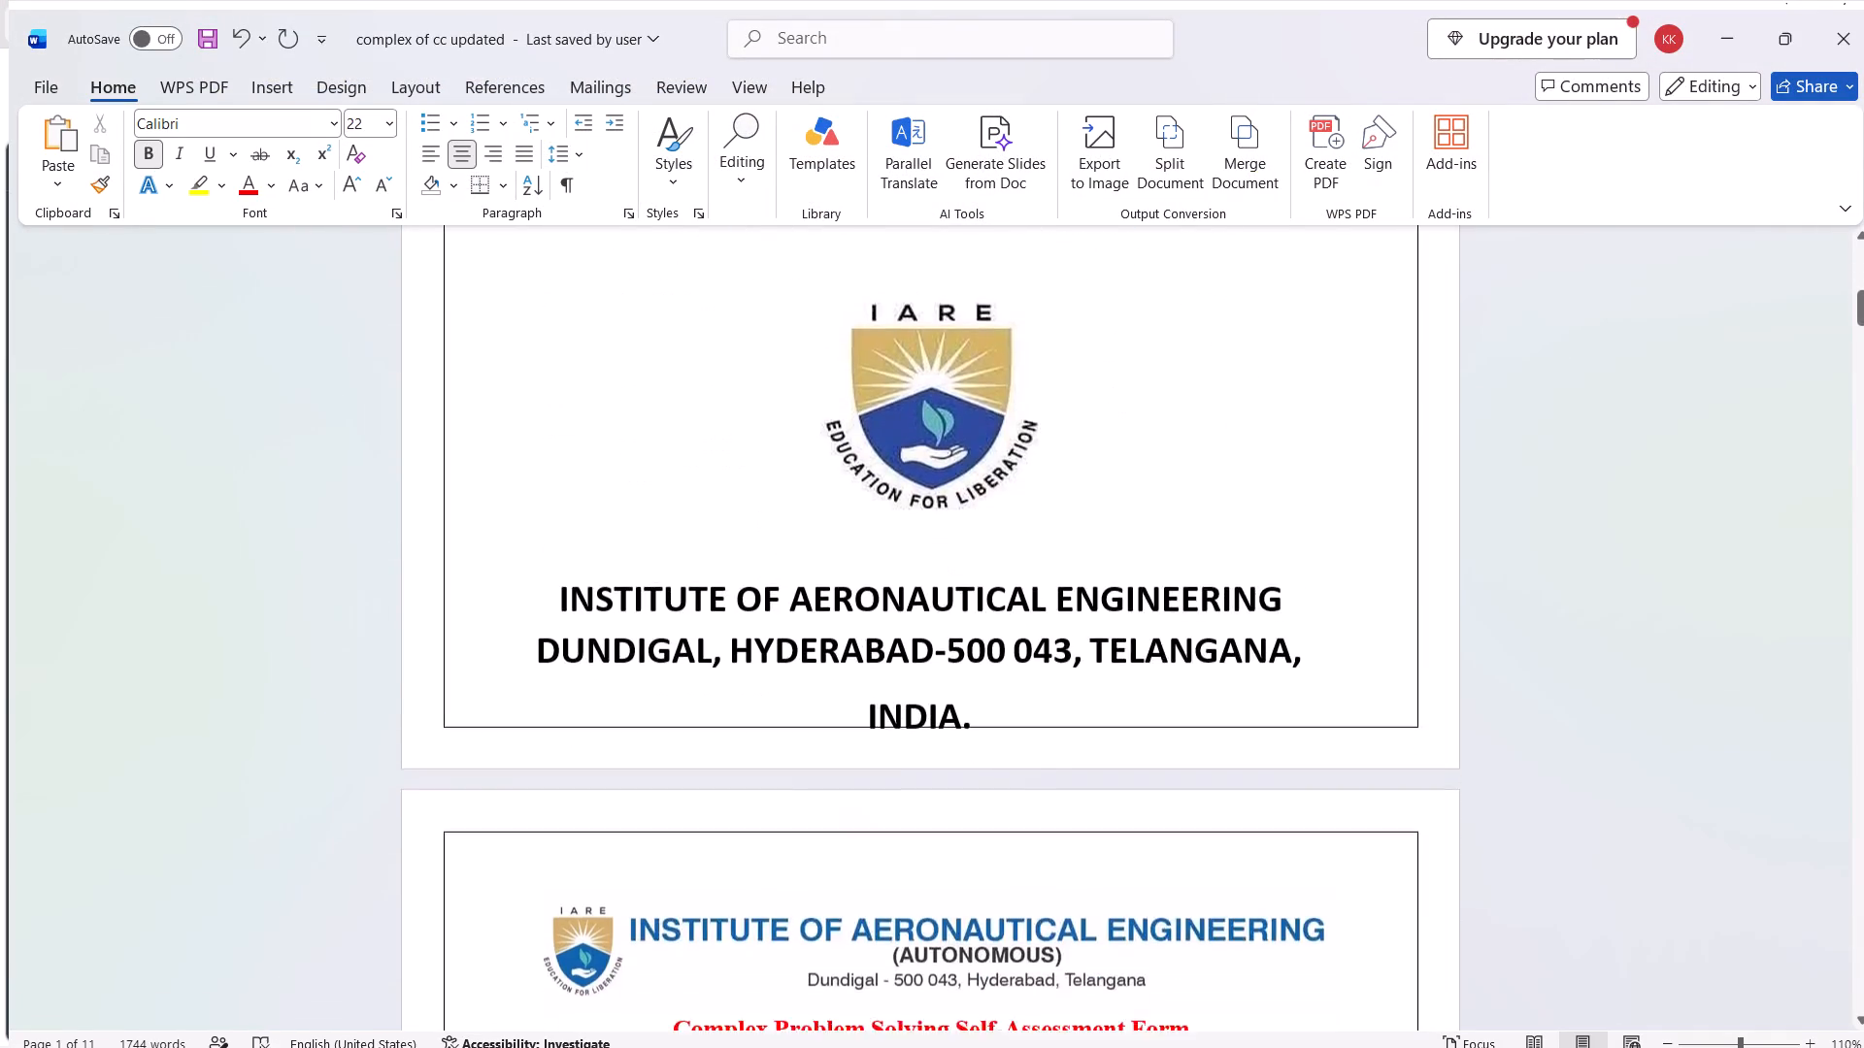
pyautogui.scroll(-2, 988, 718)
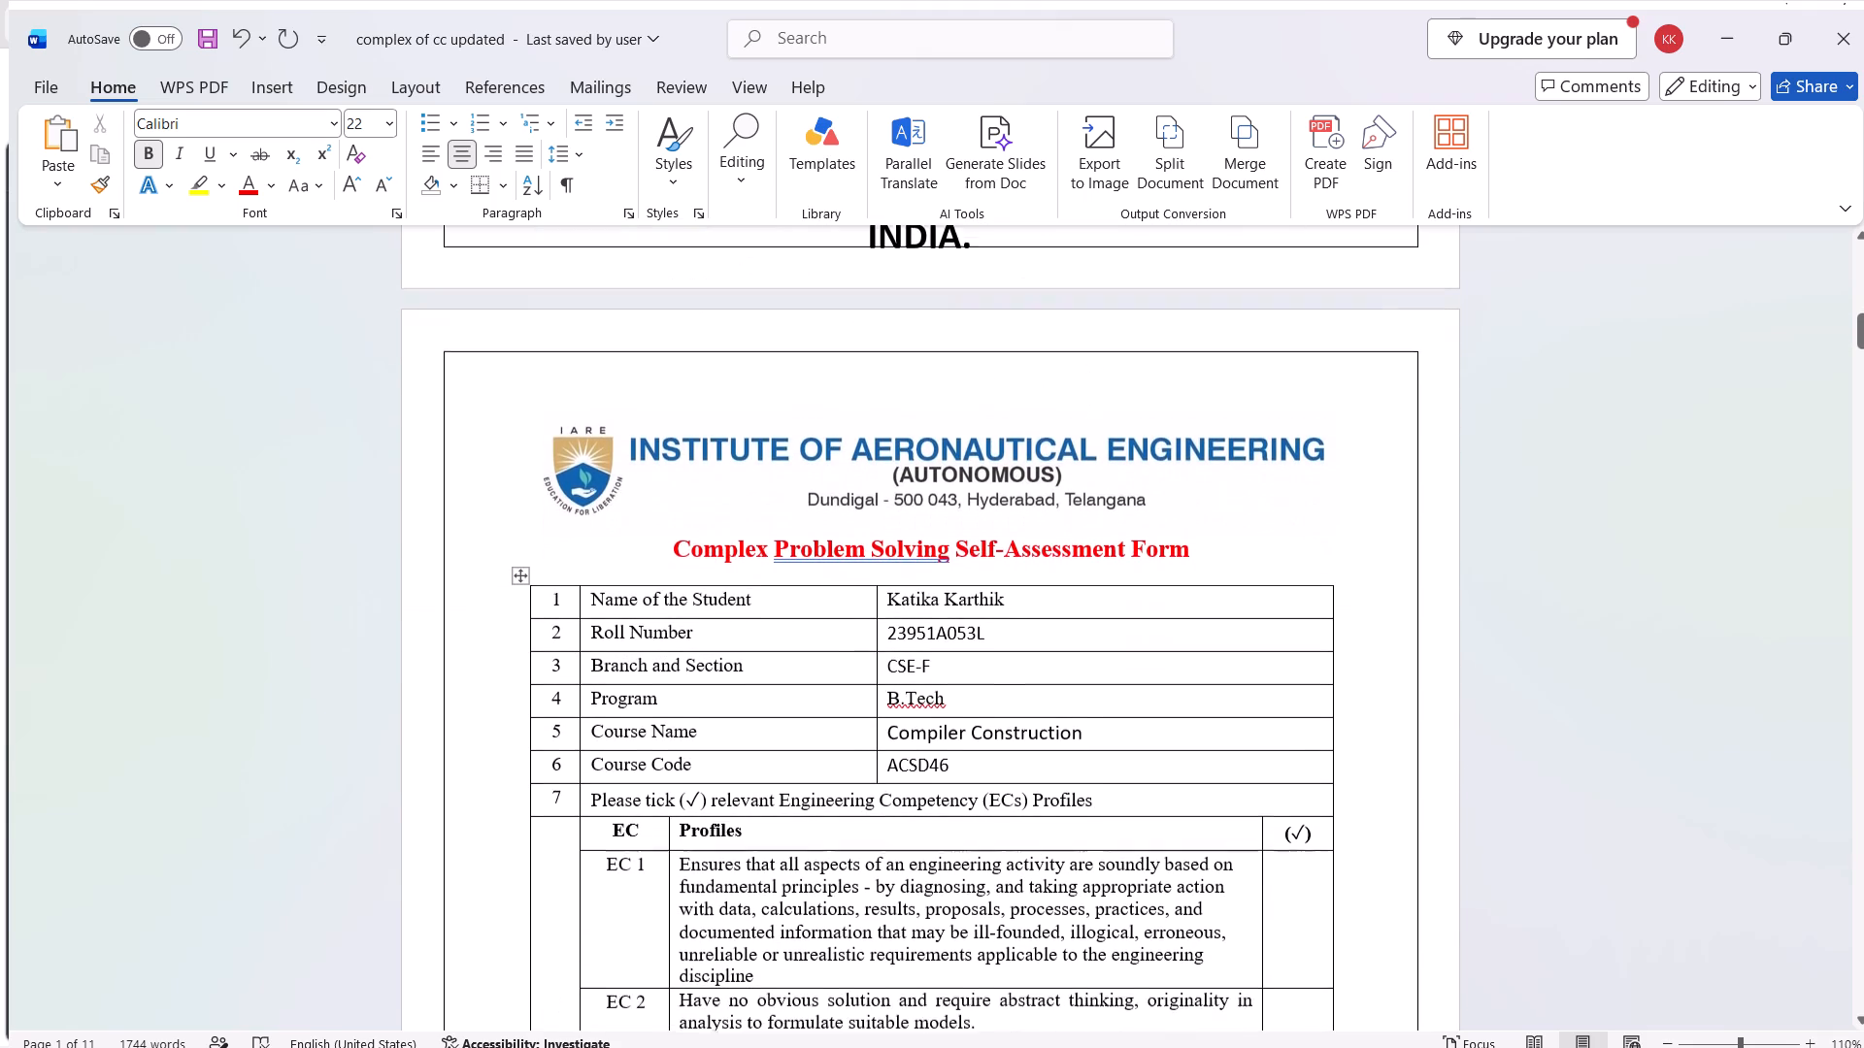
pyautogui.scroll(-1, 988, 718)
pyautogui.scroll(2, 988, 718)
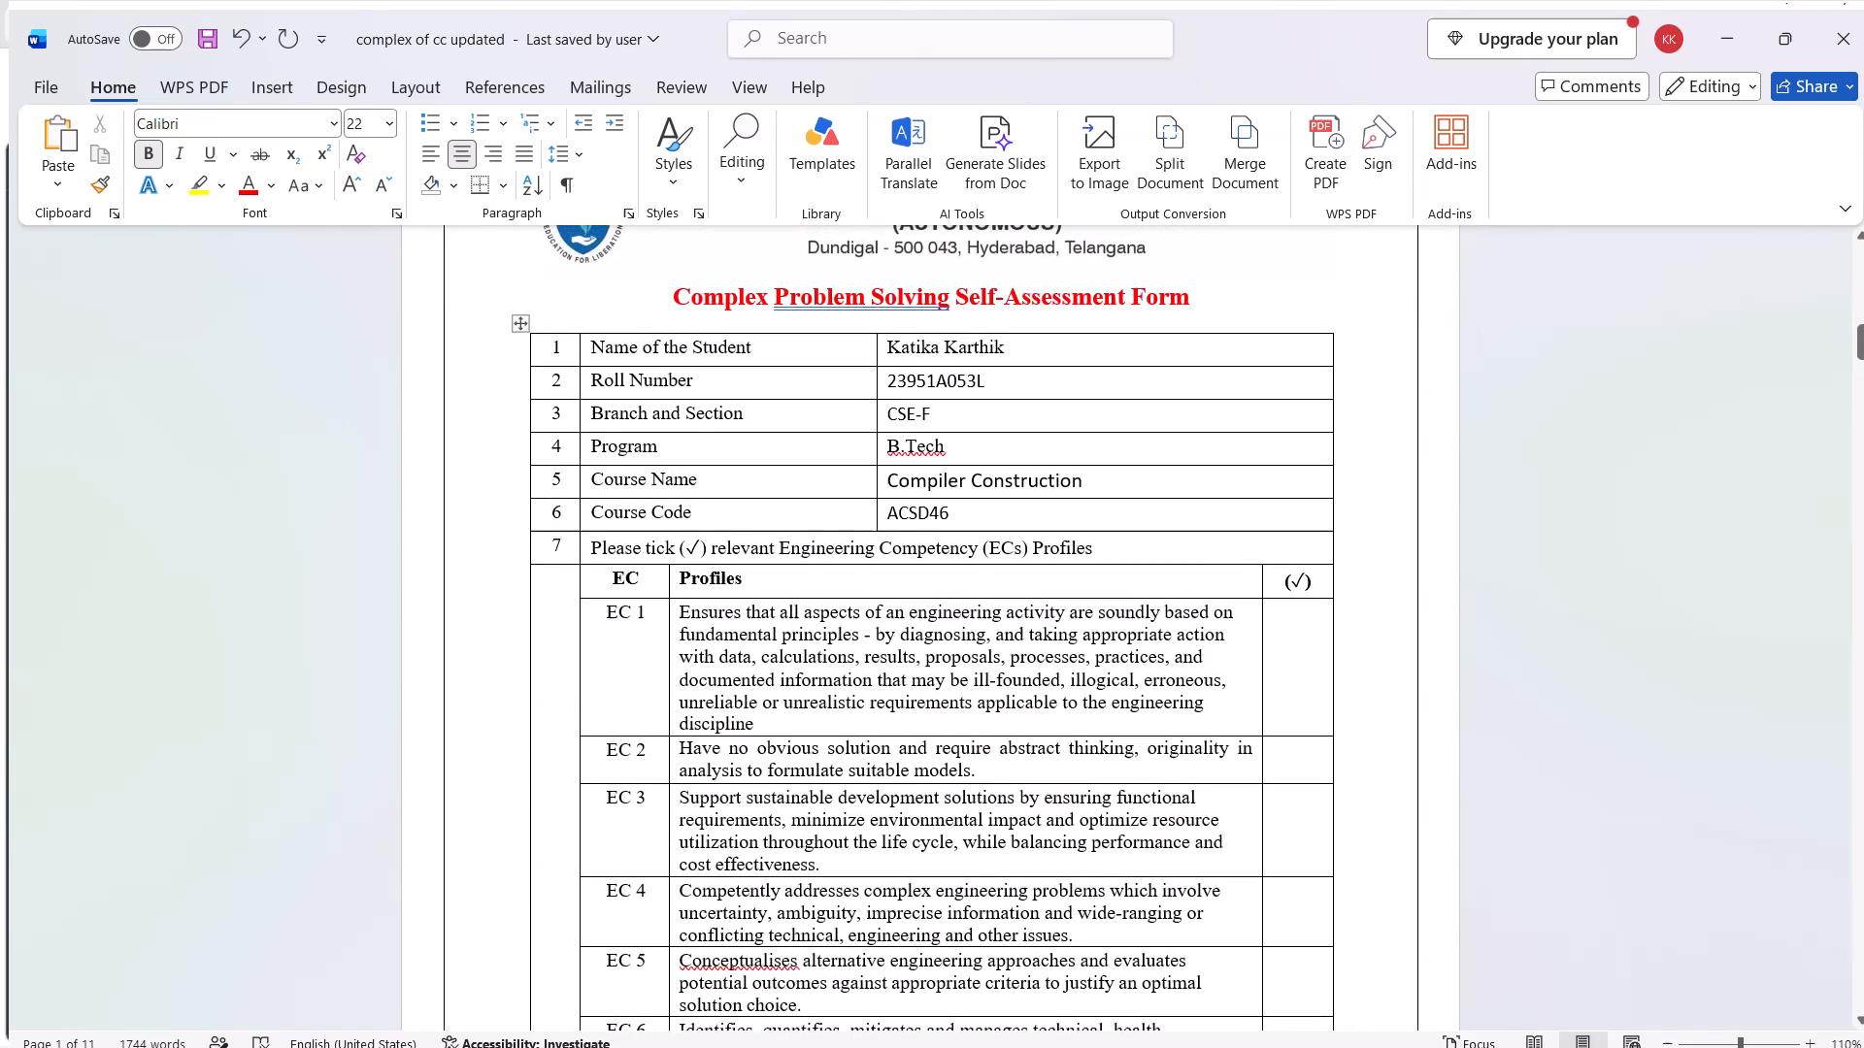
pyautogui.moveTo(952, 504); pyautogui.dragTo(885, 509)
pyautogui.hotkey('ctrl', 'v')
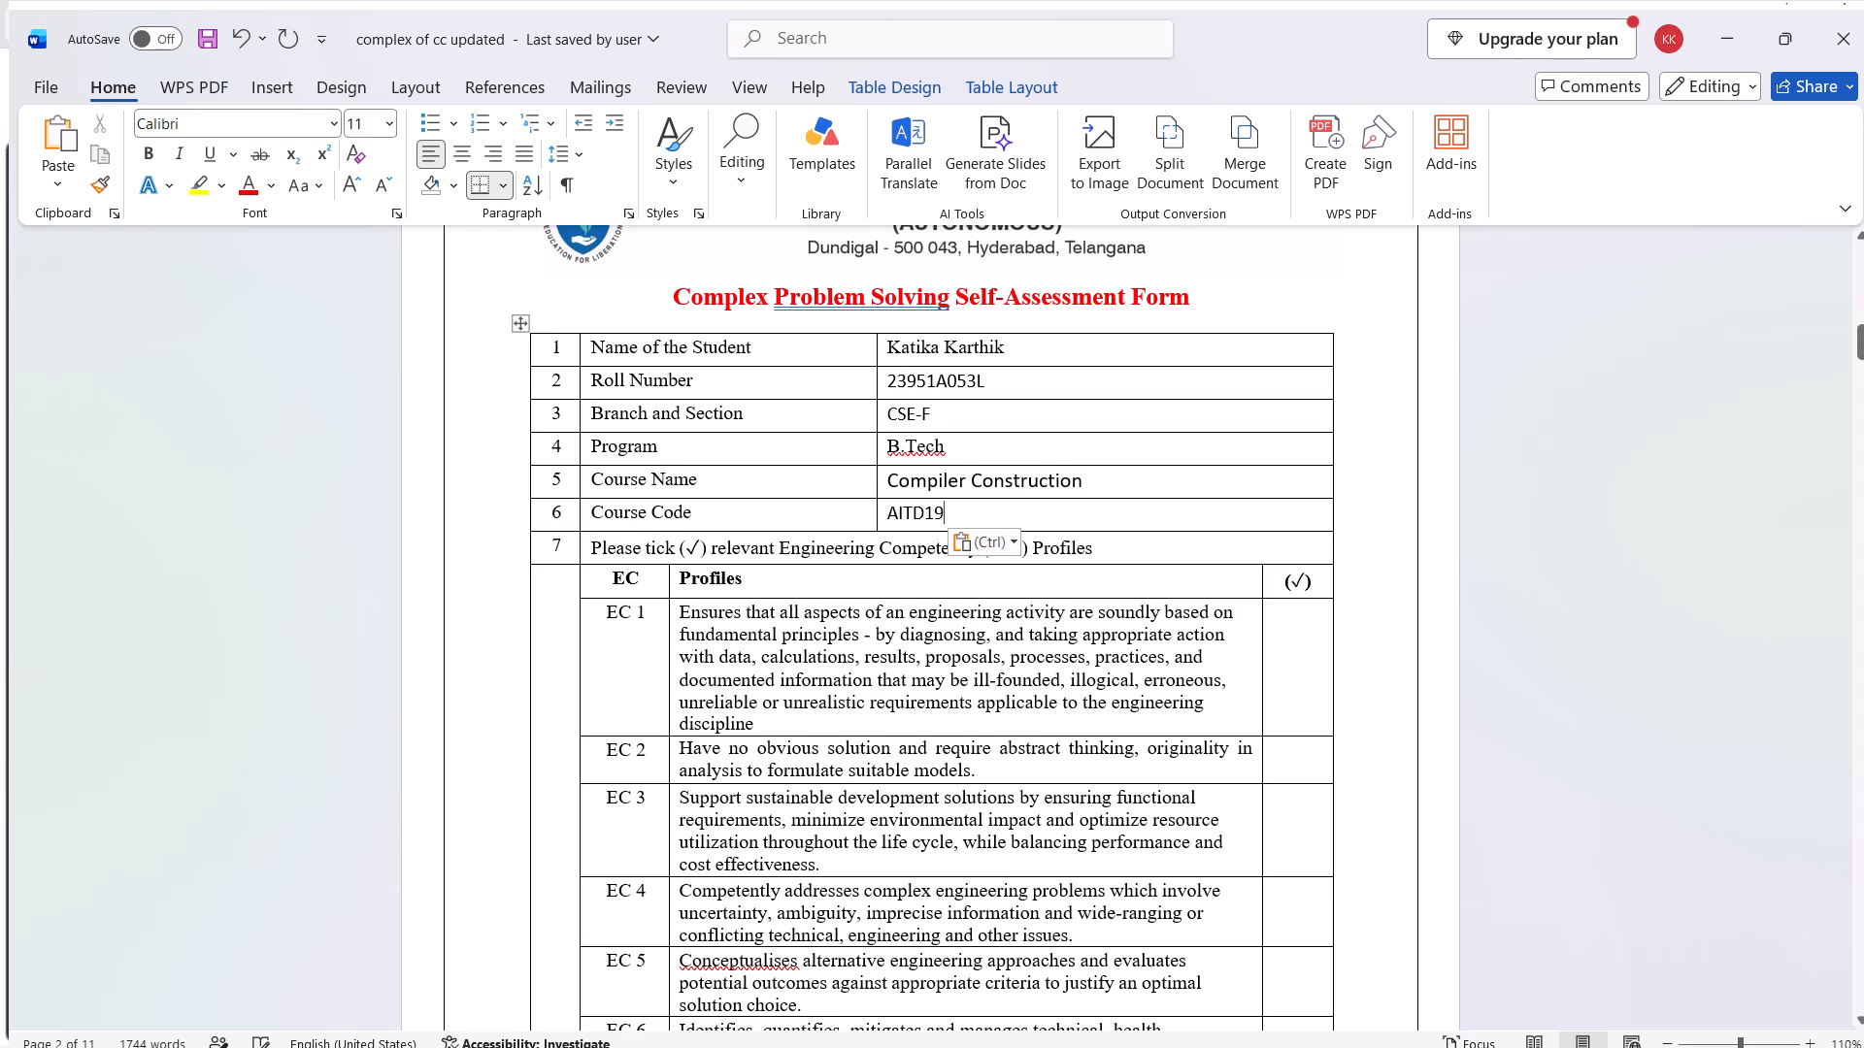
# Delete Compiler Construction from the Course Name row of the self-assessment form.
pyautogui.scroll(1, 885, 509)
pyautogui.moveTo(891, 572); pyautogui.dragTo(991, 577)
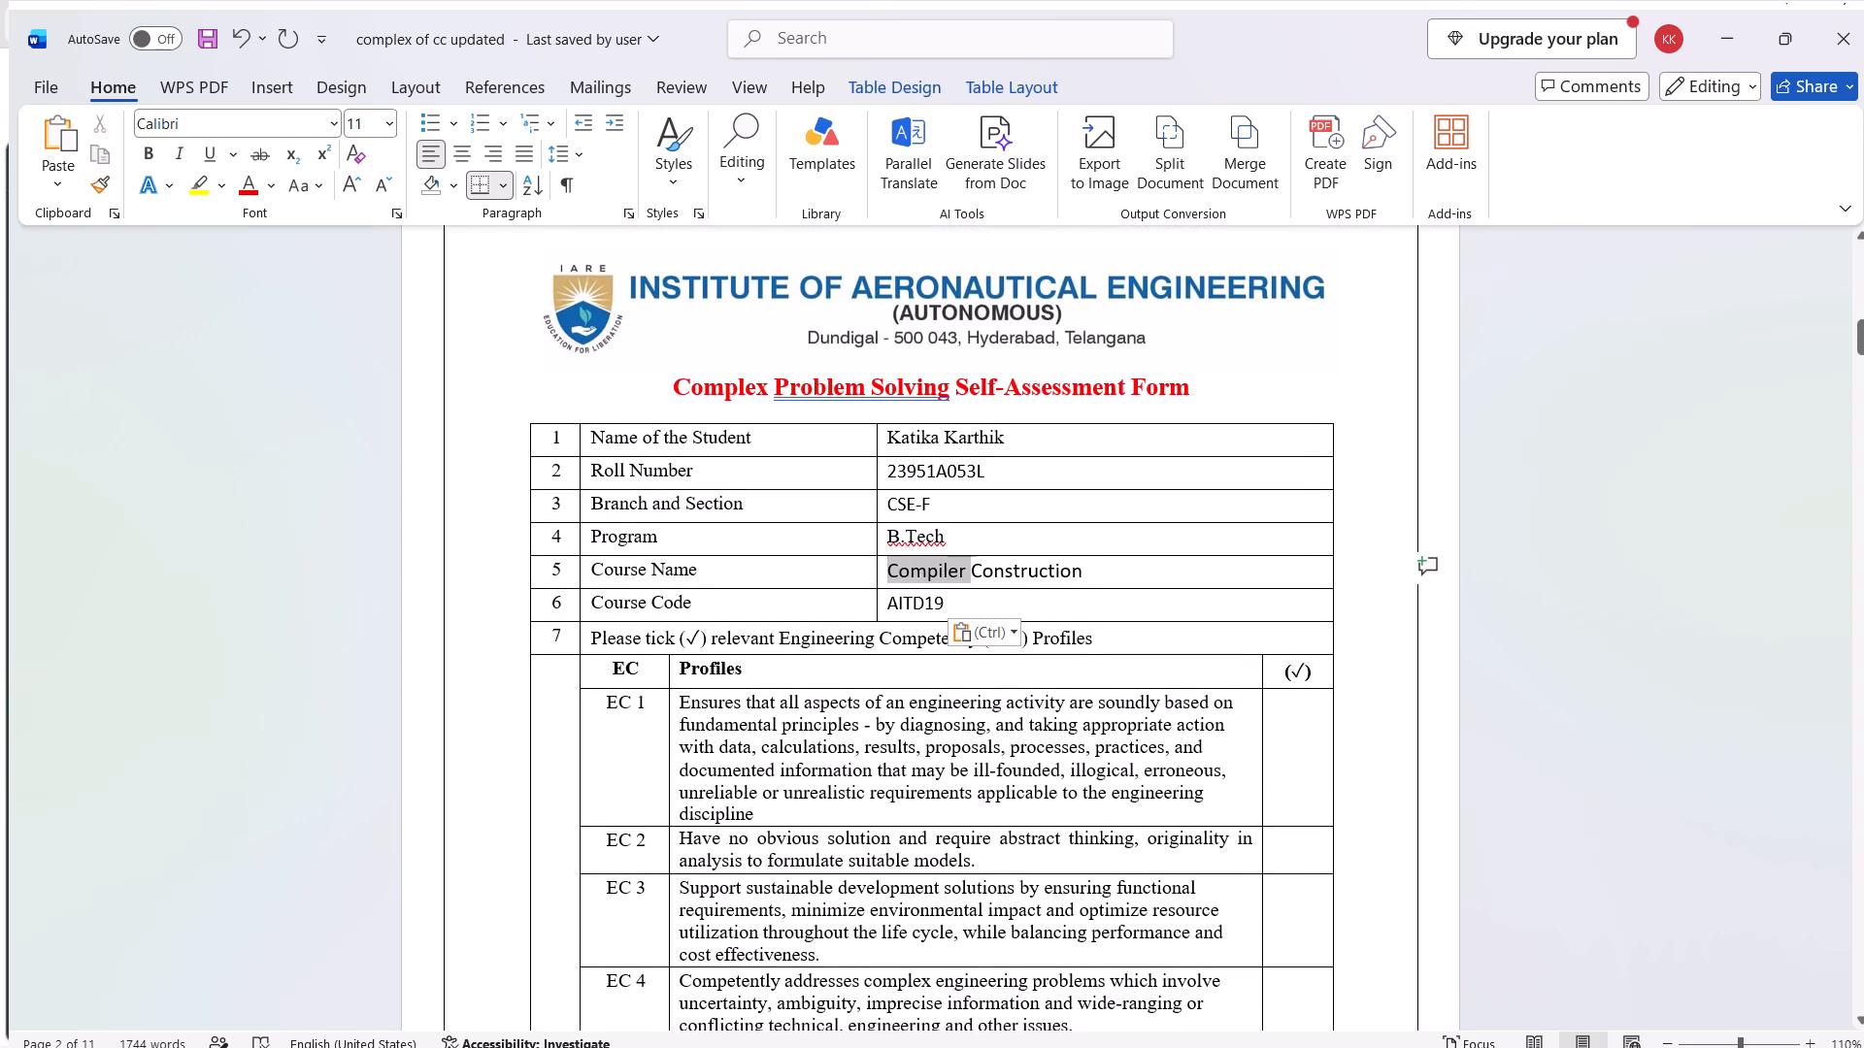
pyautogui.moveTo(991, 577); pyautogui.dragTo(1077, 580)
pyautogui.press('BackSpace')
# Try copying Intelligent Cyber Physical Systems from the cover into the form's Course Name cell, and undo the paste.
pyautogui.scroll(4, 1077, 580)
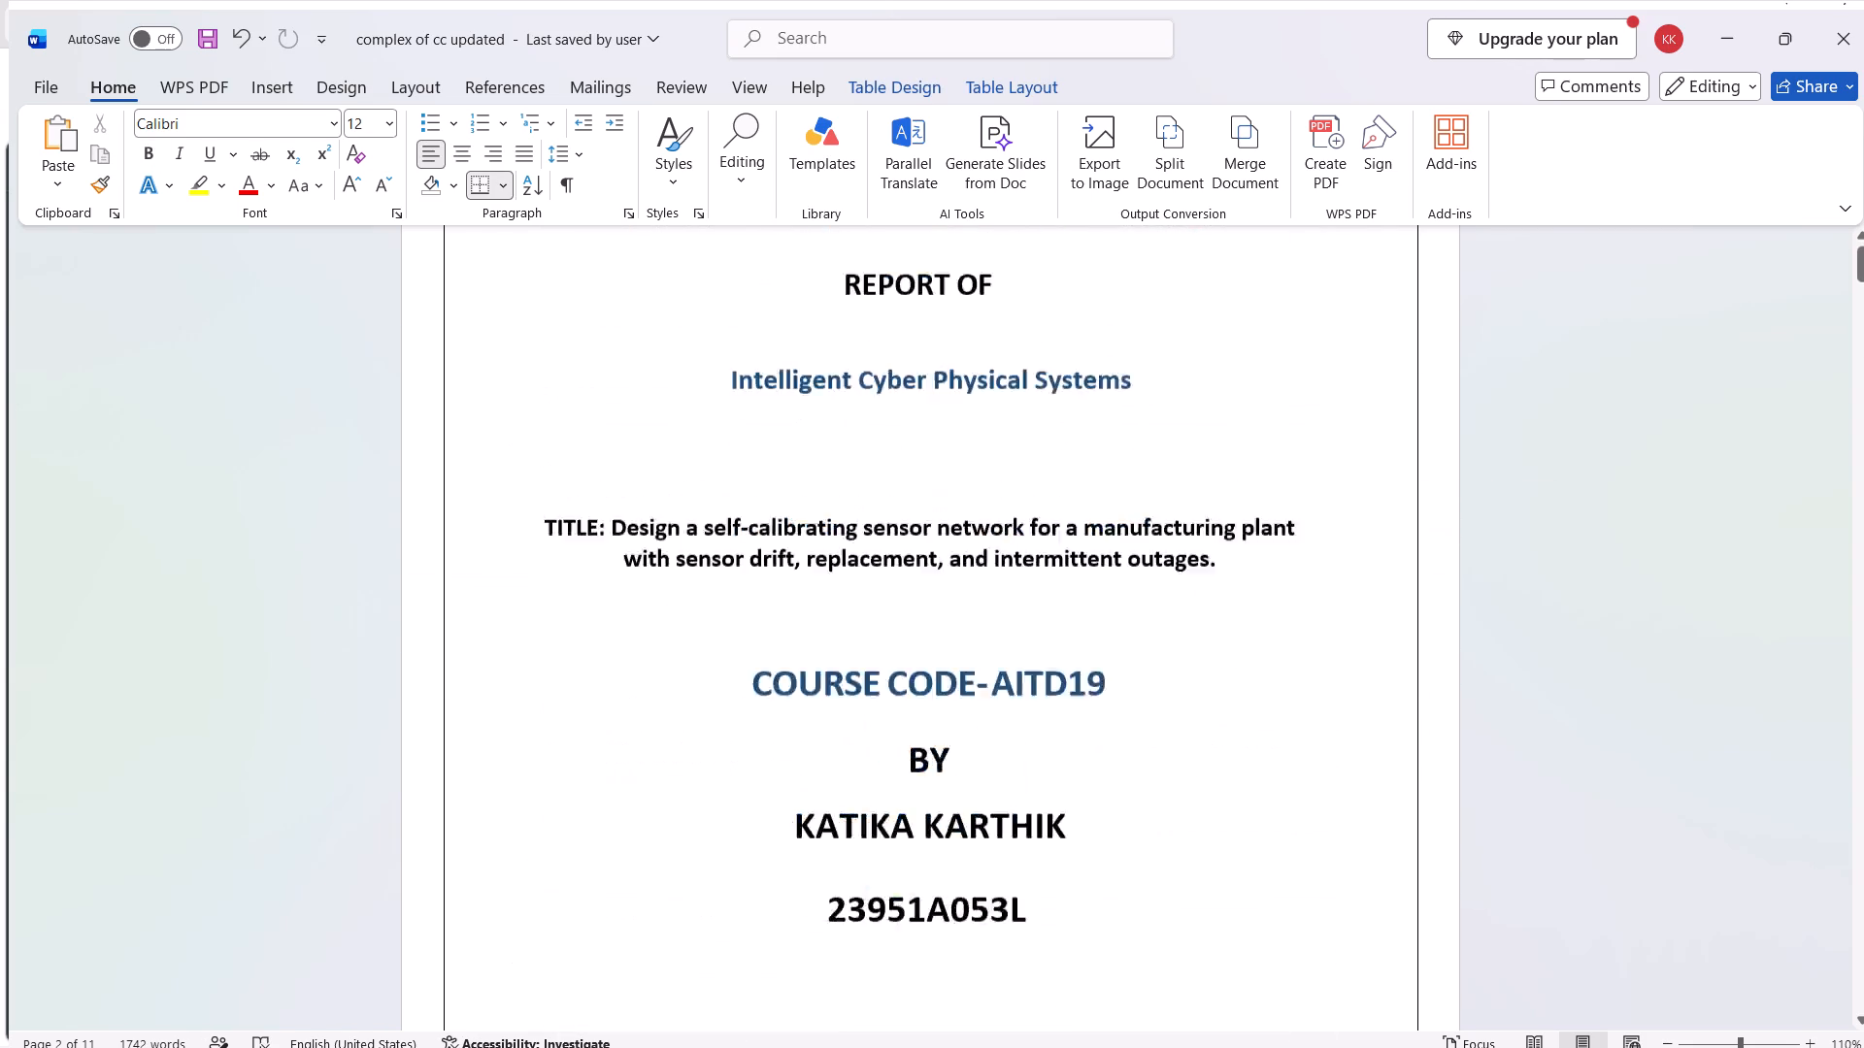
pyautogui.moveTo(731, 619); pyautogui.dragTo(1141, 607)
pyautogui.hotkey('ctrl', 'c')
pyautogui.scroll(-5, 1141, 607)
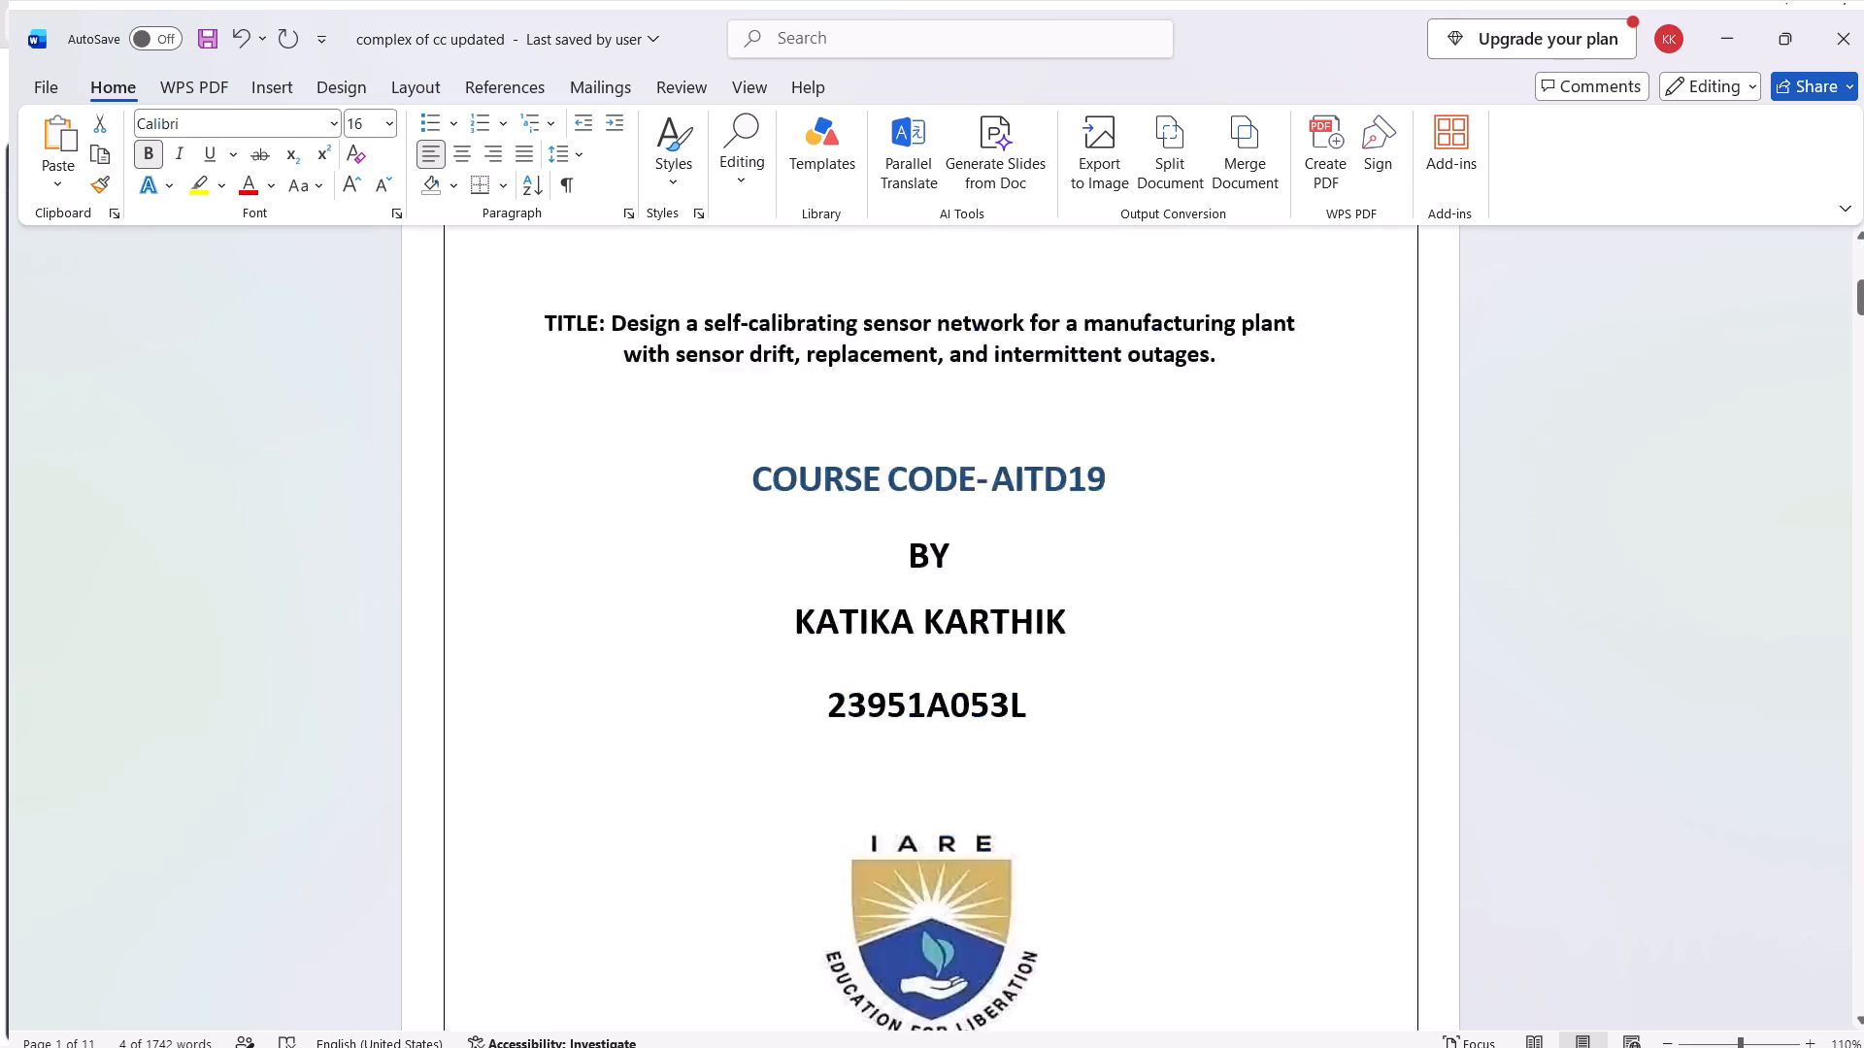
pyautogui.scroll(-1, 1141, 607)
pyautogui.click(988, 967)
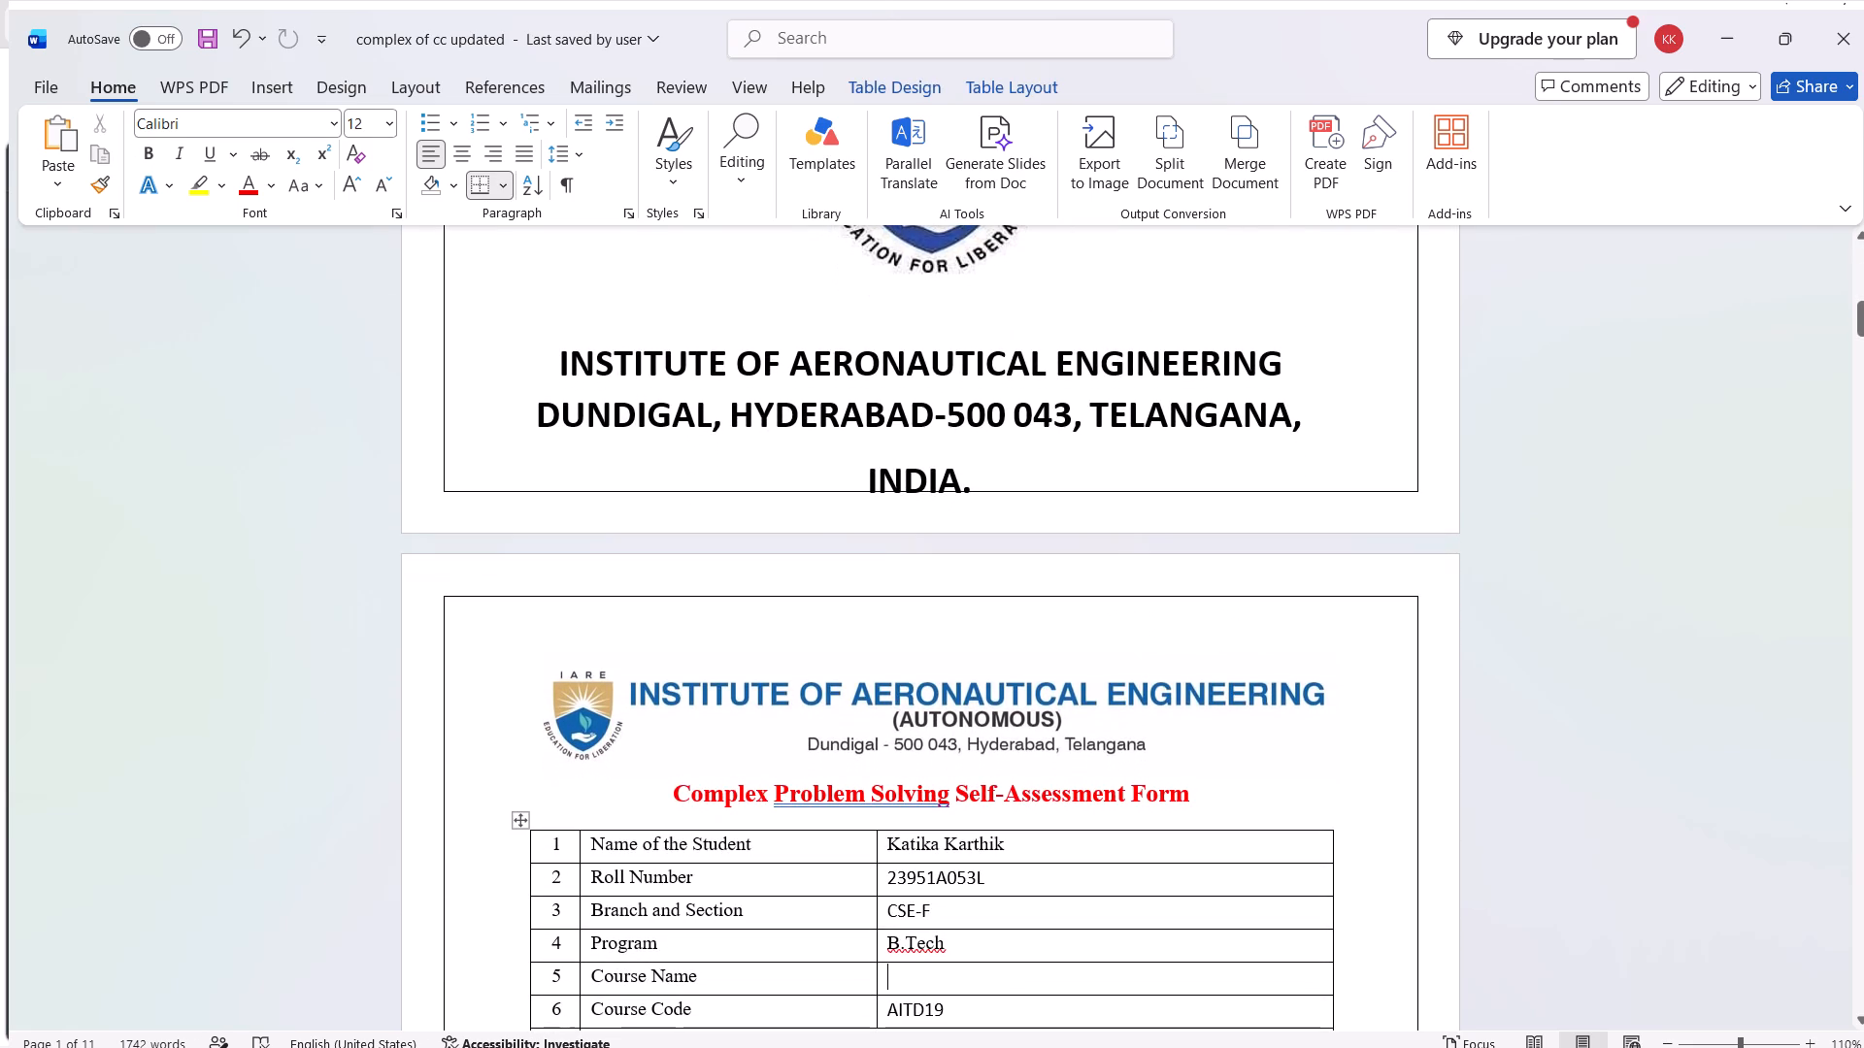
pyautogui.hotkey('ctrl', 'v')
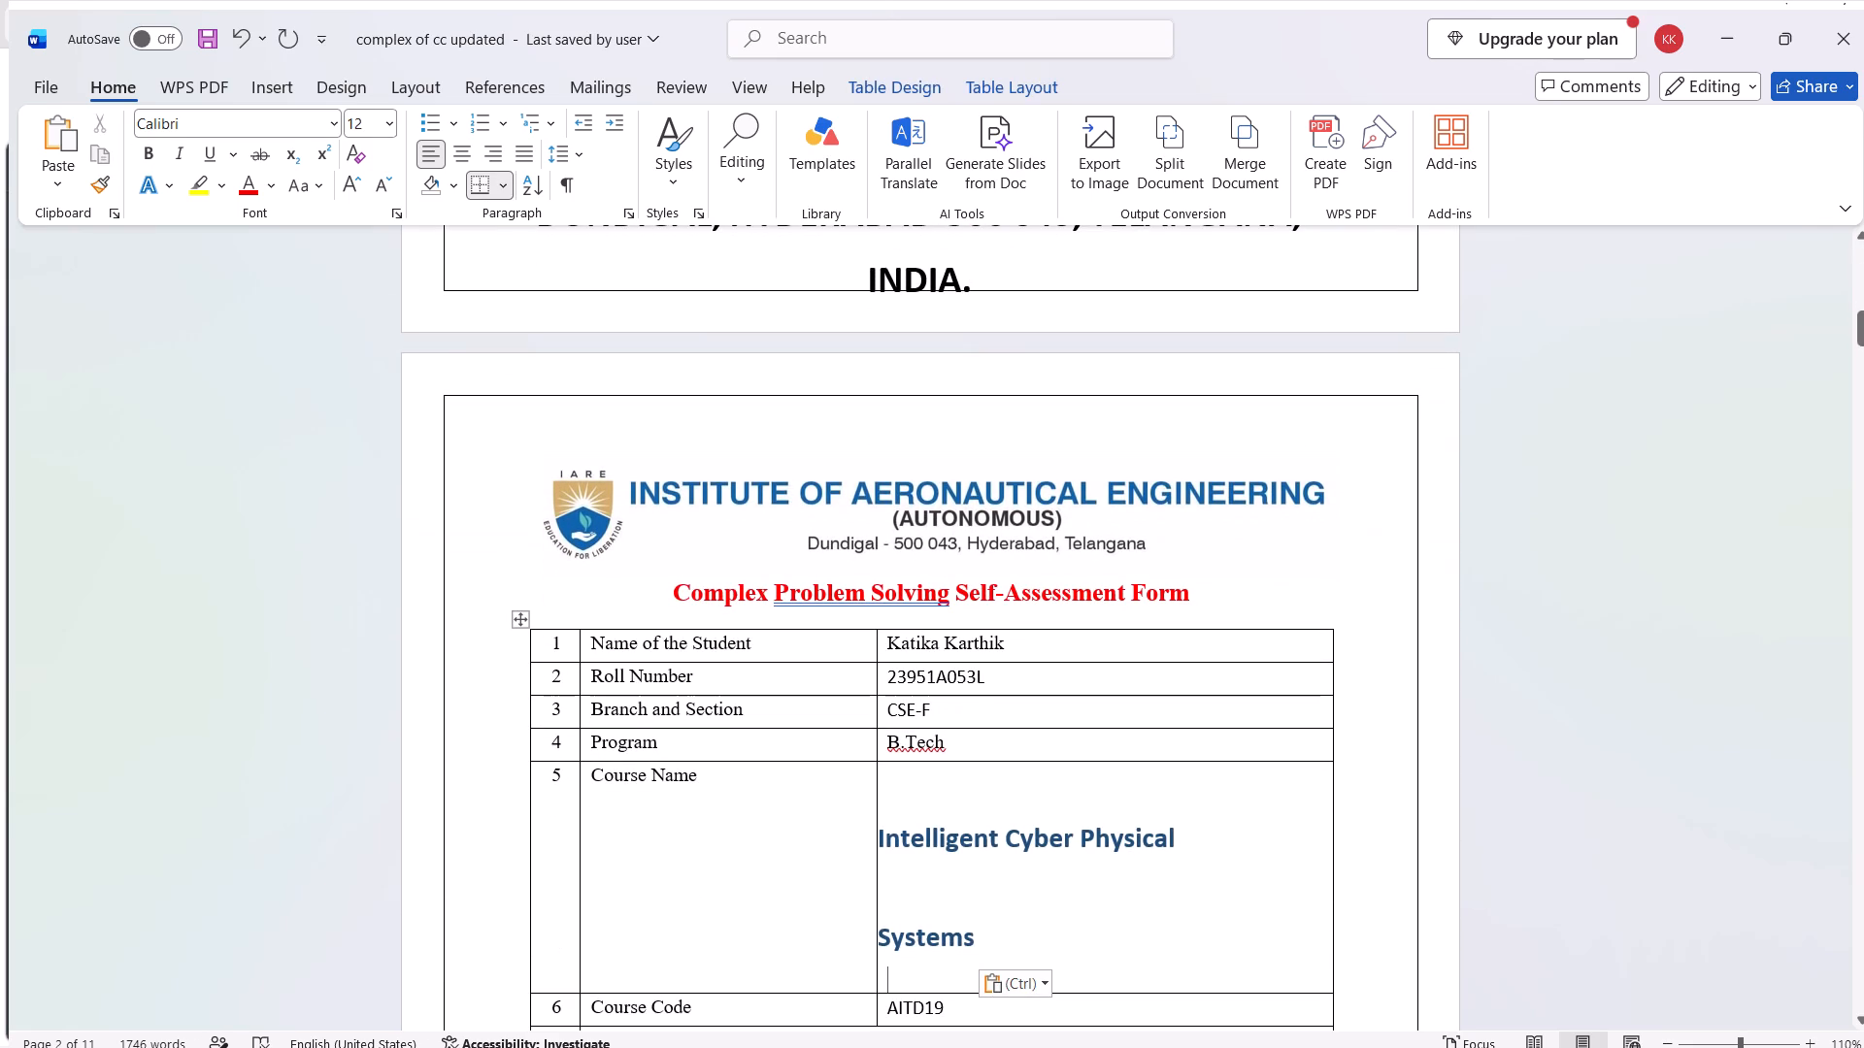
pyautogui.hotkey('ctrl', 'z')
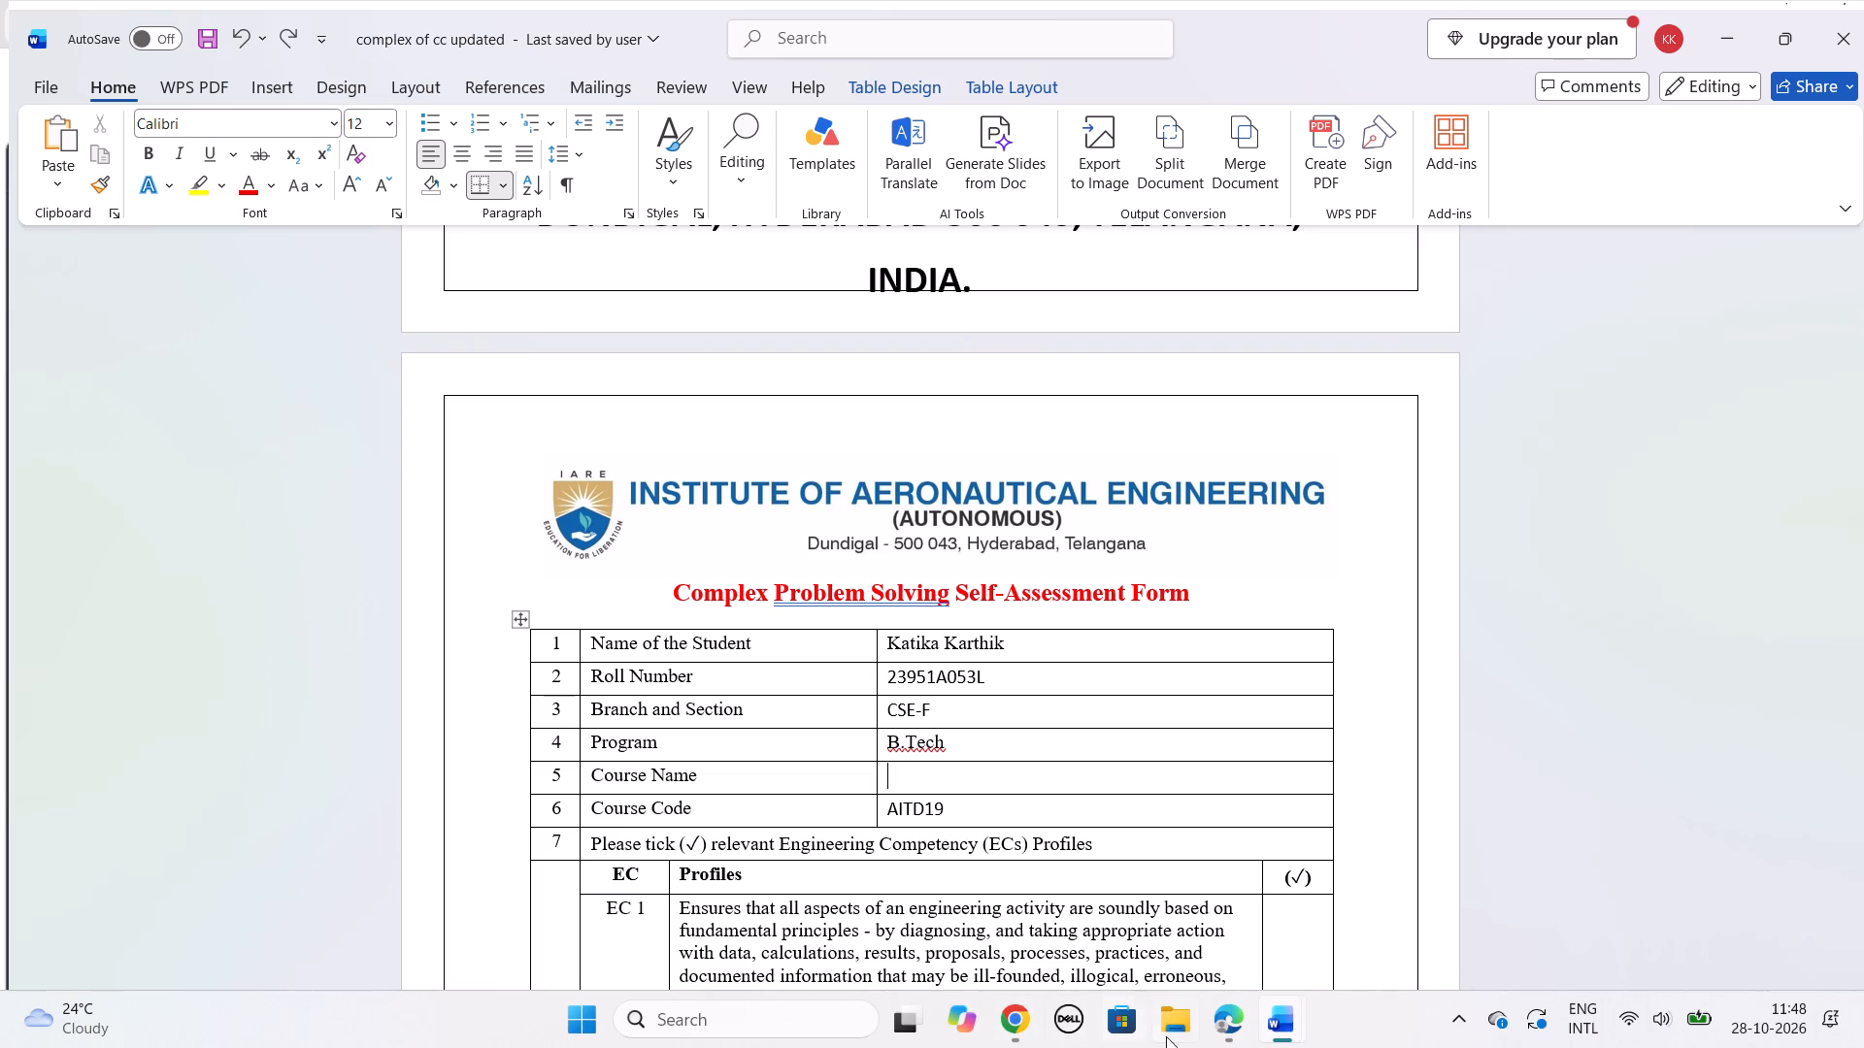
# Copy Intelligent Cyber Physical Systems from the AAT-II page in Edge and paste it into the form's Course Name cell in Word.
pyautogui.moveTo(1190, 887); pyautogui.dragTo(736, 381)
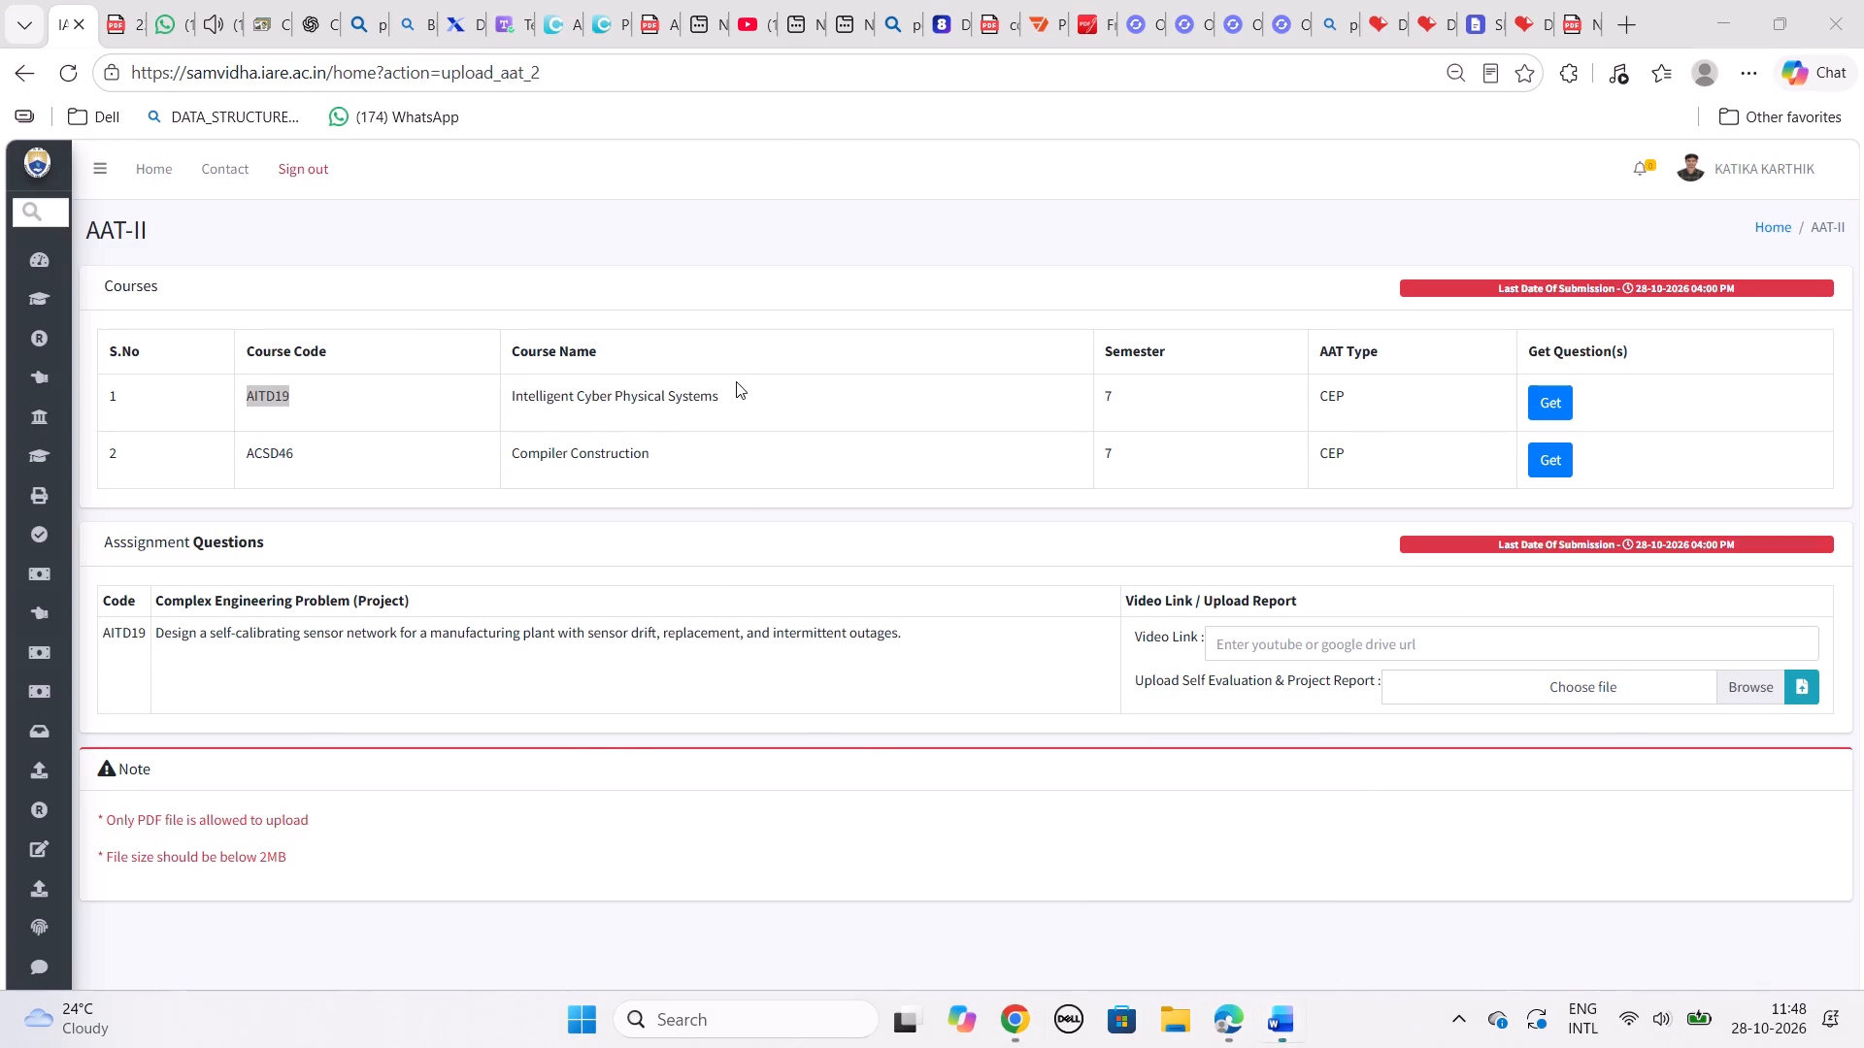
pyautogui.moveTo(736, 381); pyautogui.dragTo(728, 394)
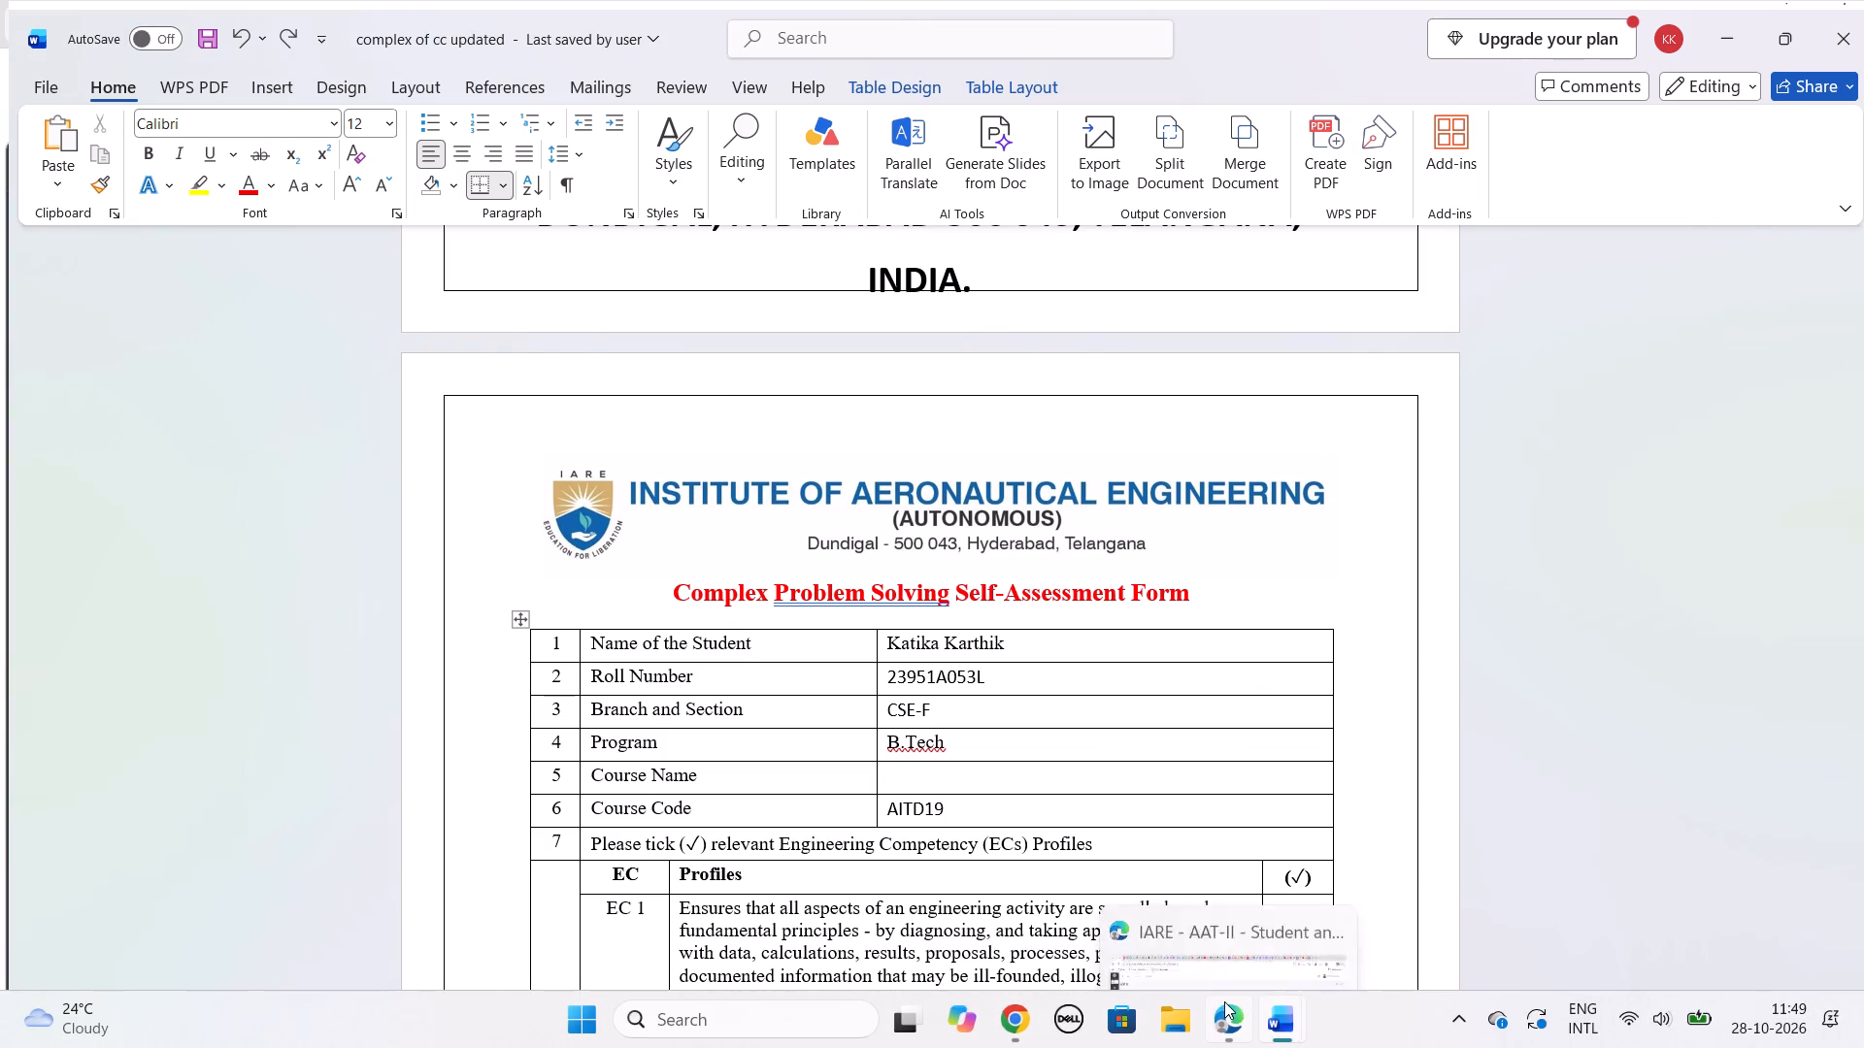
pyautogui.click(1178, 917)
pyautogui.moveTo(742, 413); pyautogui.dragTo(494, 385)
pyautogui.hotkey('ctrl', 'c')
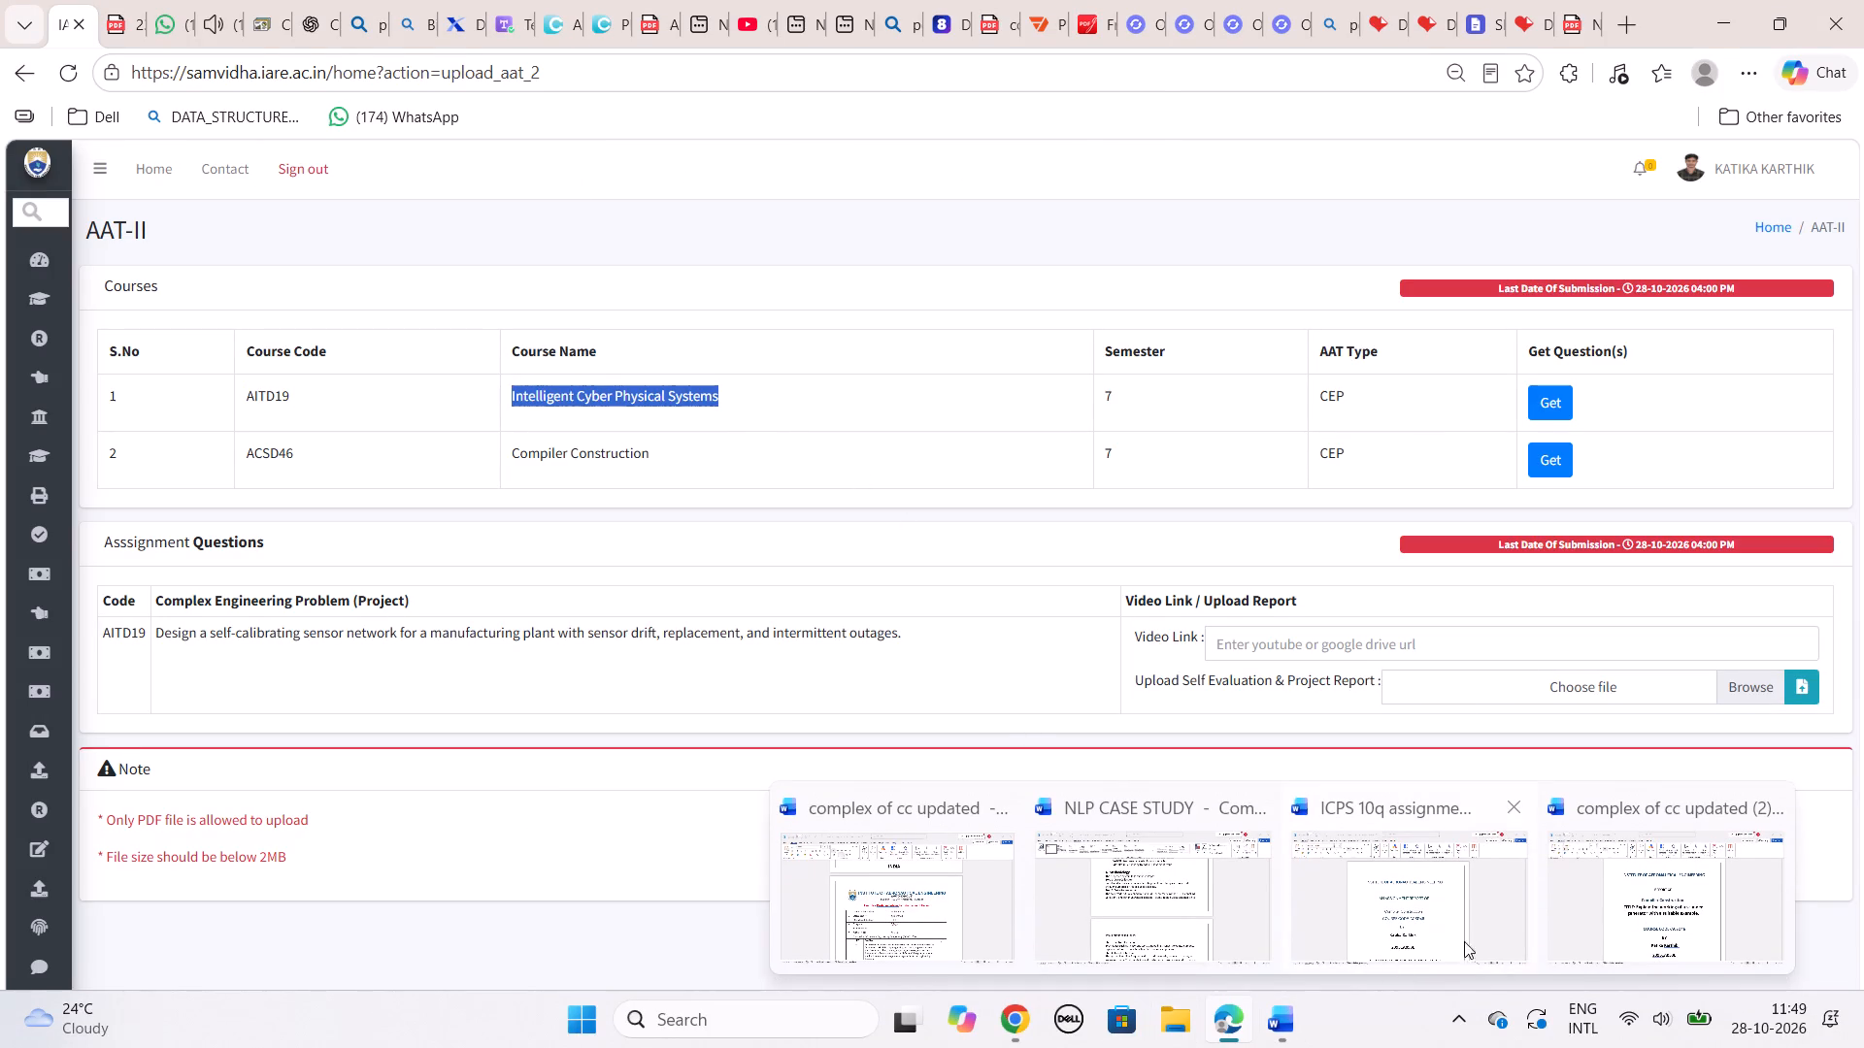
pyautogui.click(936, 901)
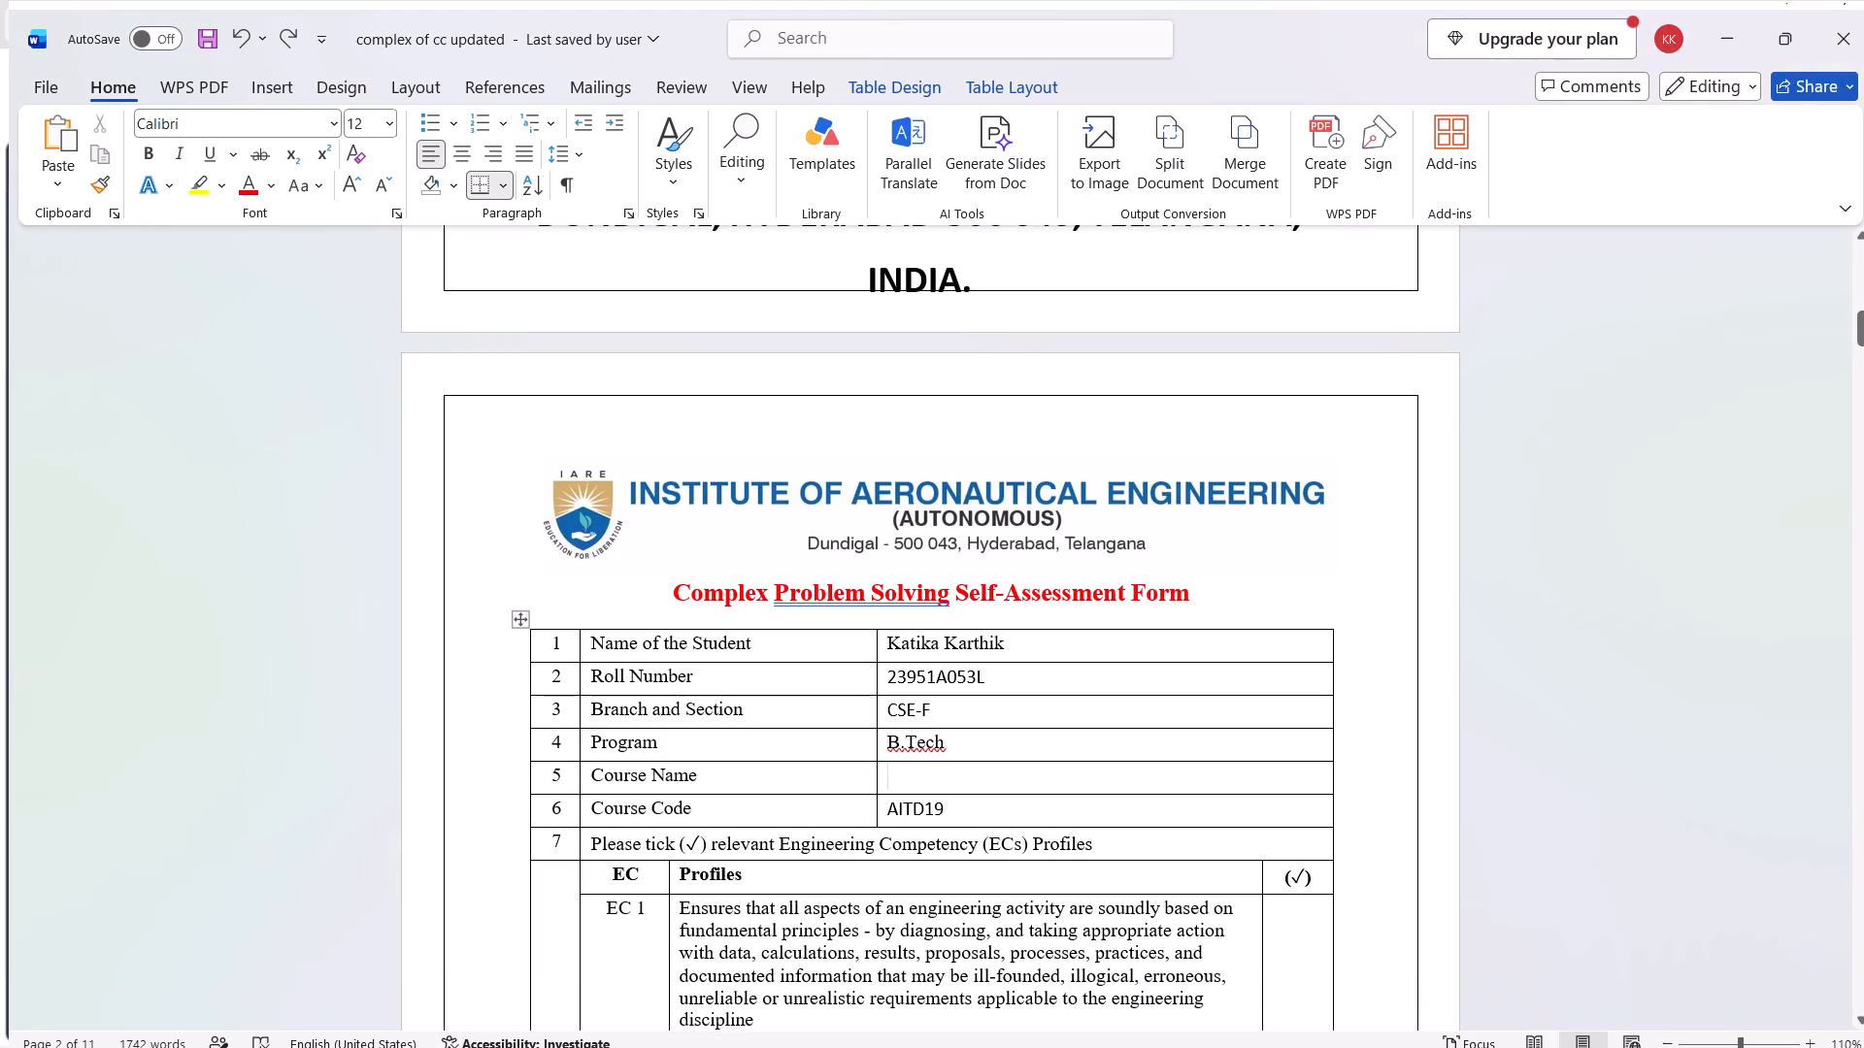
pyautogui.hotkey('ctrl', 'v')
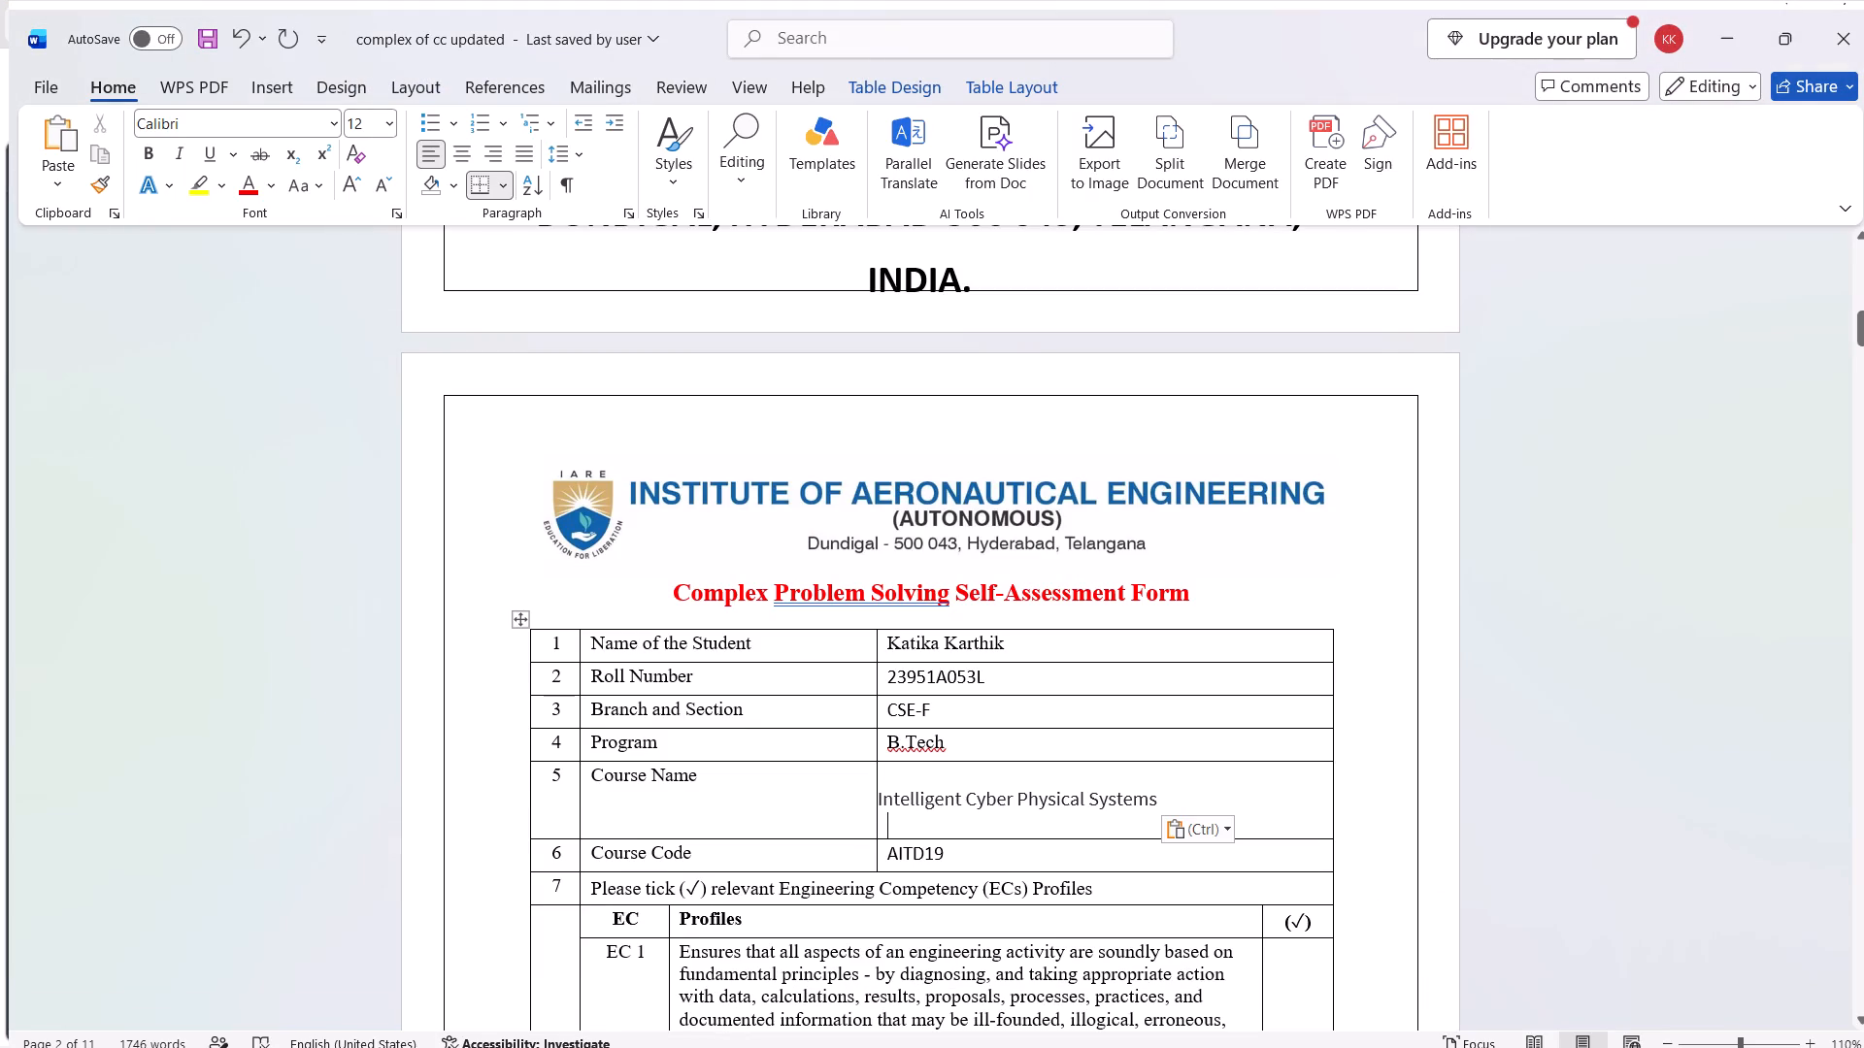
# Remove the blank line below the course name in its form cell and try to remove the gap above it.
pyautogui.press('BackSpace')
pyautogui.press('BackSpace')
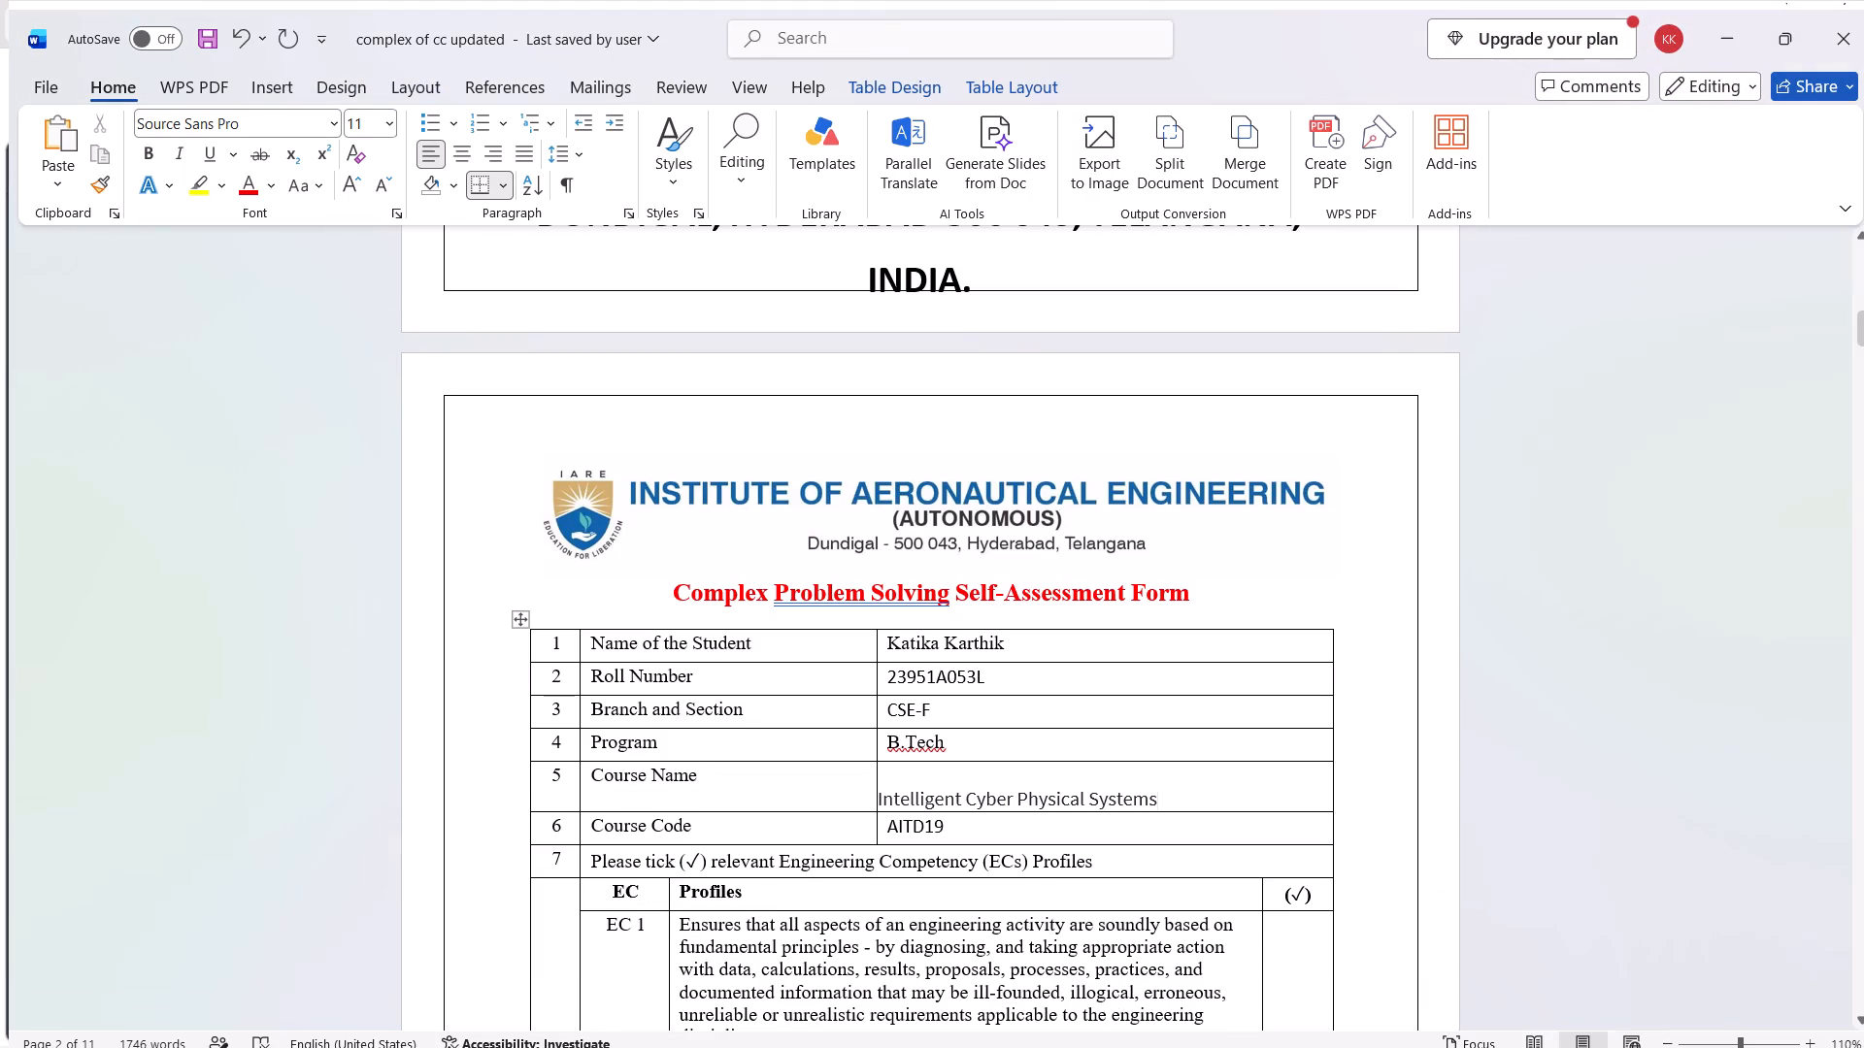
pyautogui.click(893, 779)
pyautogui.press('BackSpace')
pyautogui.press('BackSpace')
# Look through the self-assessment form's EC profiles and Course Outcomes tables and recheck the cover page.
pyautogui.scroll(-5, 968, 974)
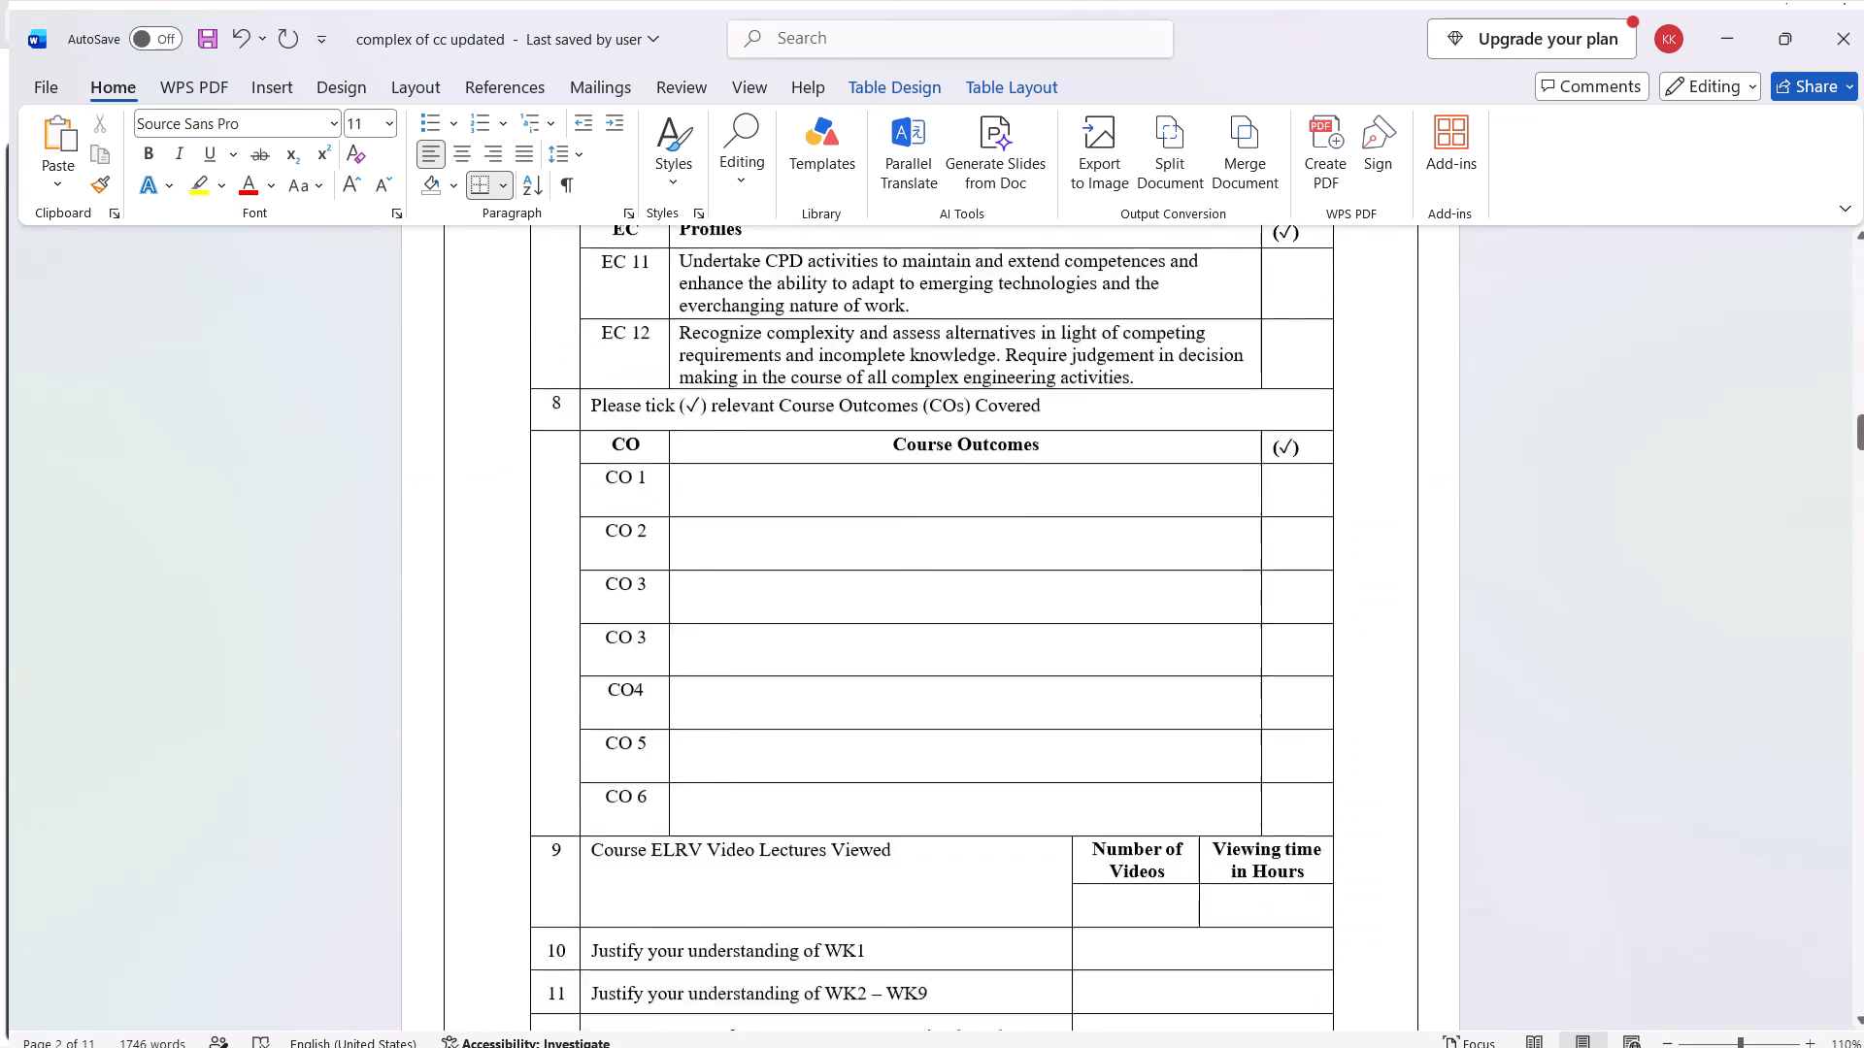
pyautogui.scroll(2, 968, 974)
pyautogui.scroll(-2, 968, 974)
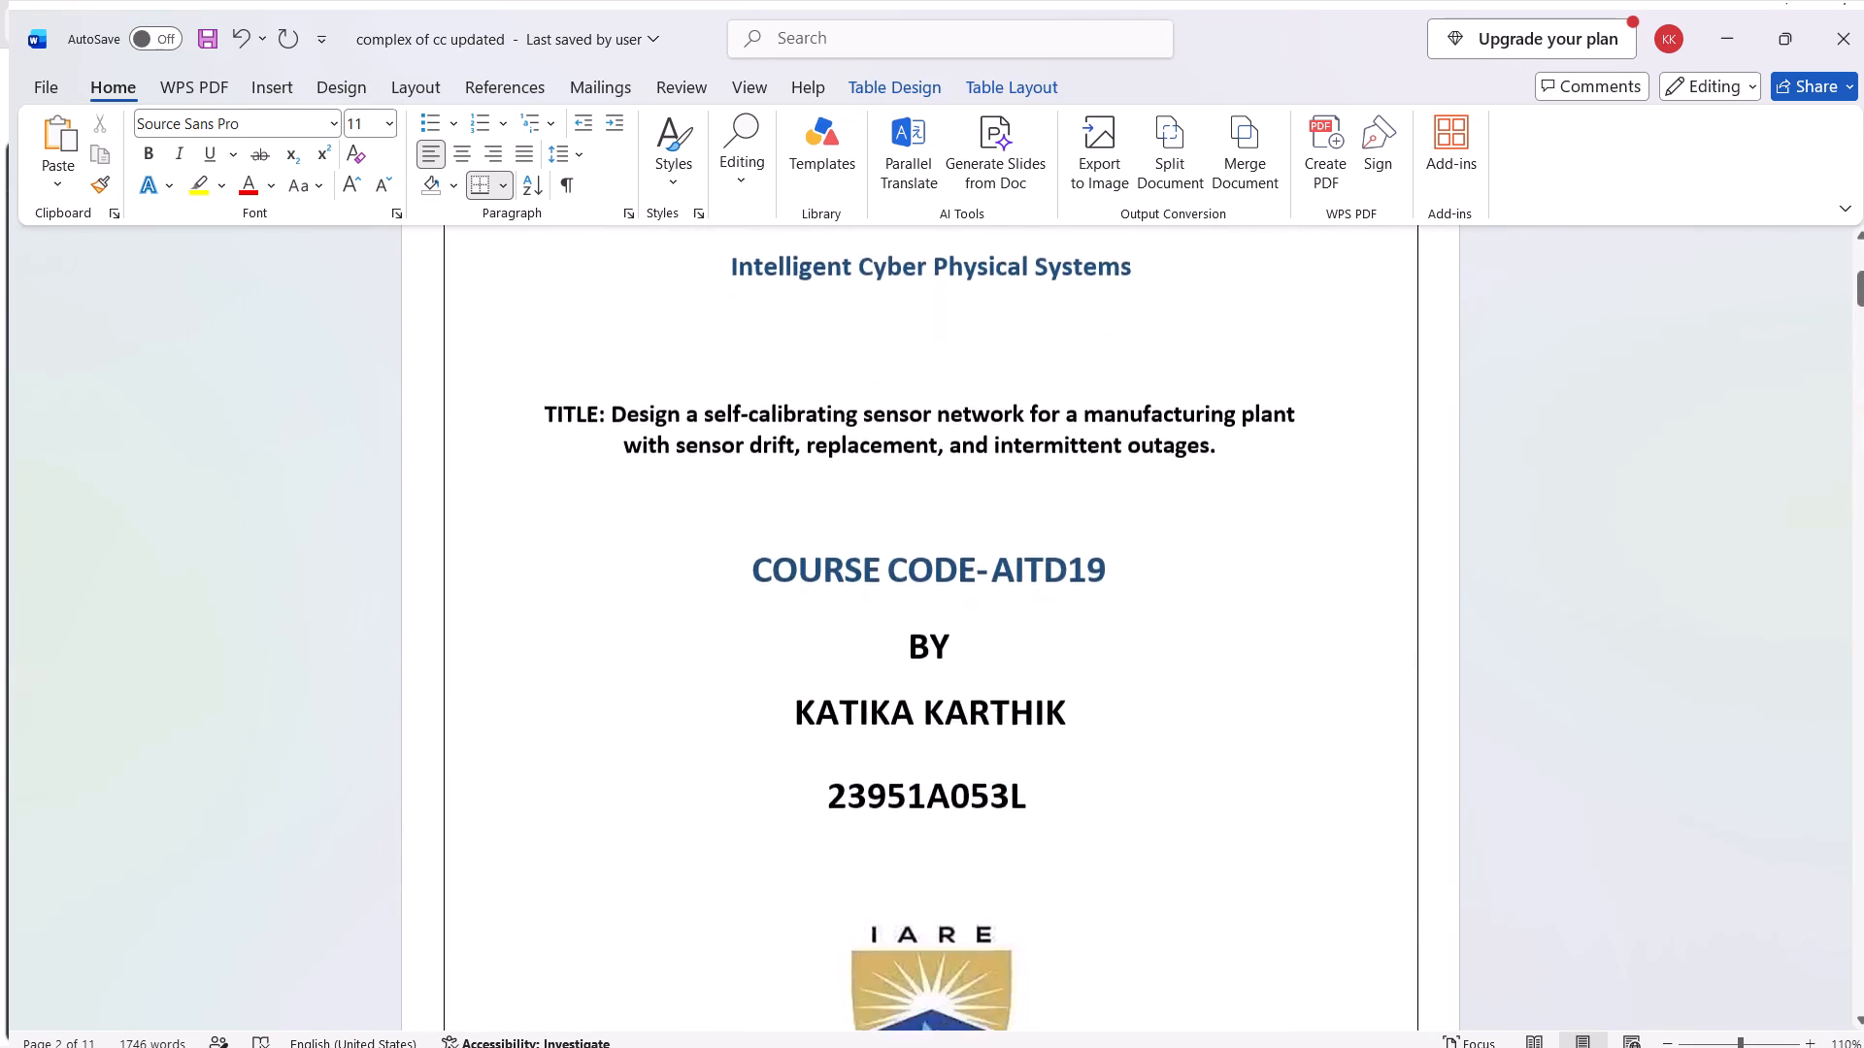
pyautogui.scroll(-1, 968, 974)
pyautogui.scroll(5, 968, 974)
pyautogui.scroll(-3, 968, 974)
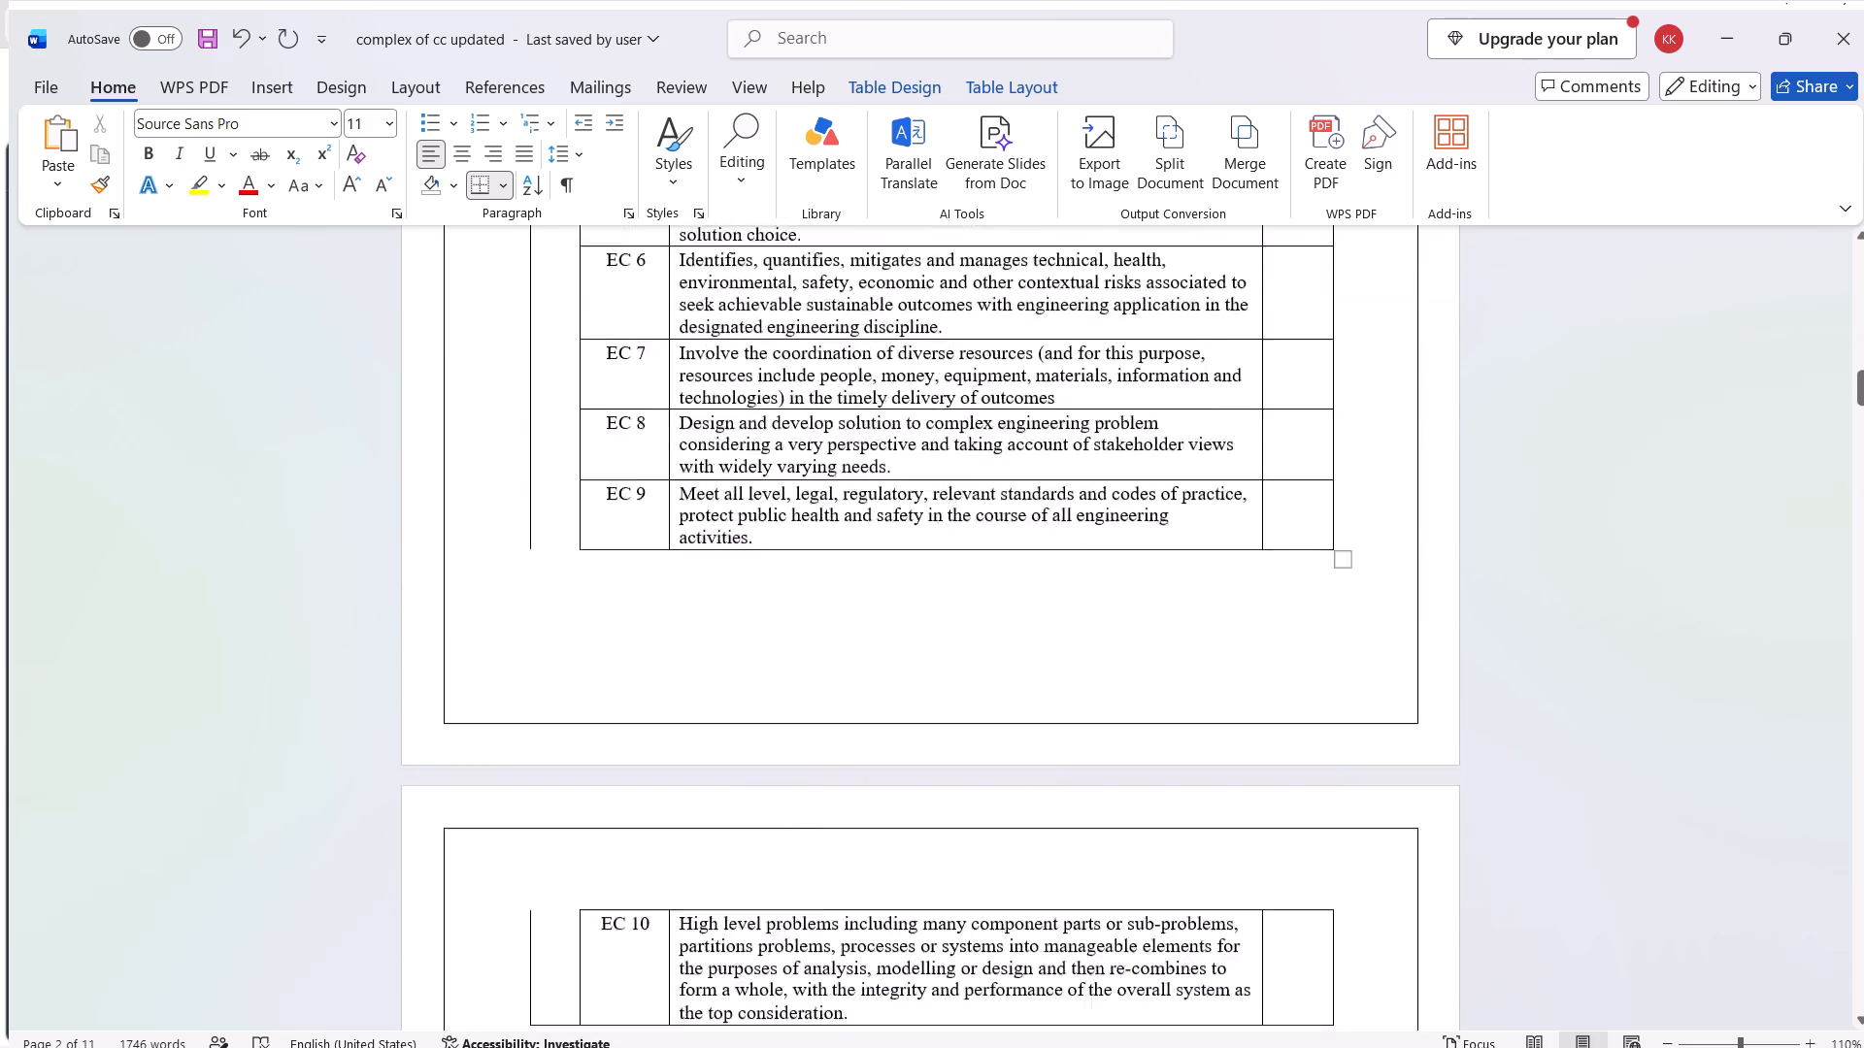
# Replace the scanner generator question after TITLE in Word with the AITD19 self-calibrating sensor network problem statement copied from the AAT-II page in Edge.
pyautogui.scroll(-5, 968, 974)
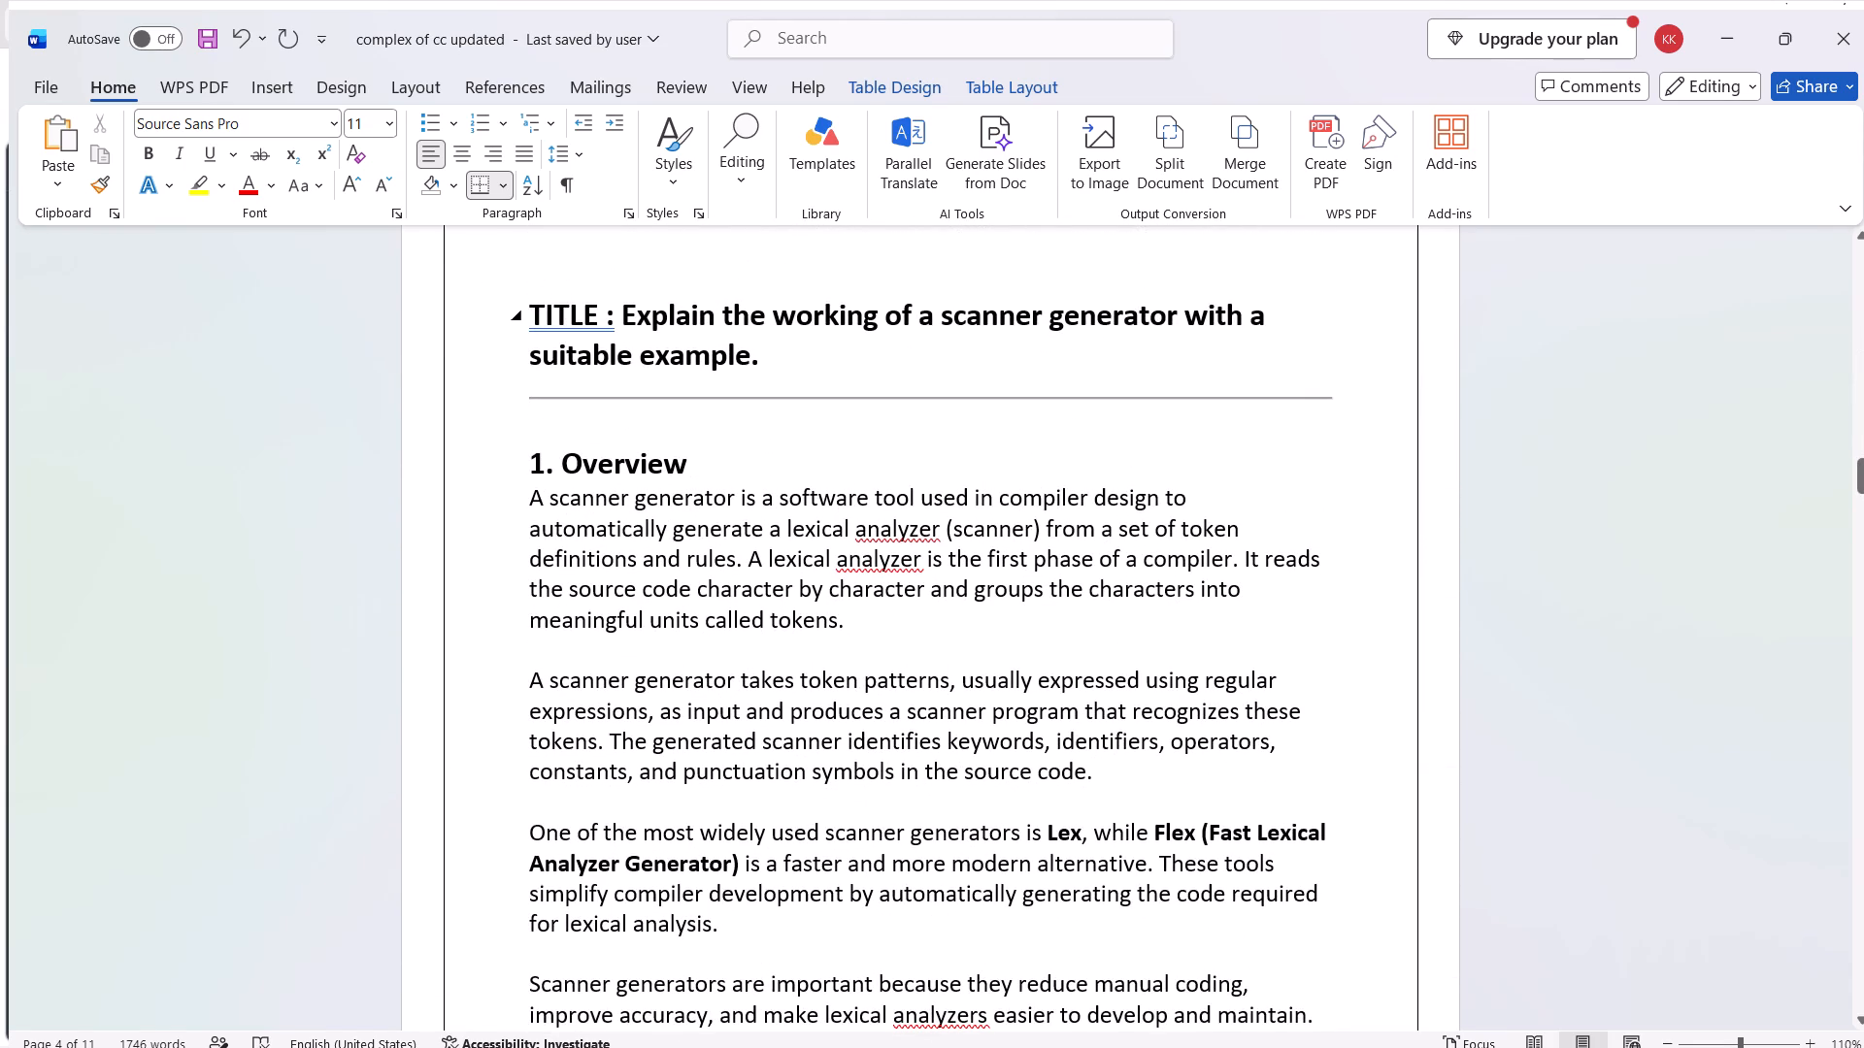
pyautogui.moveTo(624, 312); pyautogui.dragTo(755, 370)
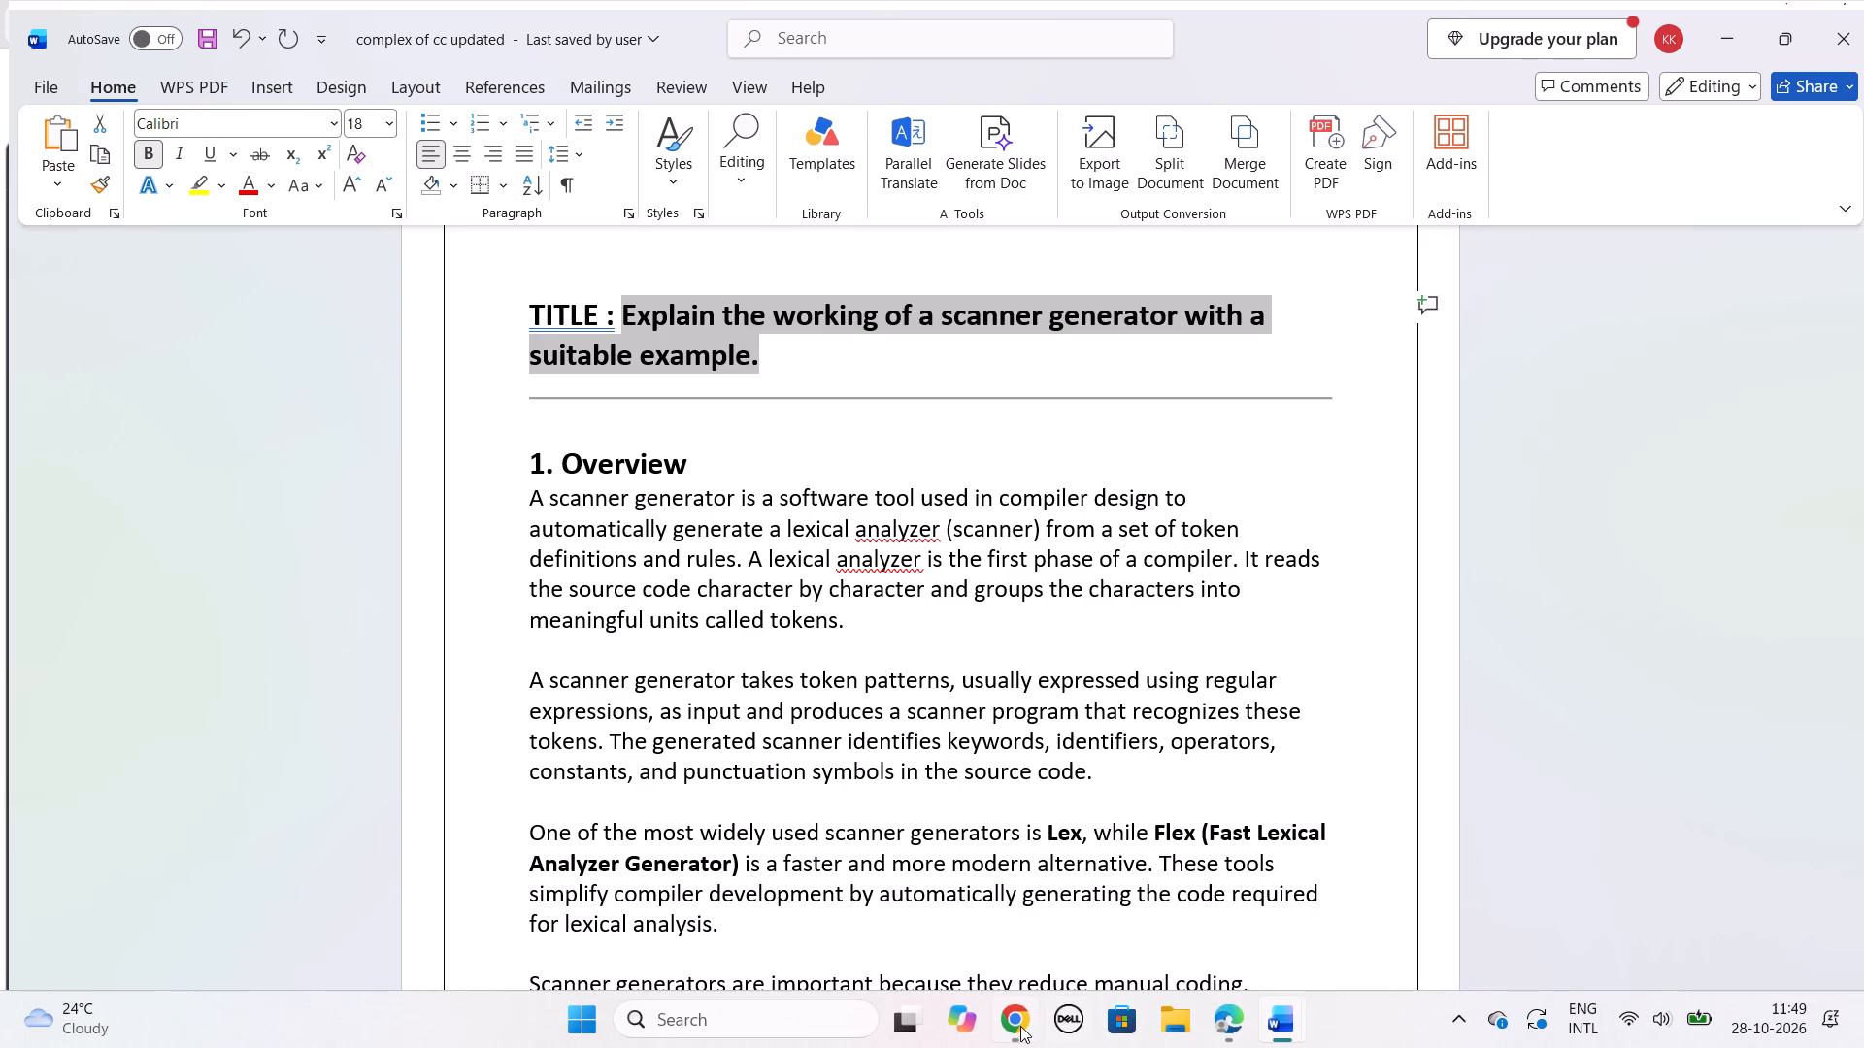
pyautogui.click(1193, 917)
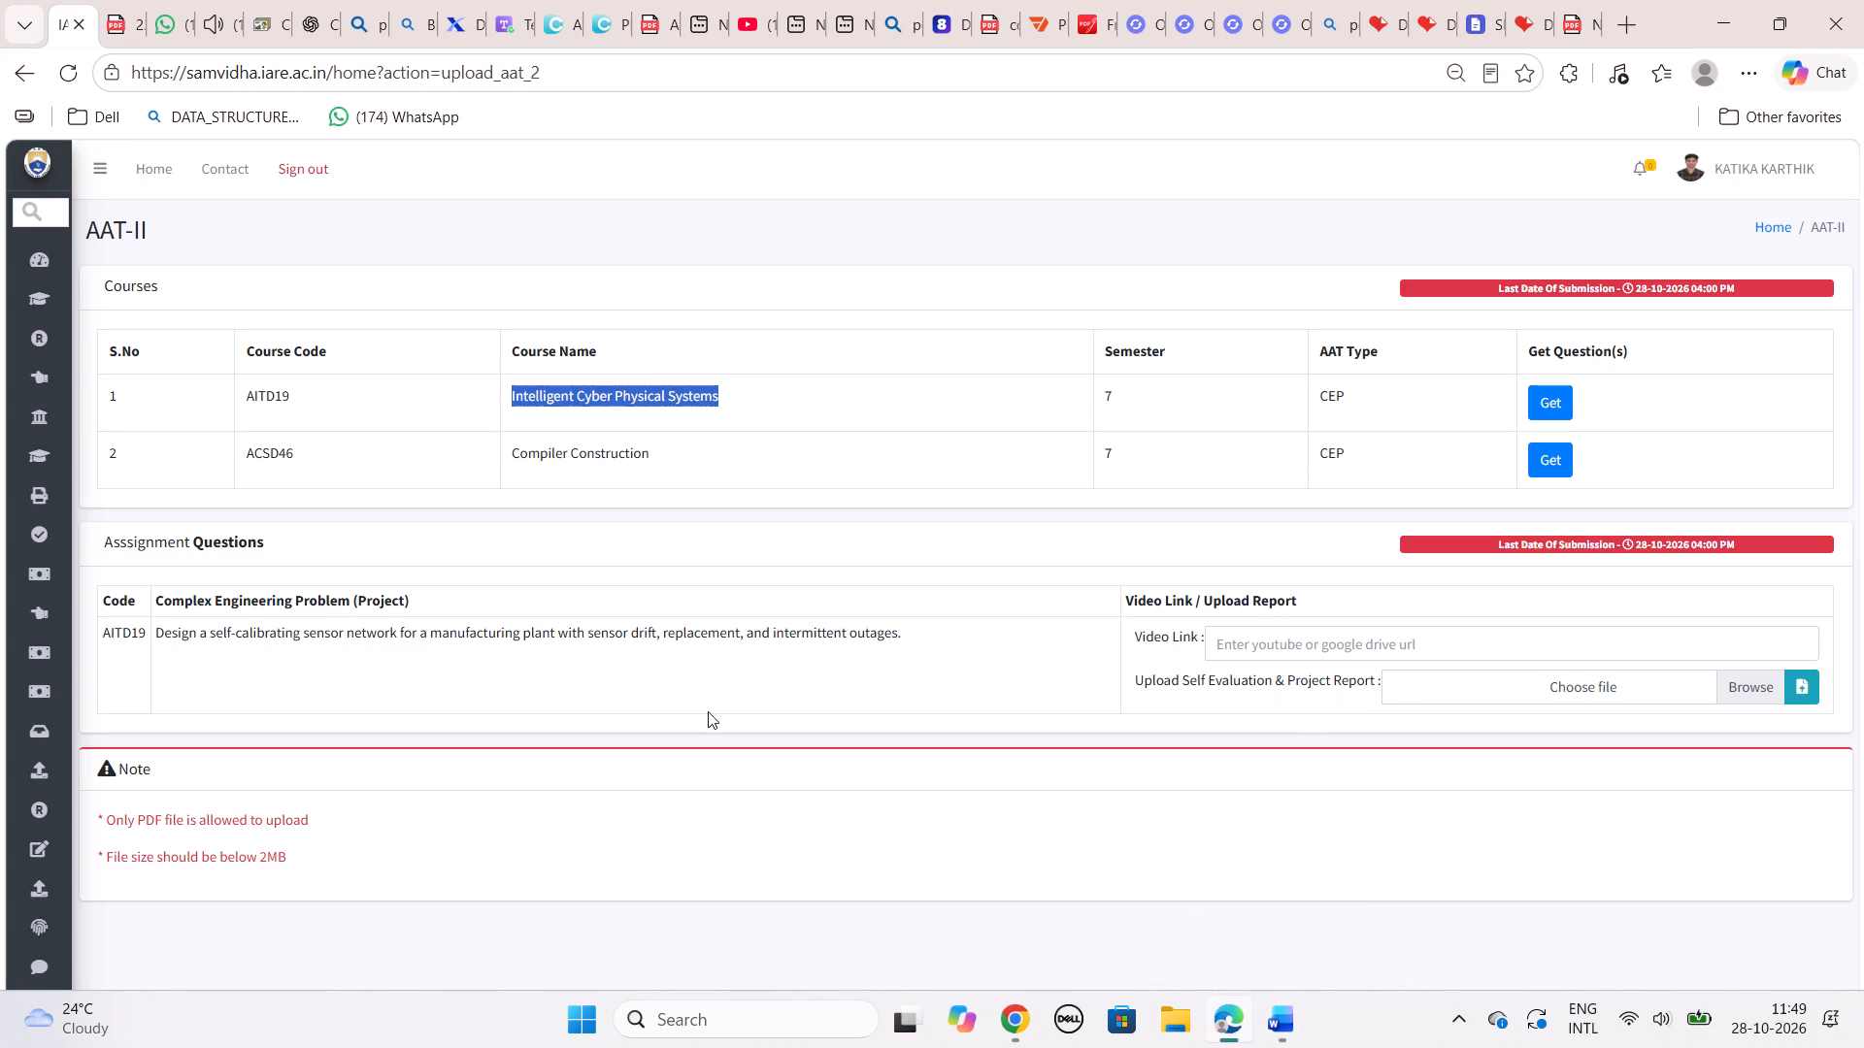
pyautogui.moveTo(152, 633); pyautogui.dragTo(877, 681)
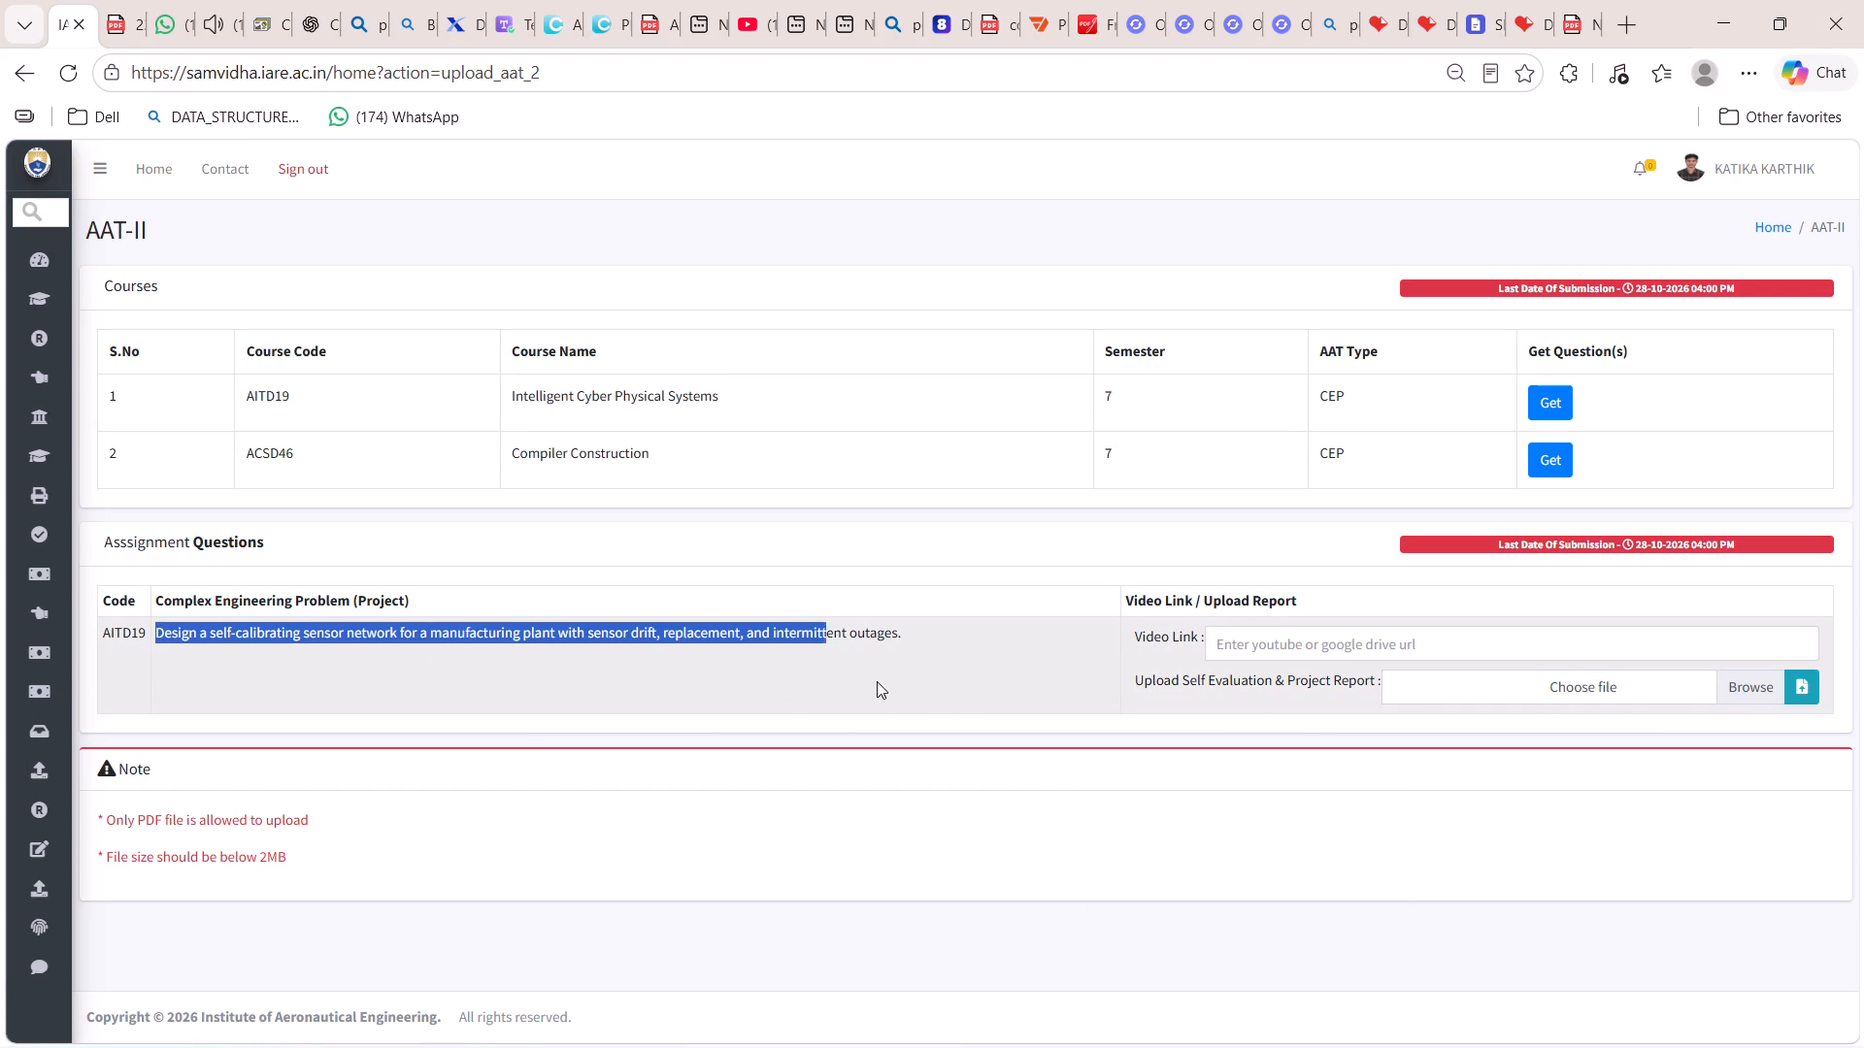
pyautogui.moveTo(877, 681); pyautogui.dragTo(952, 688)
pyautogui.hotkey('ctrl', 'c')
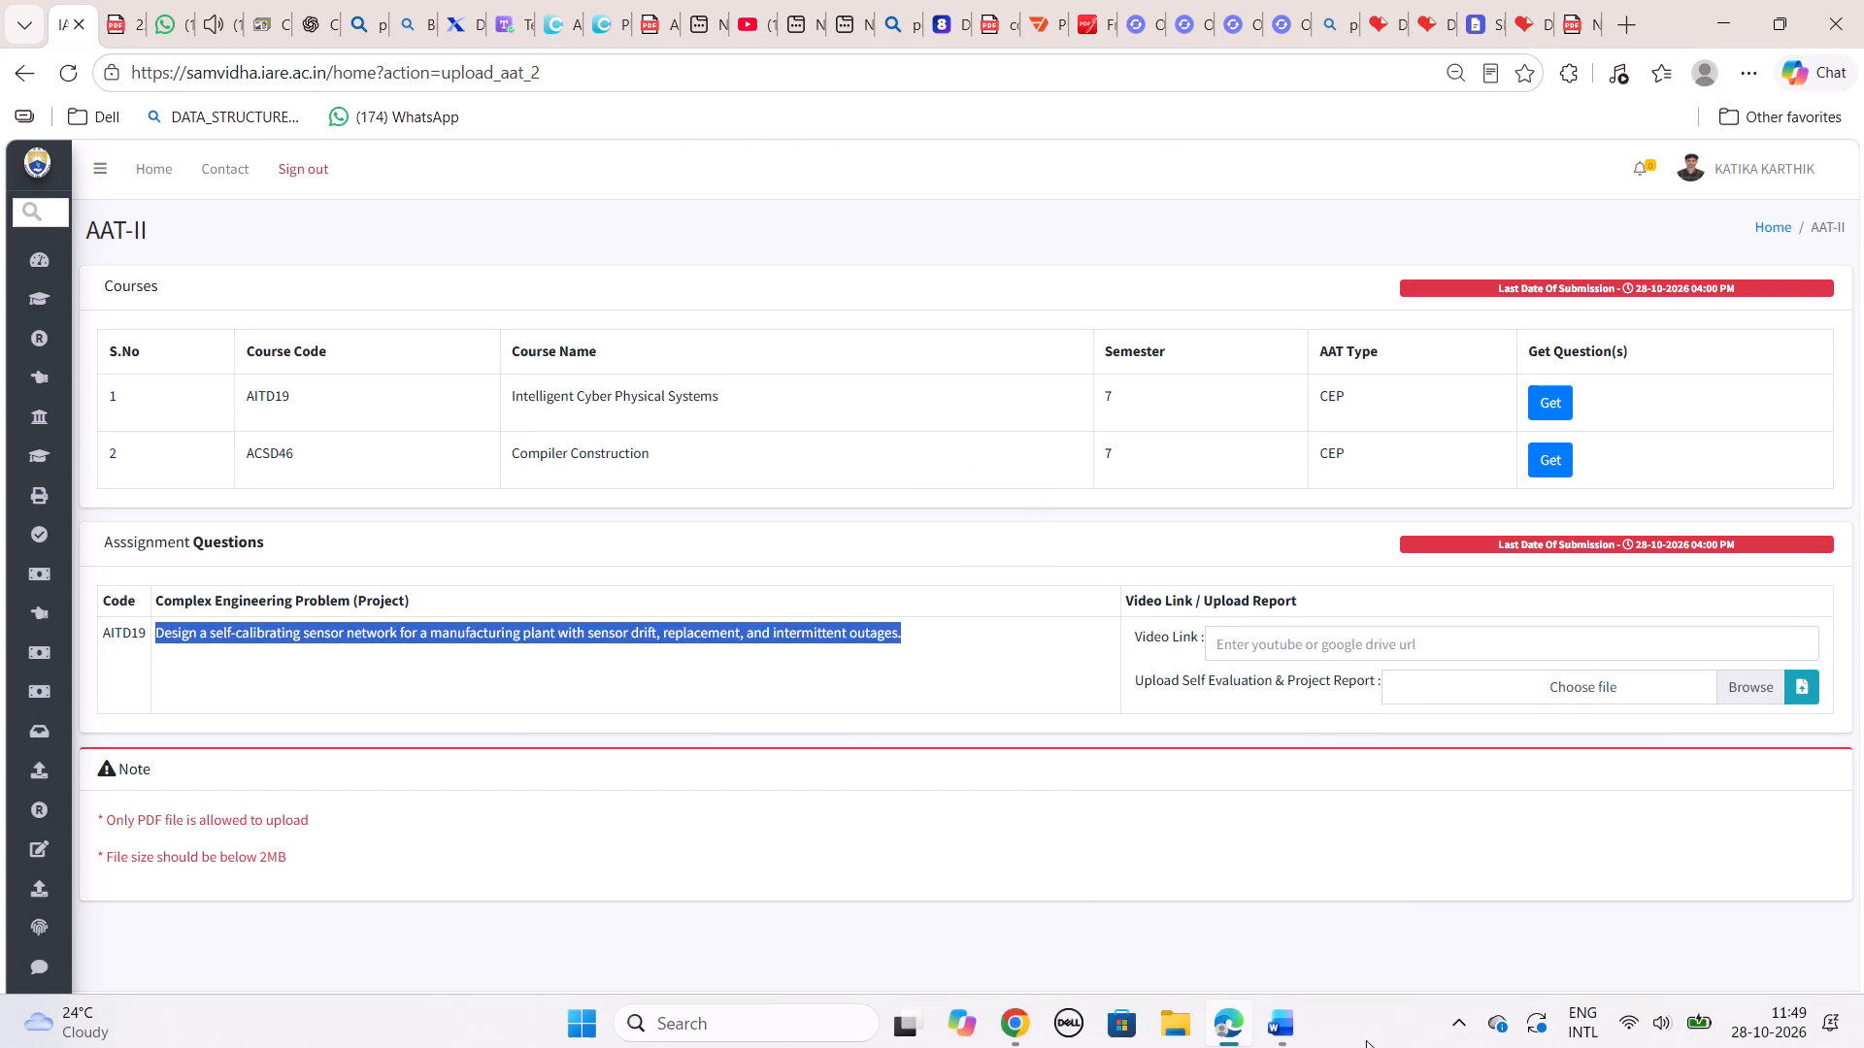
pyautogui.click(953, 909)
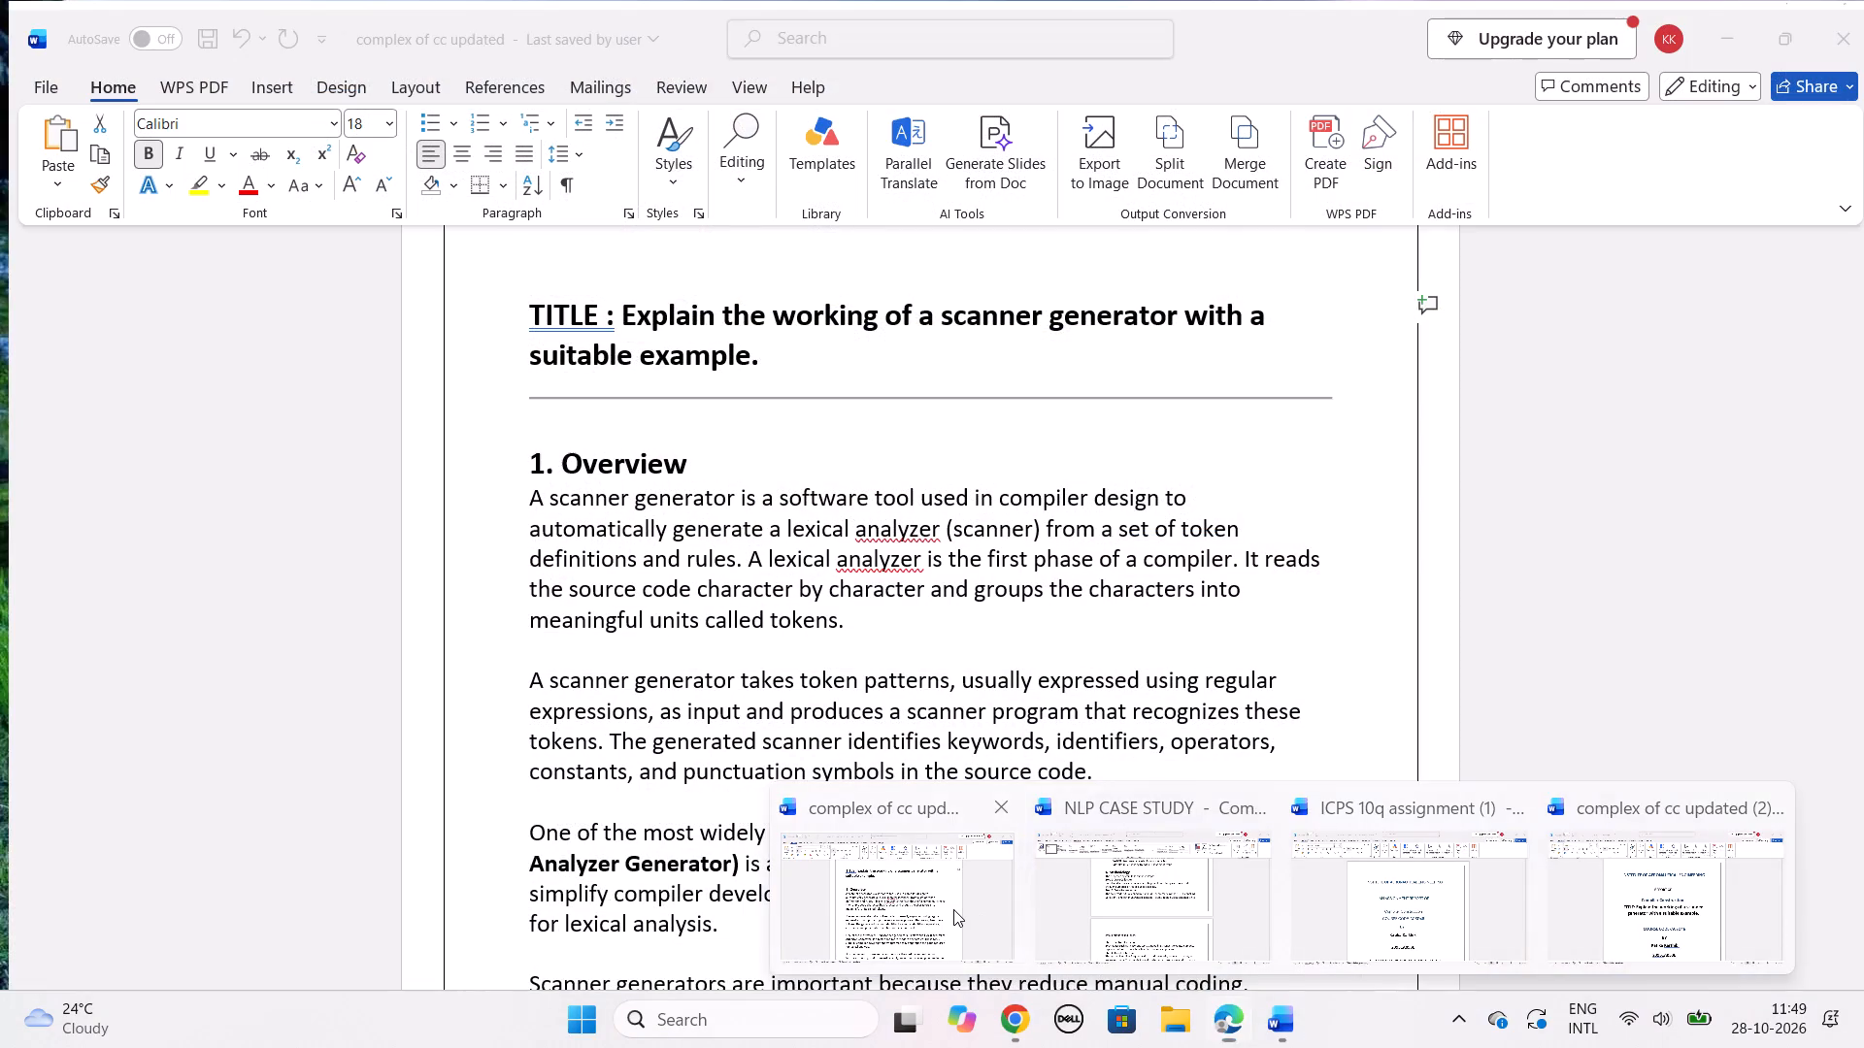
pyautogui.hotkey('ctrl', 'v')
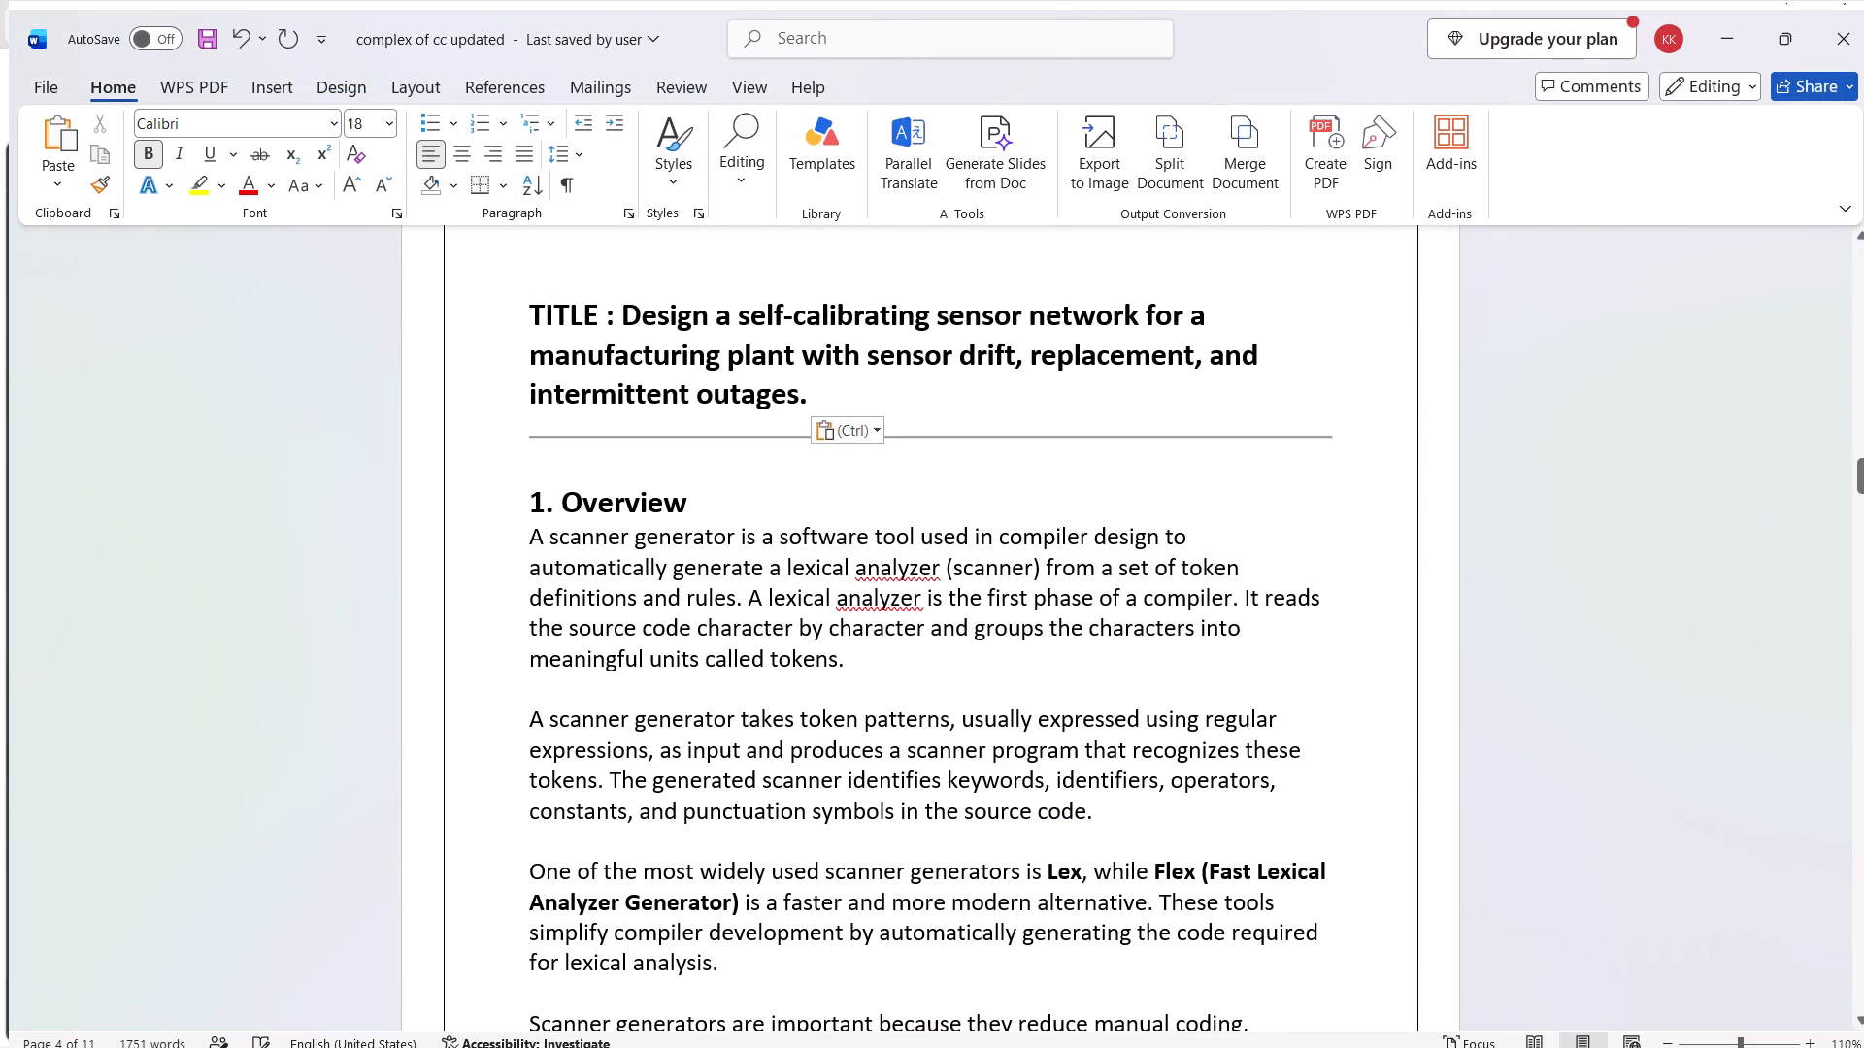
# Save the report as a PDF named ip kk complex in the Downloads folder.
pyautogui.scroll(-13, 746, 482)
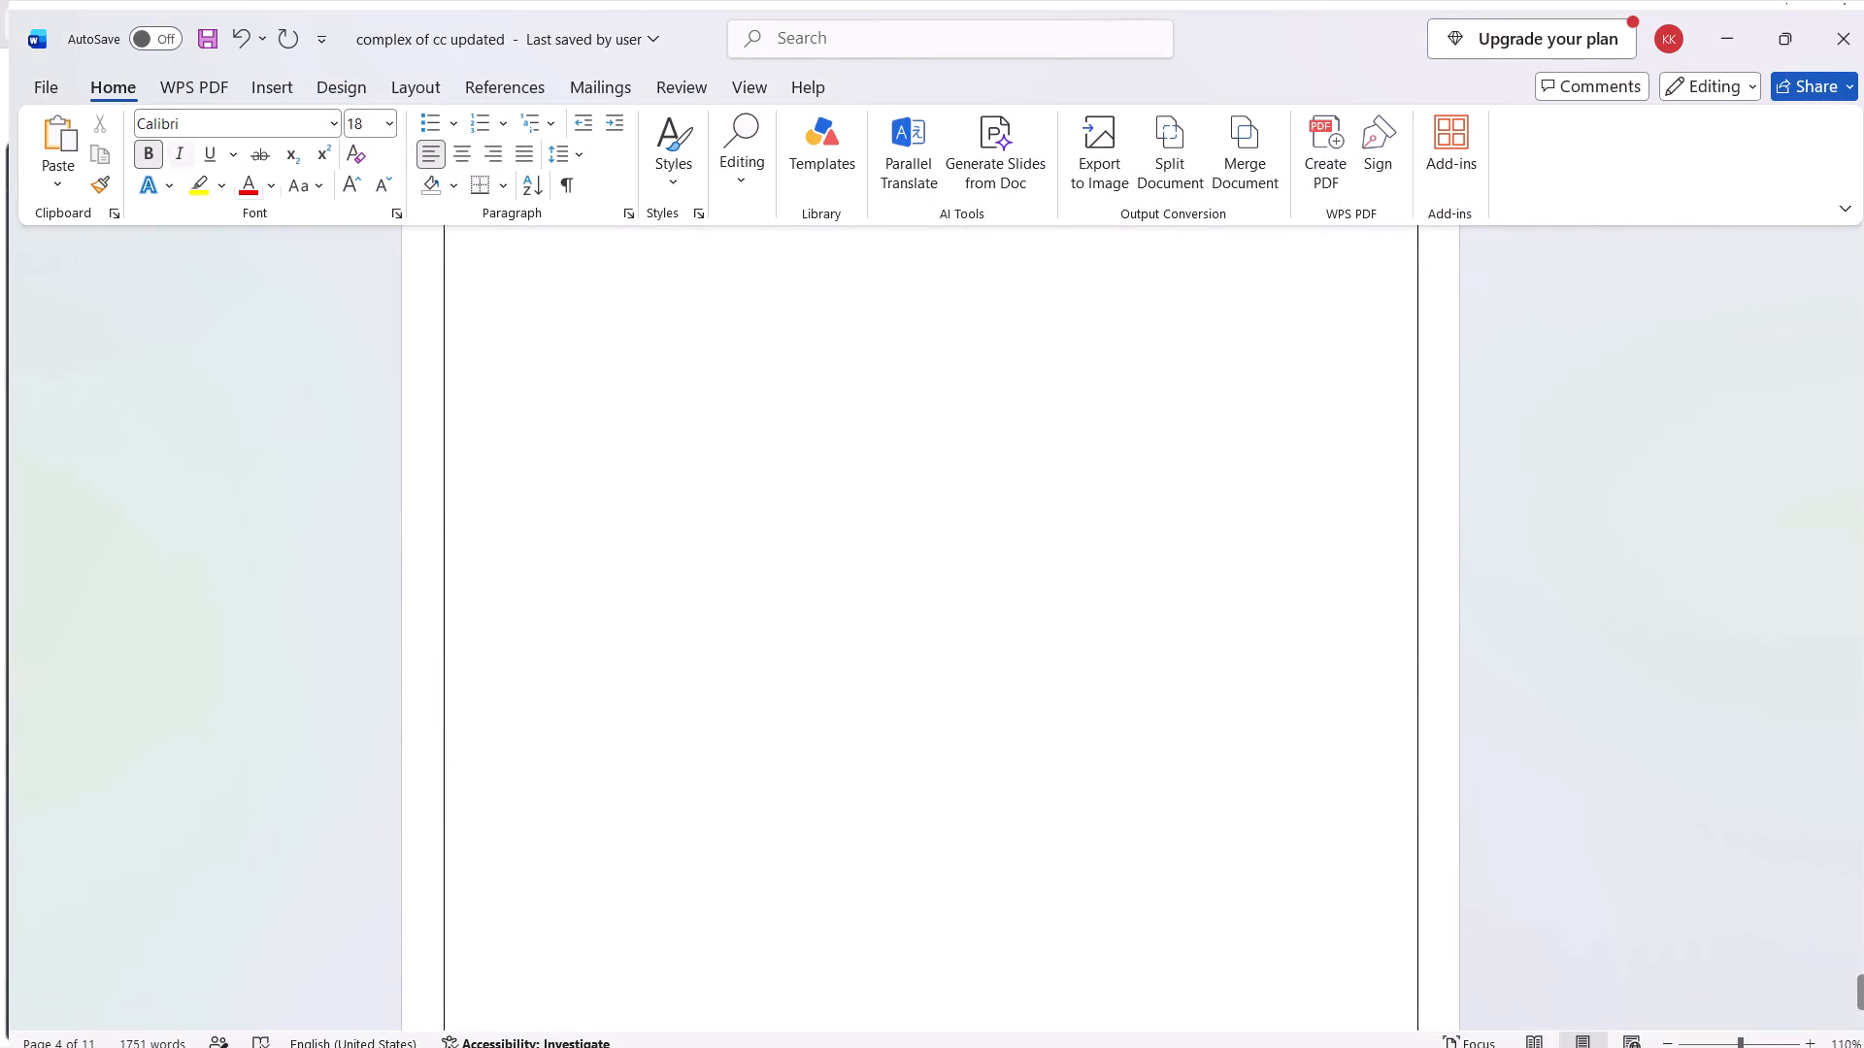
pyautogui.click(47, 82)
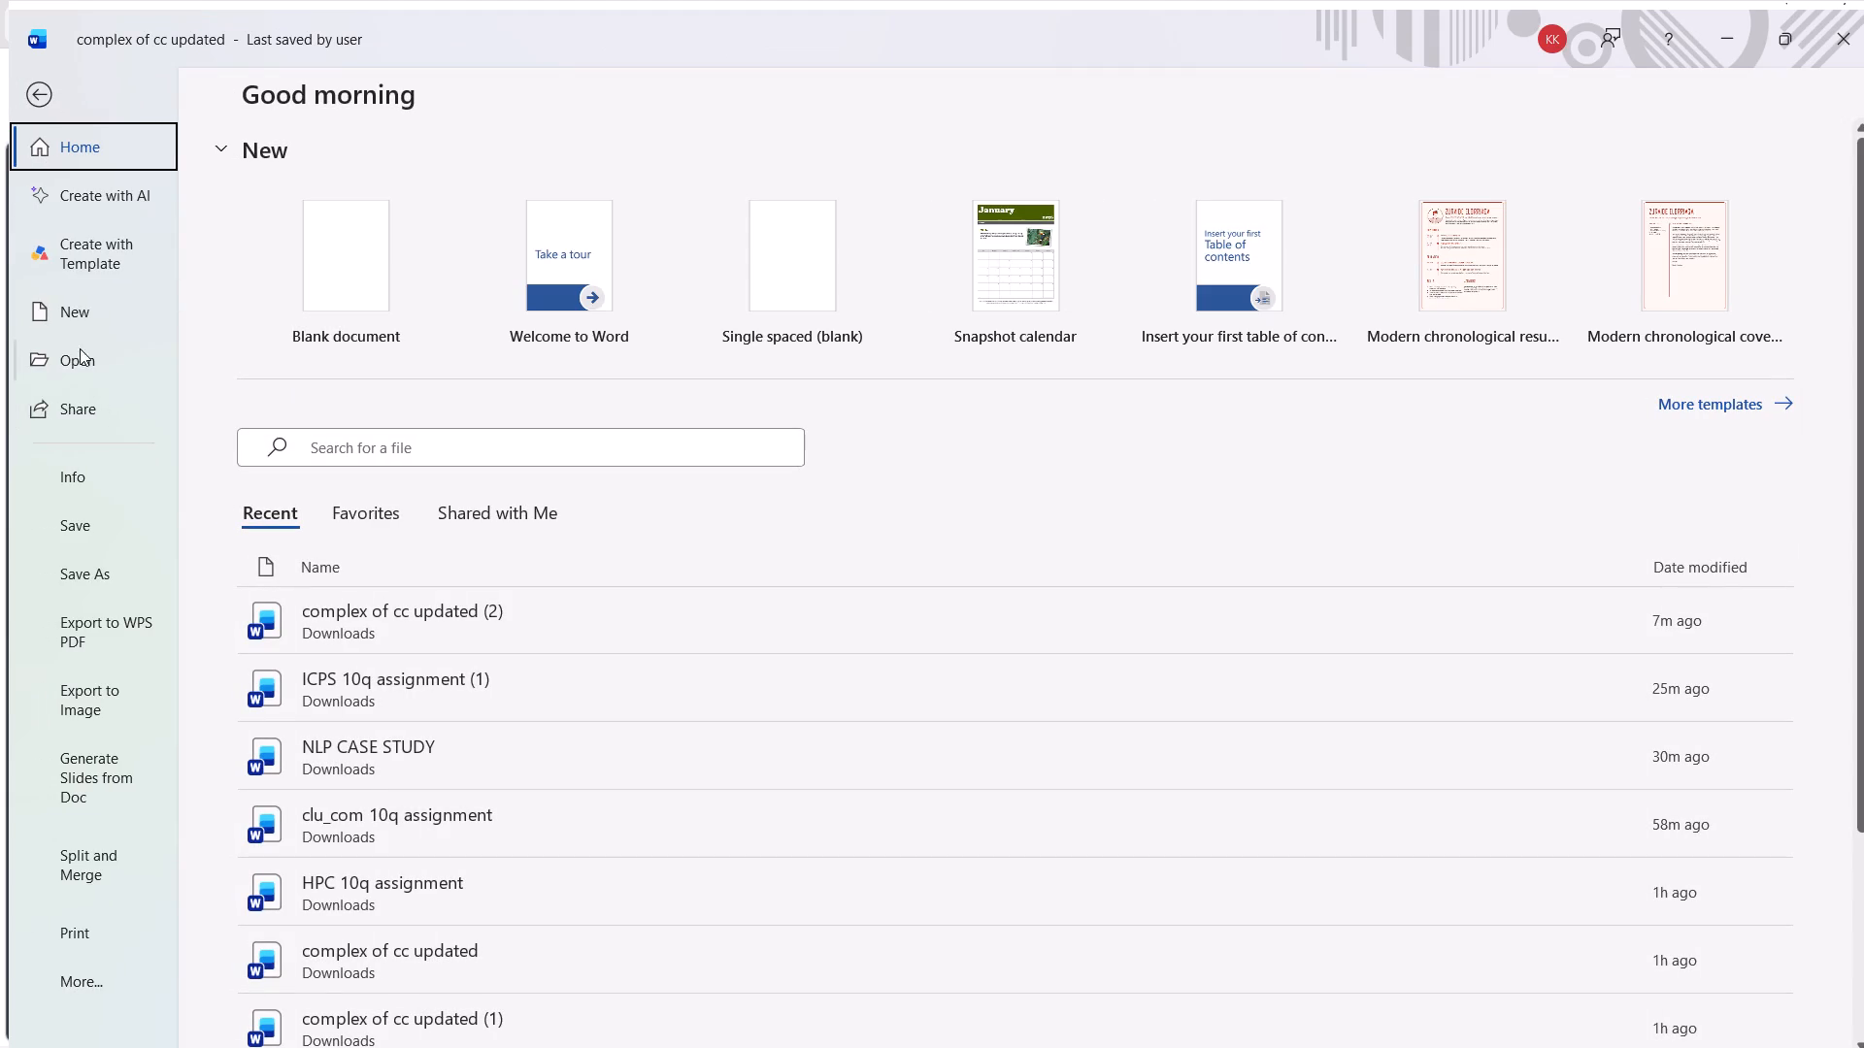
pyautogui.click(67, 563)
pyautogui.click(780, 424)
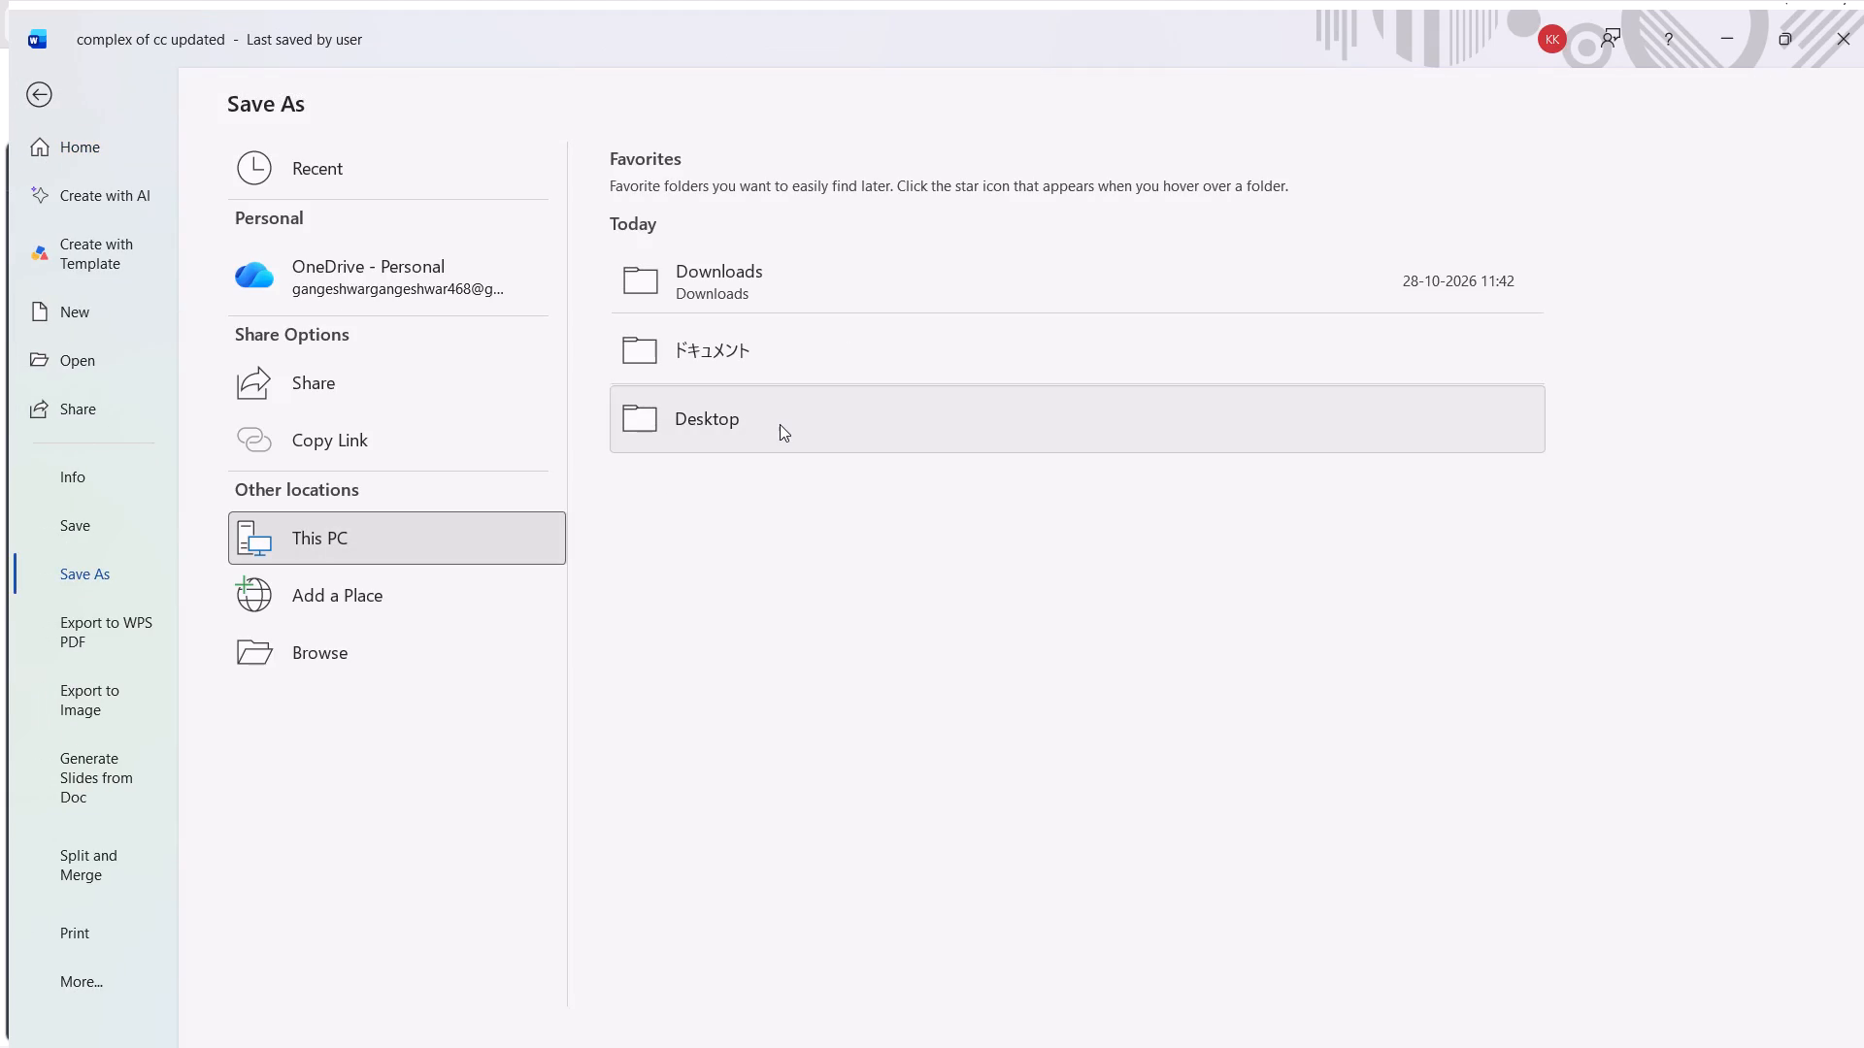
pyautogui.write('ip')
pyautogui.press('space')
pyautogui.write('kk complex')
pyautogui.click(512, 435)
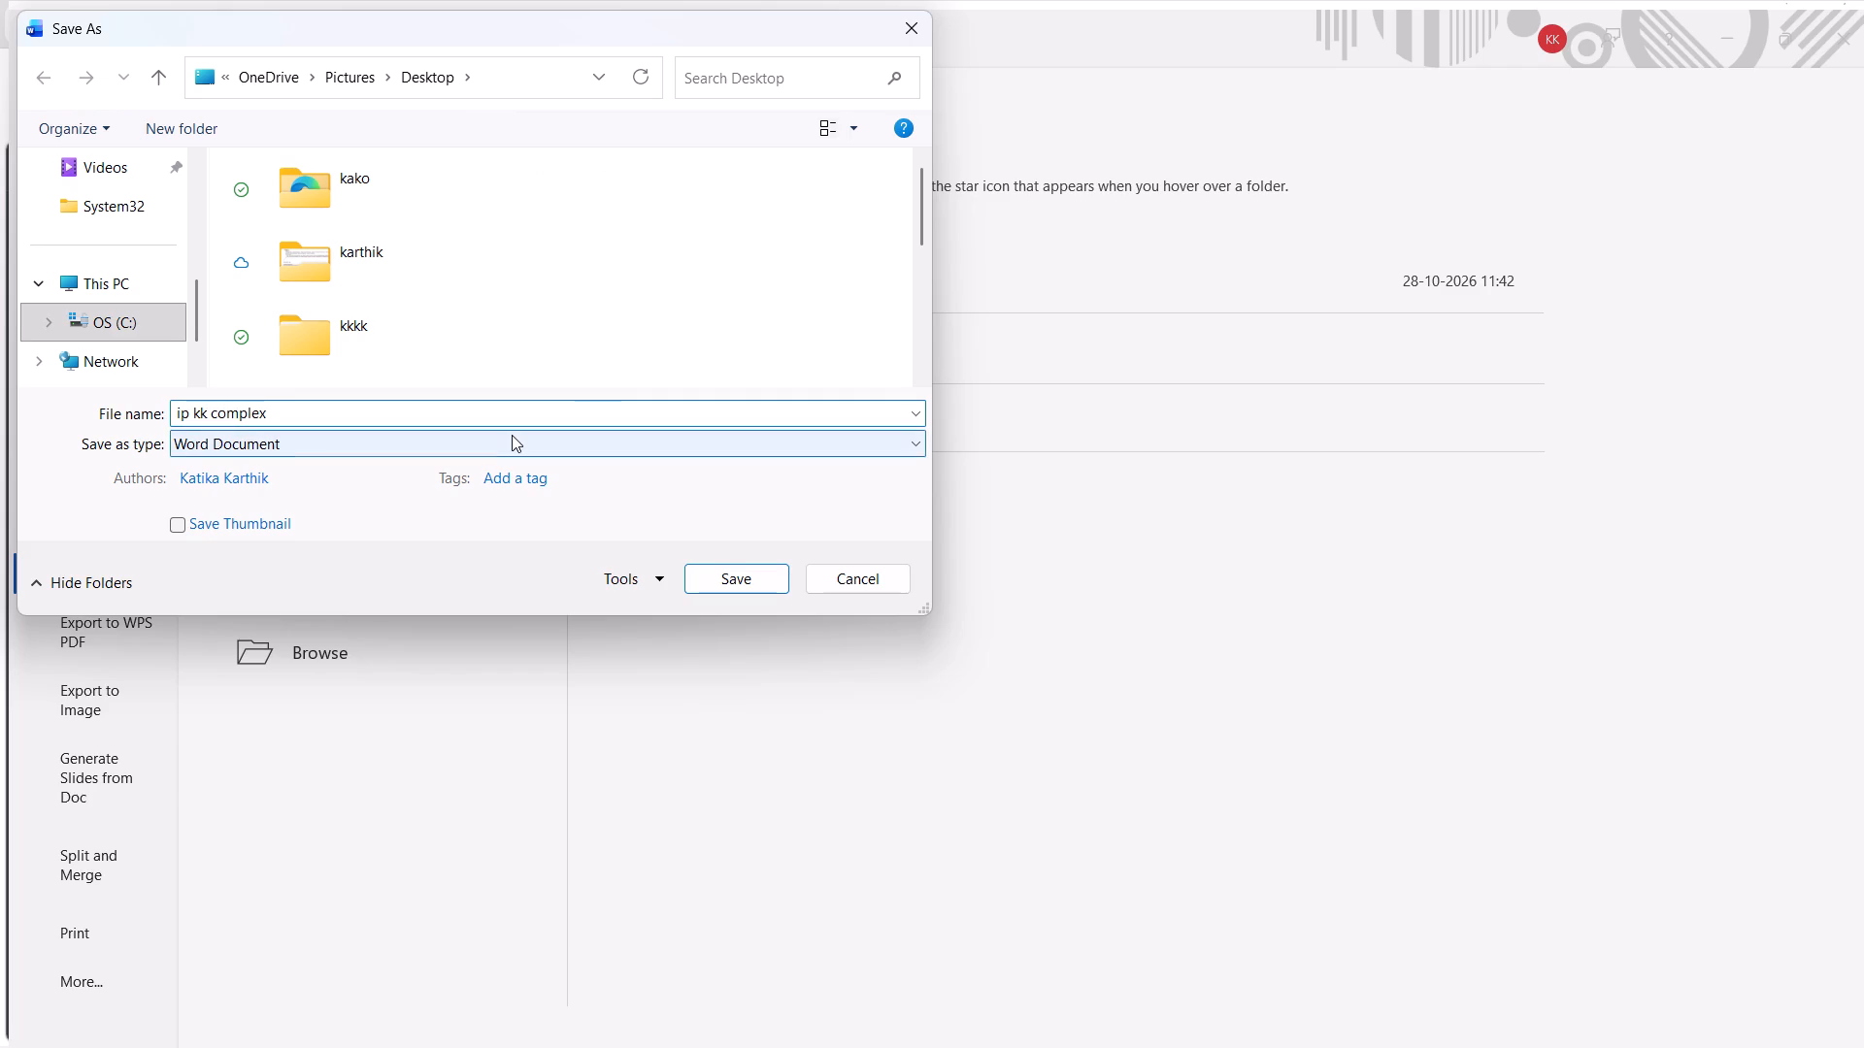
pyautogui.click(350, 589)
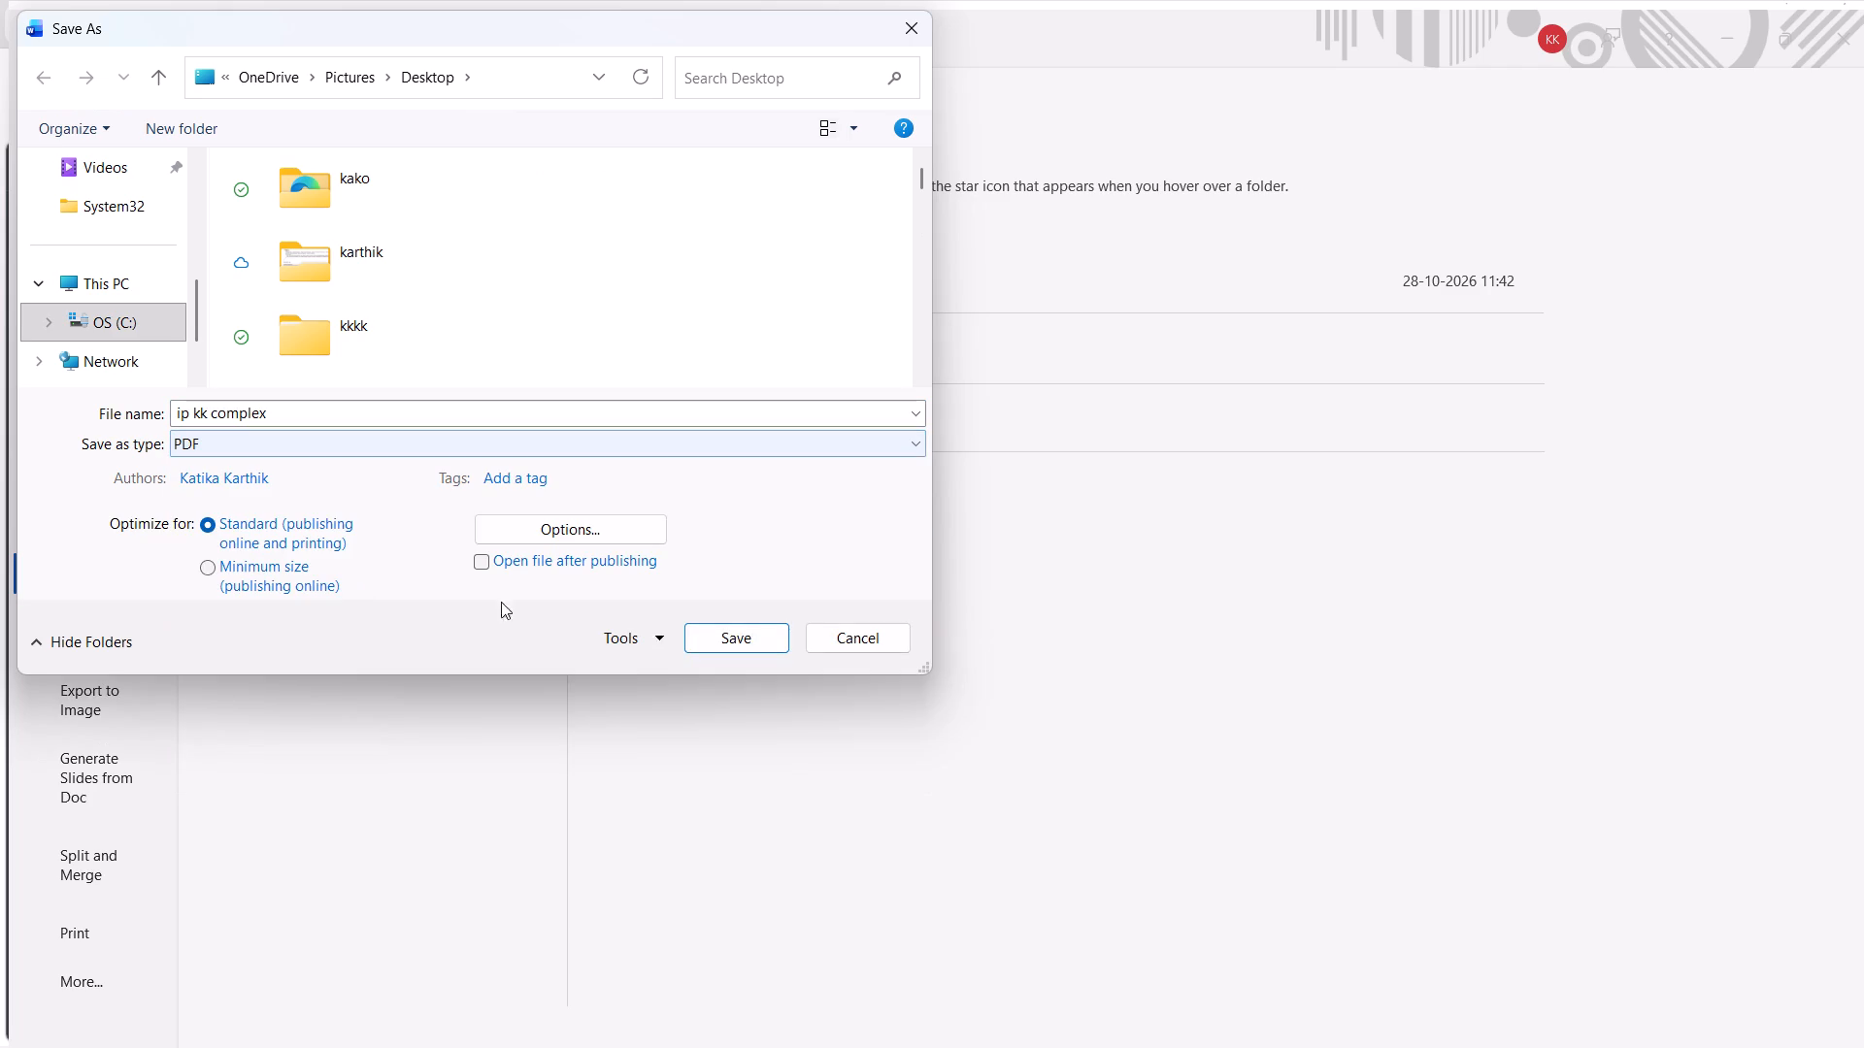
pyautogui.scroll(2, 94, 292)
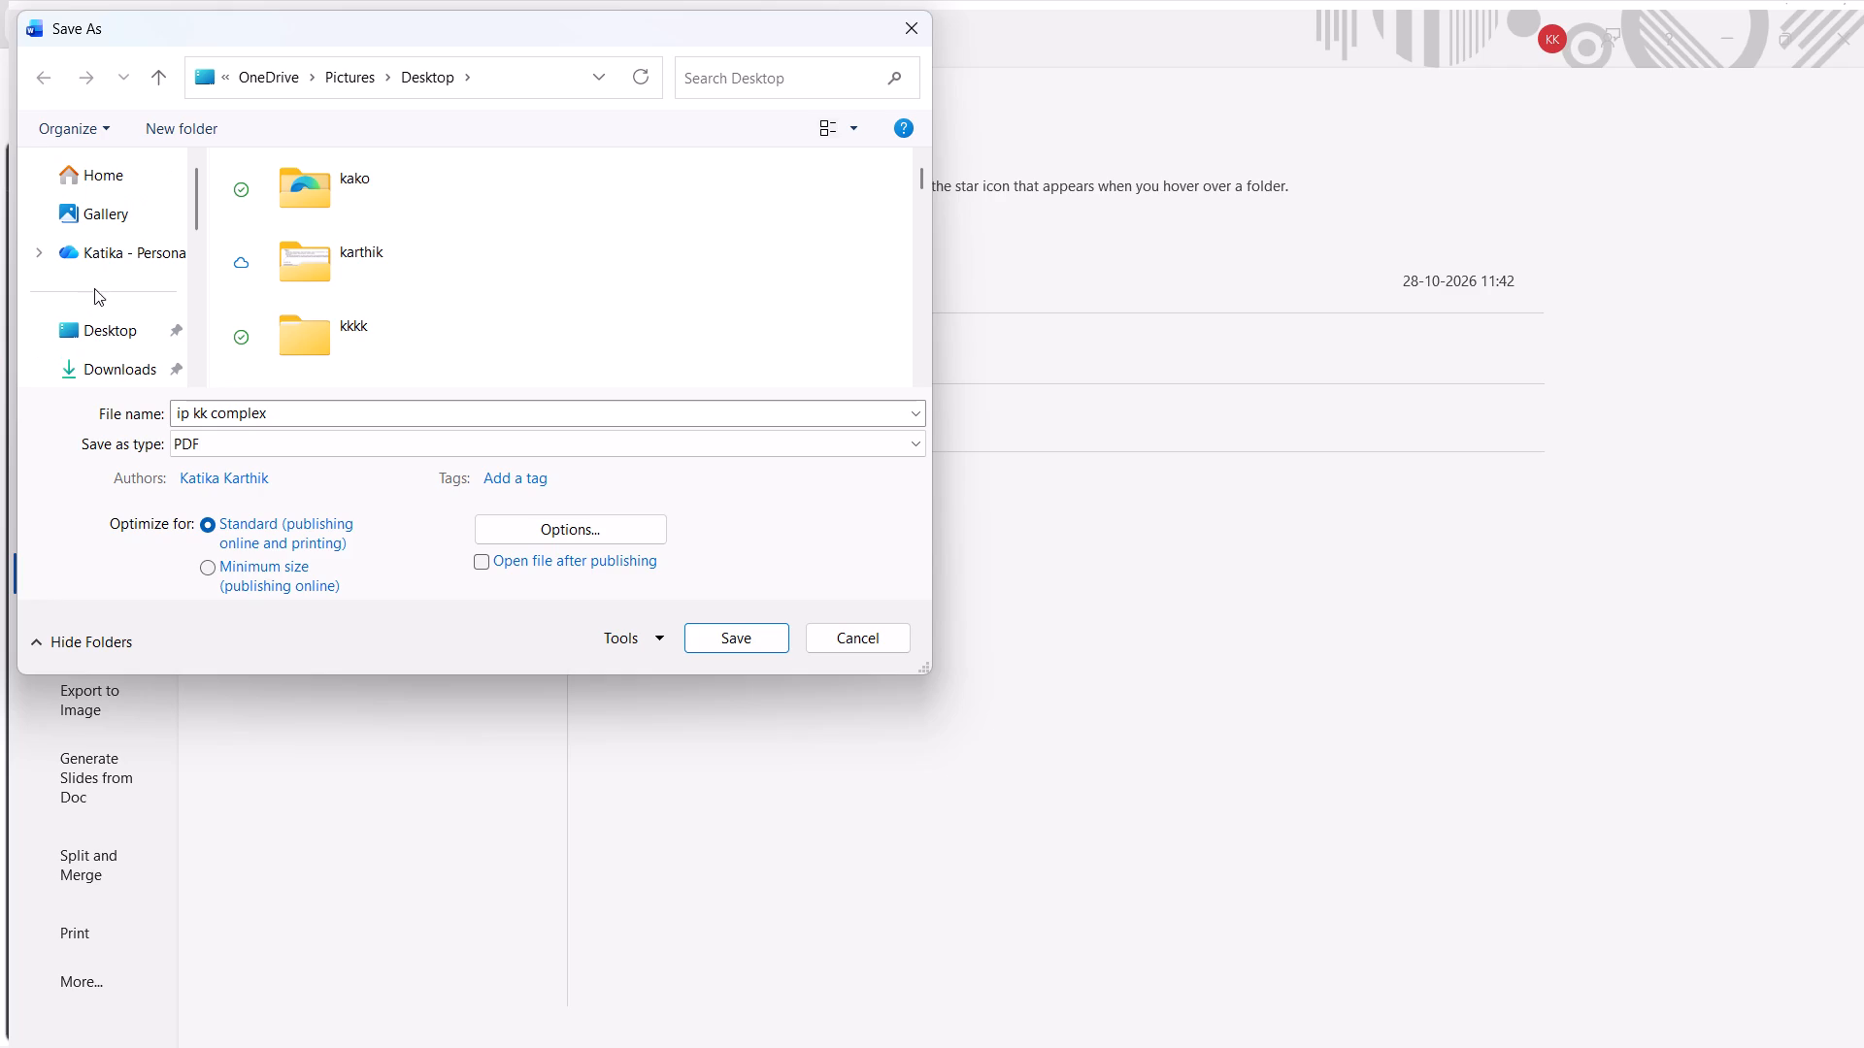
pyautogui.click(108, 373)
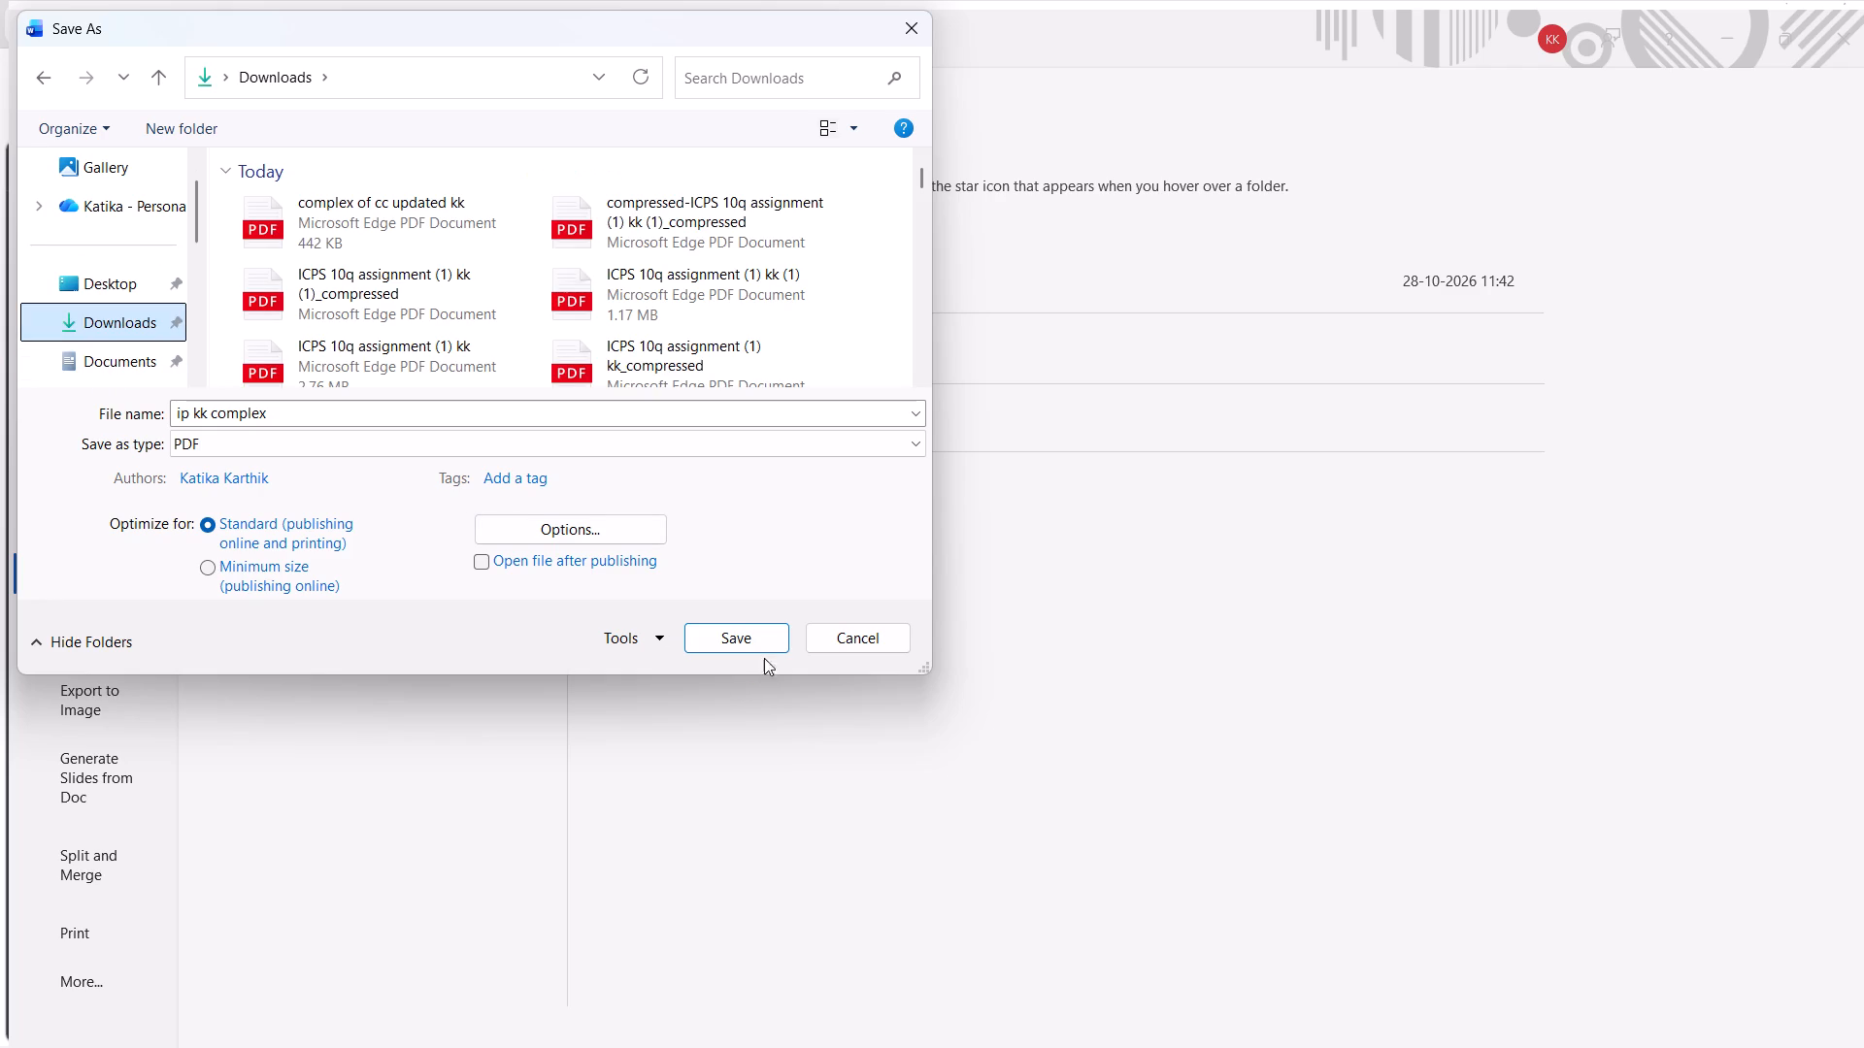
# Complete saving the report as a PDF named ip kk complex in the Downloads folder.
pyautogui.click(751, 638)
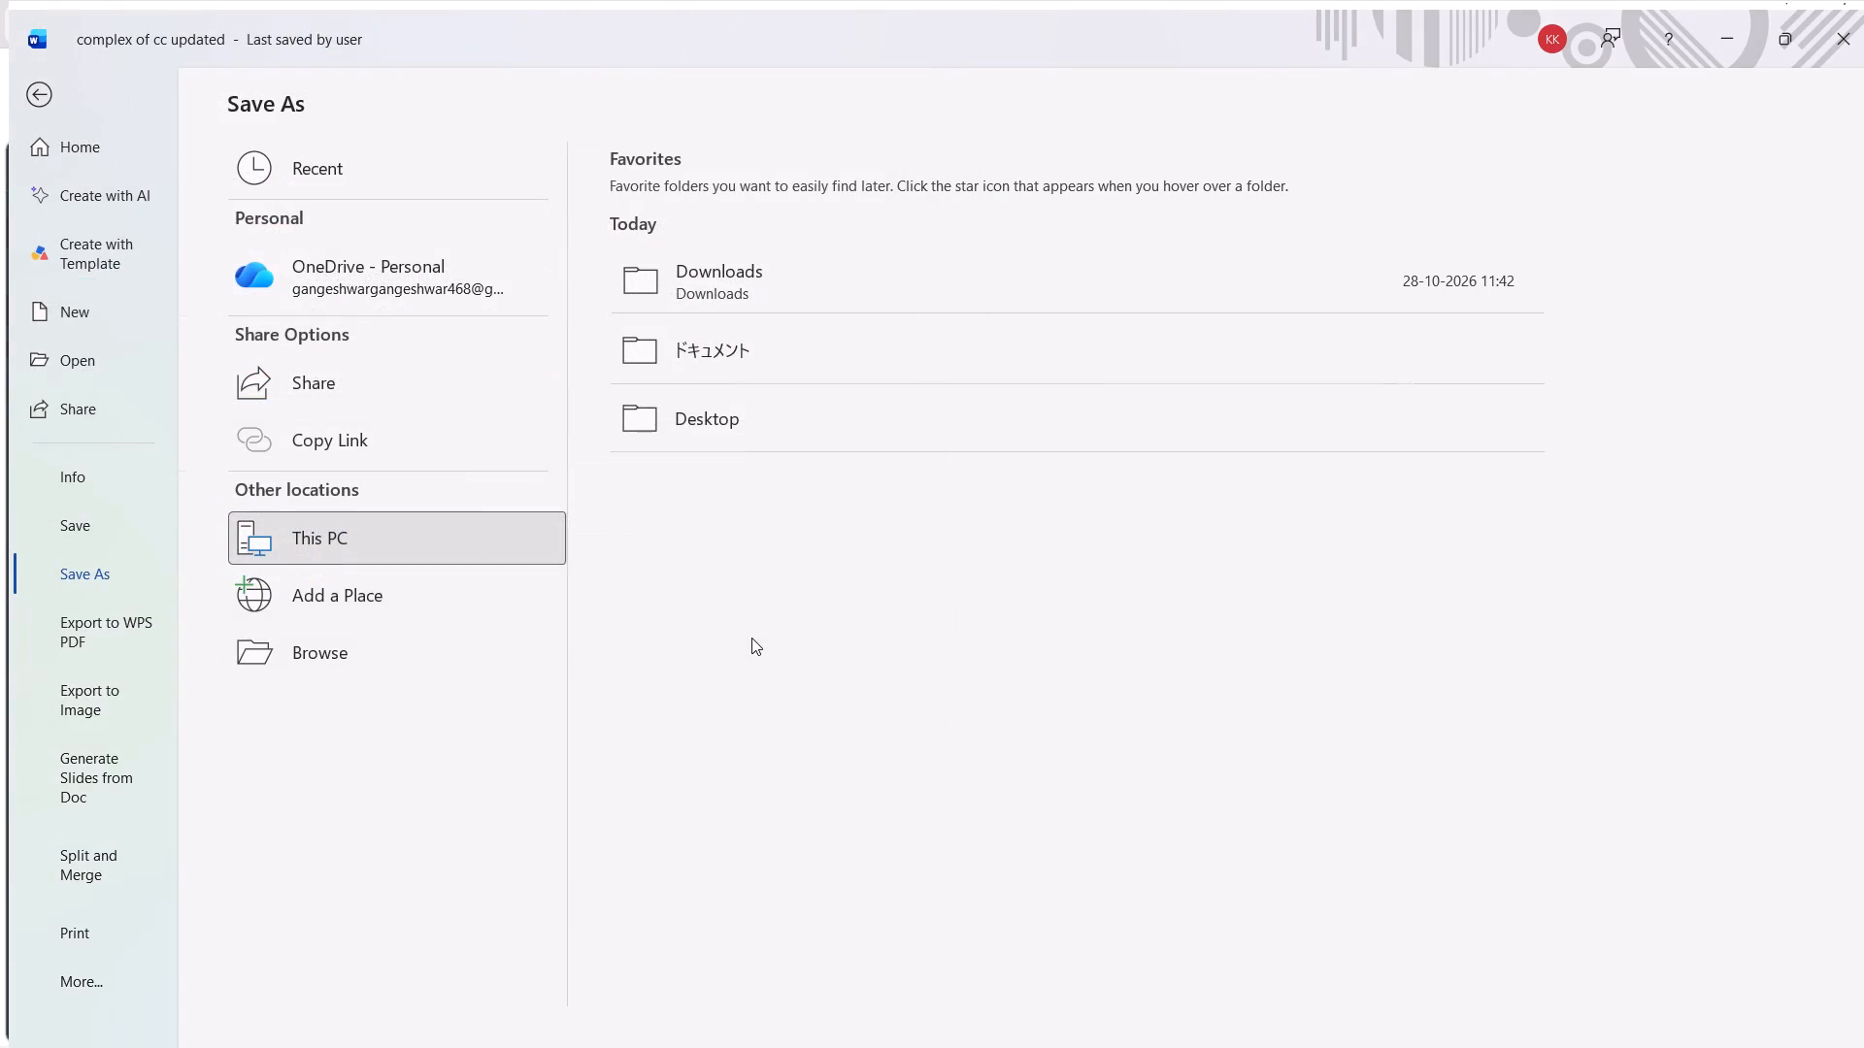
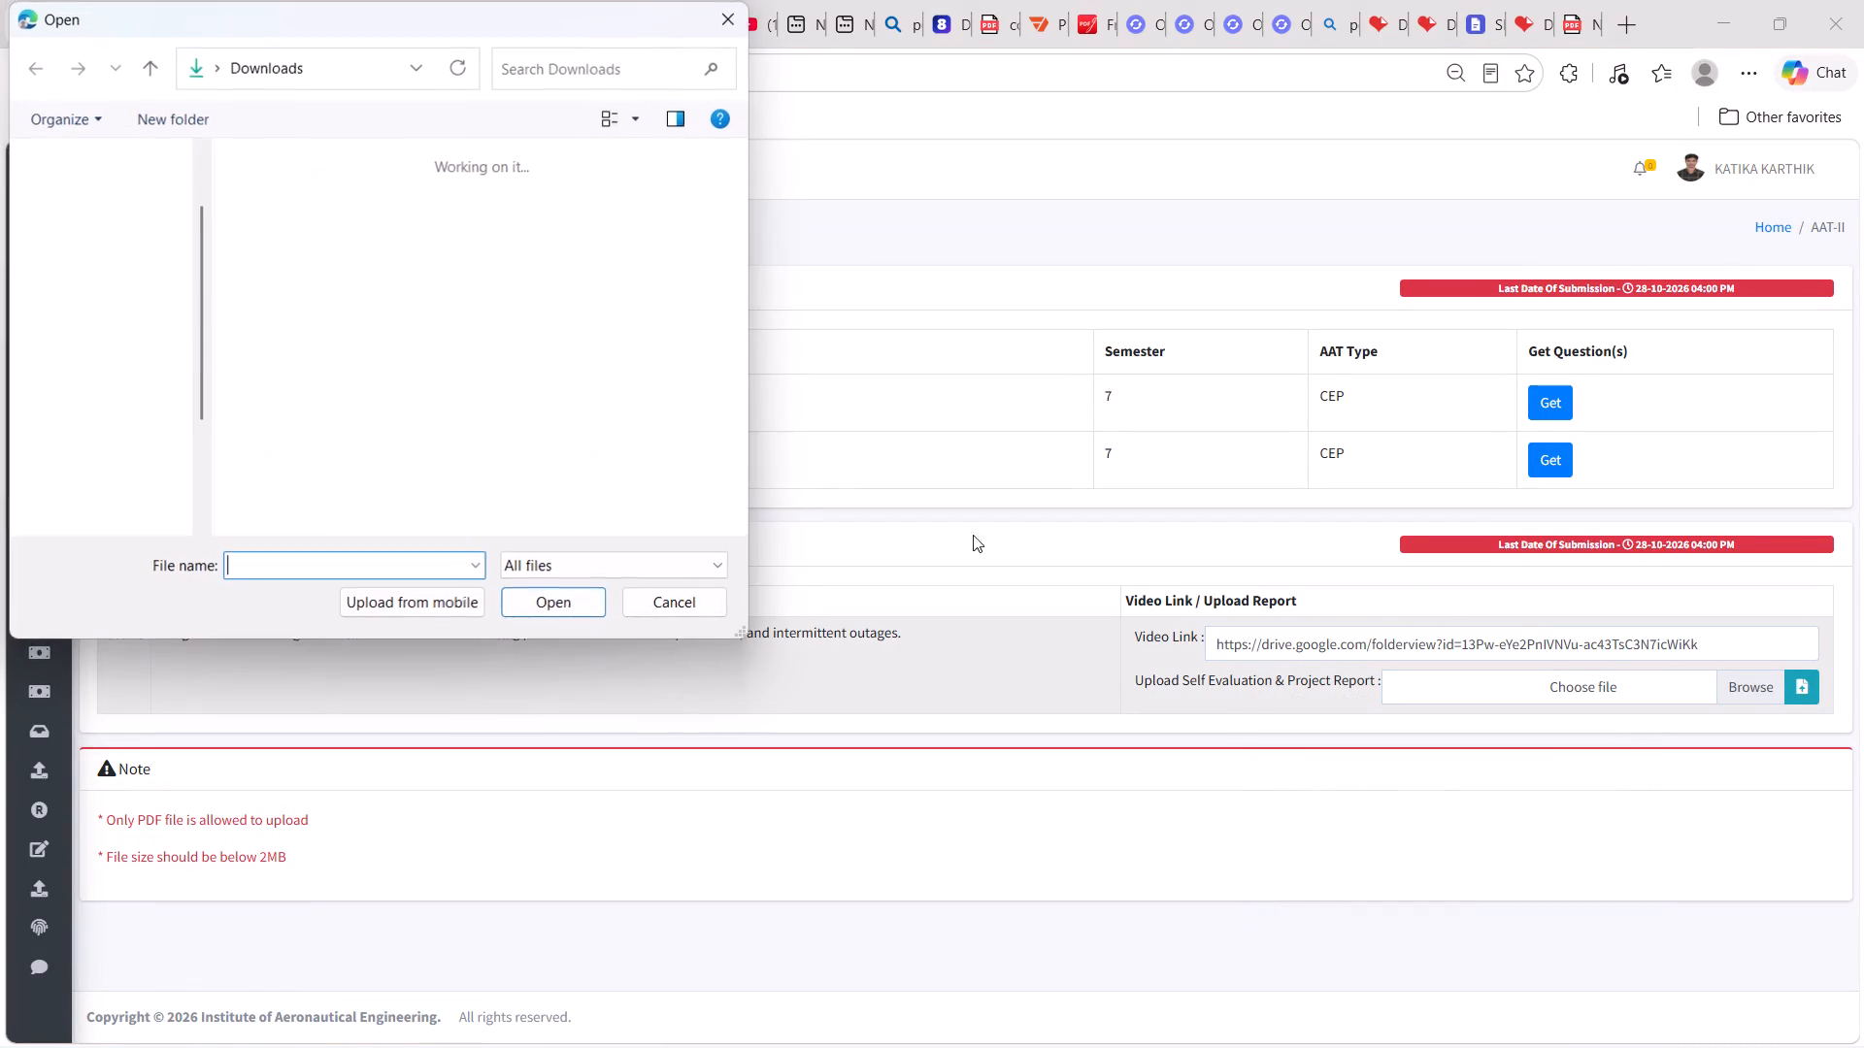
# Attach the PDF ip kk complex from the Downloads folder as the AITD19 self evaluation and project report.
pyautogui.click(111, 269)
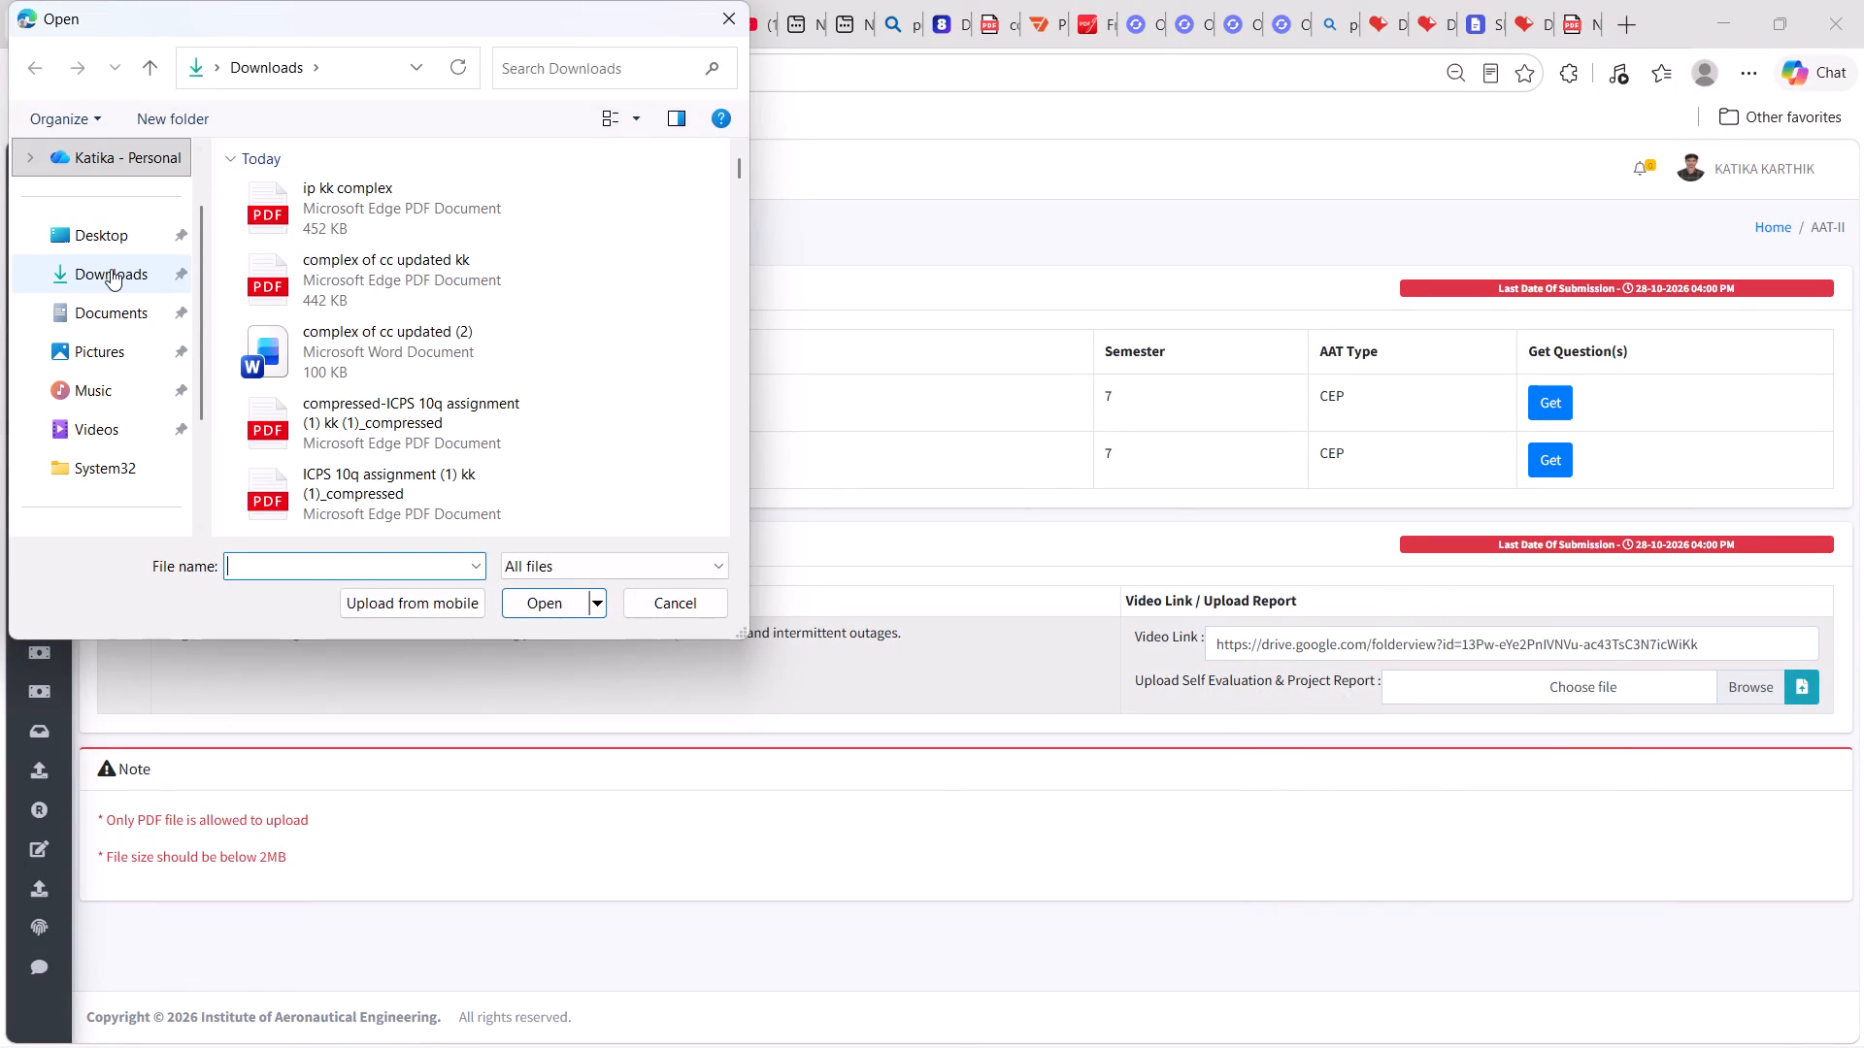
pyautogui.click(395, 231)
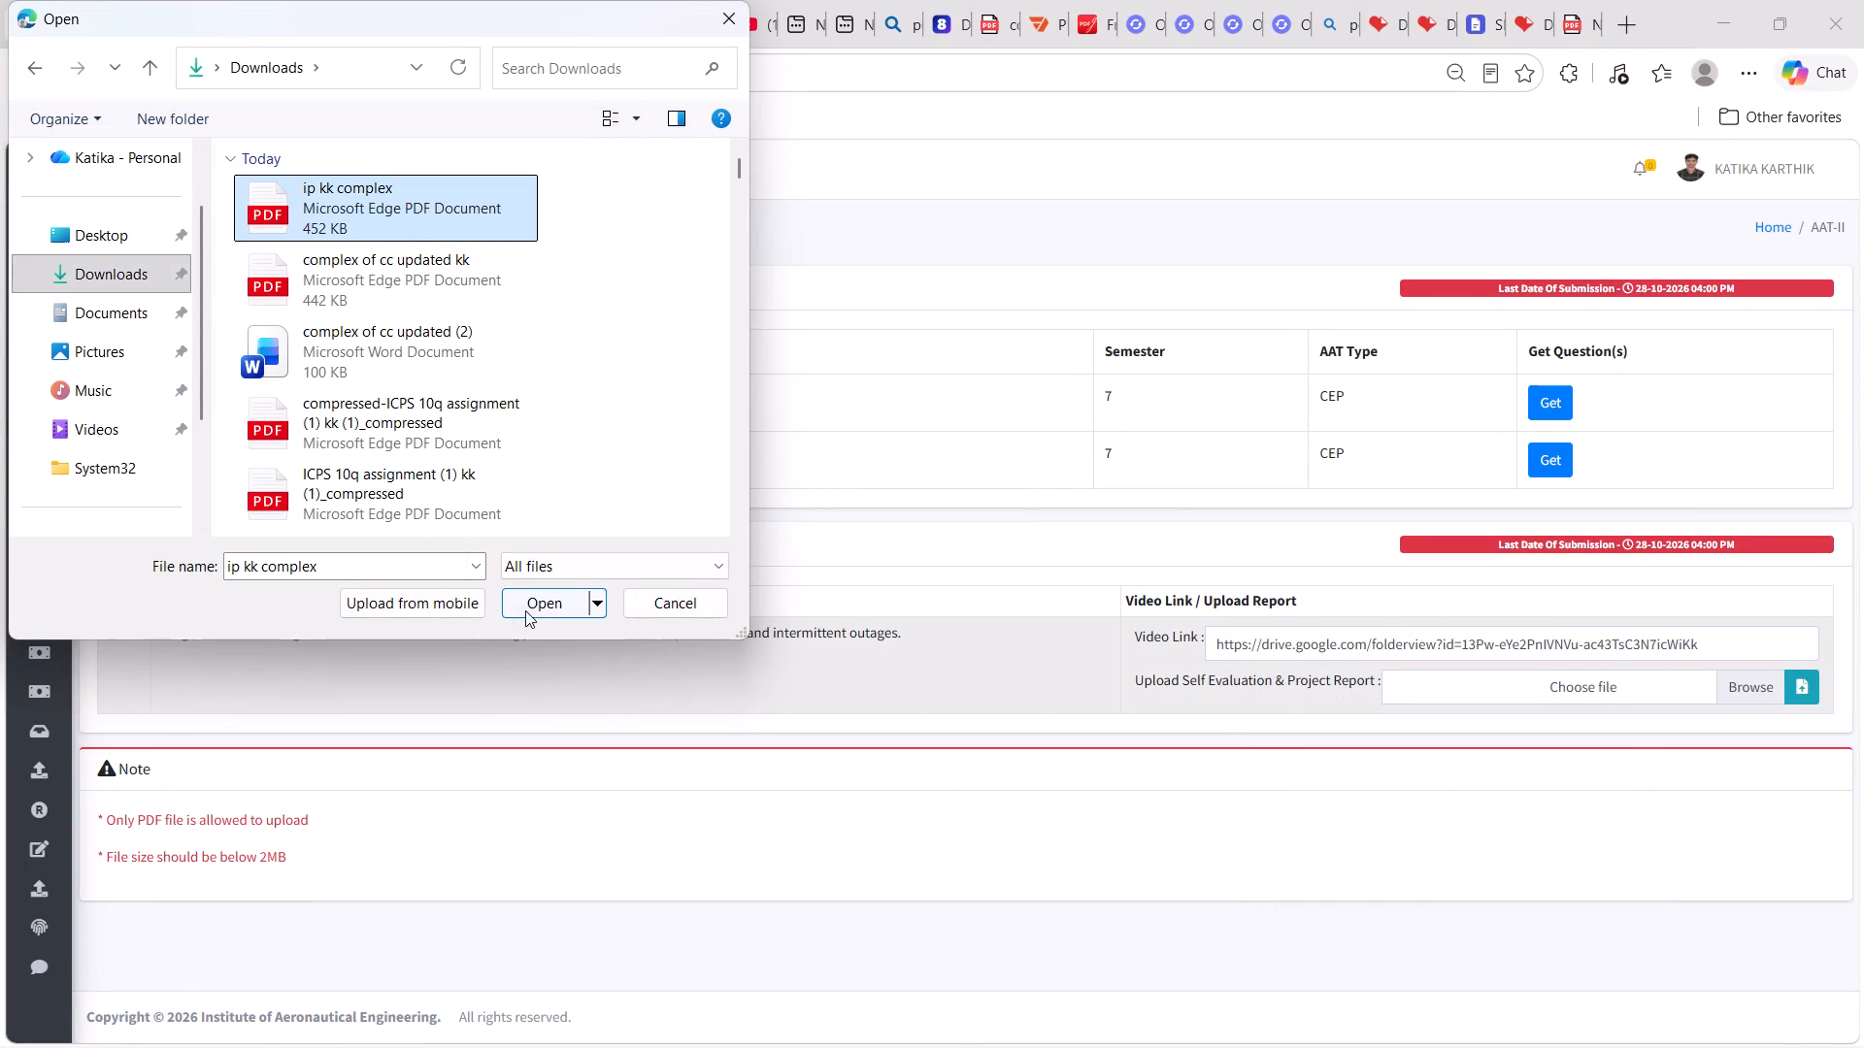
pyautogui.click(525, 610)
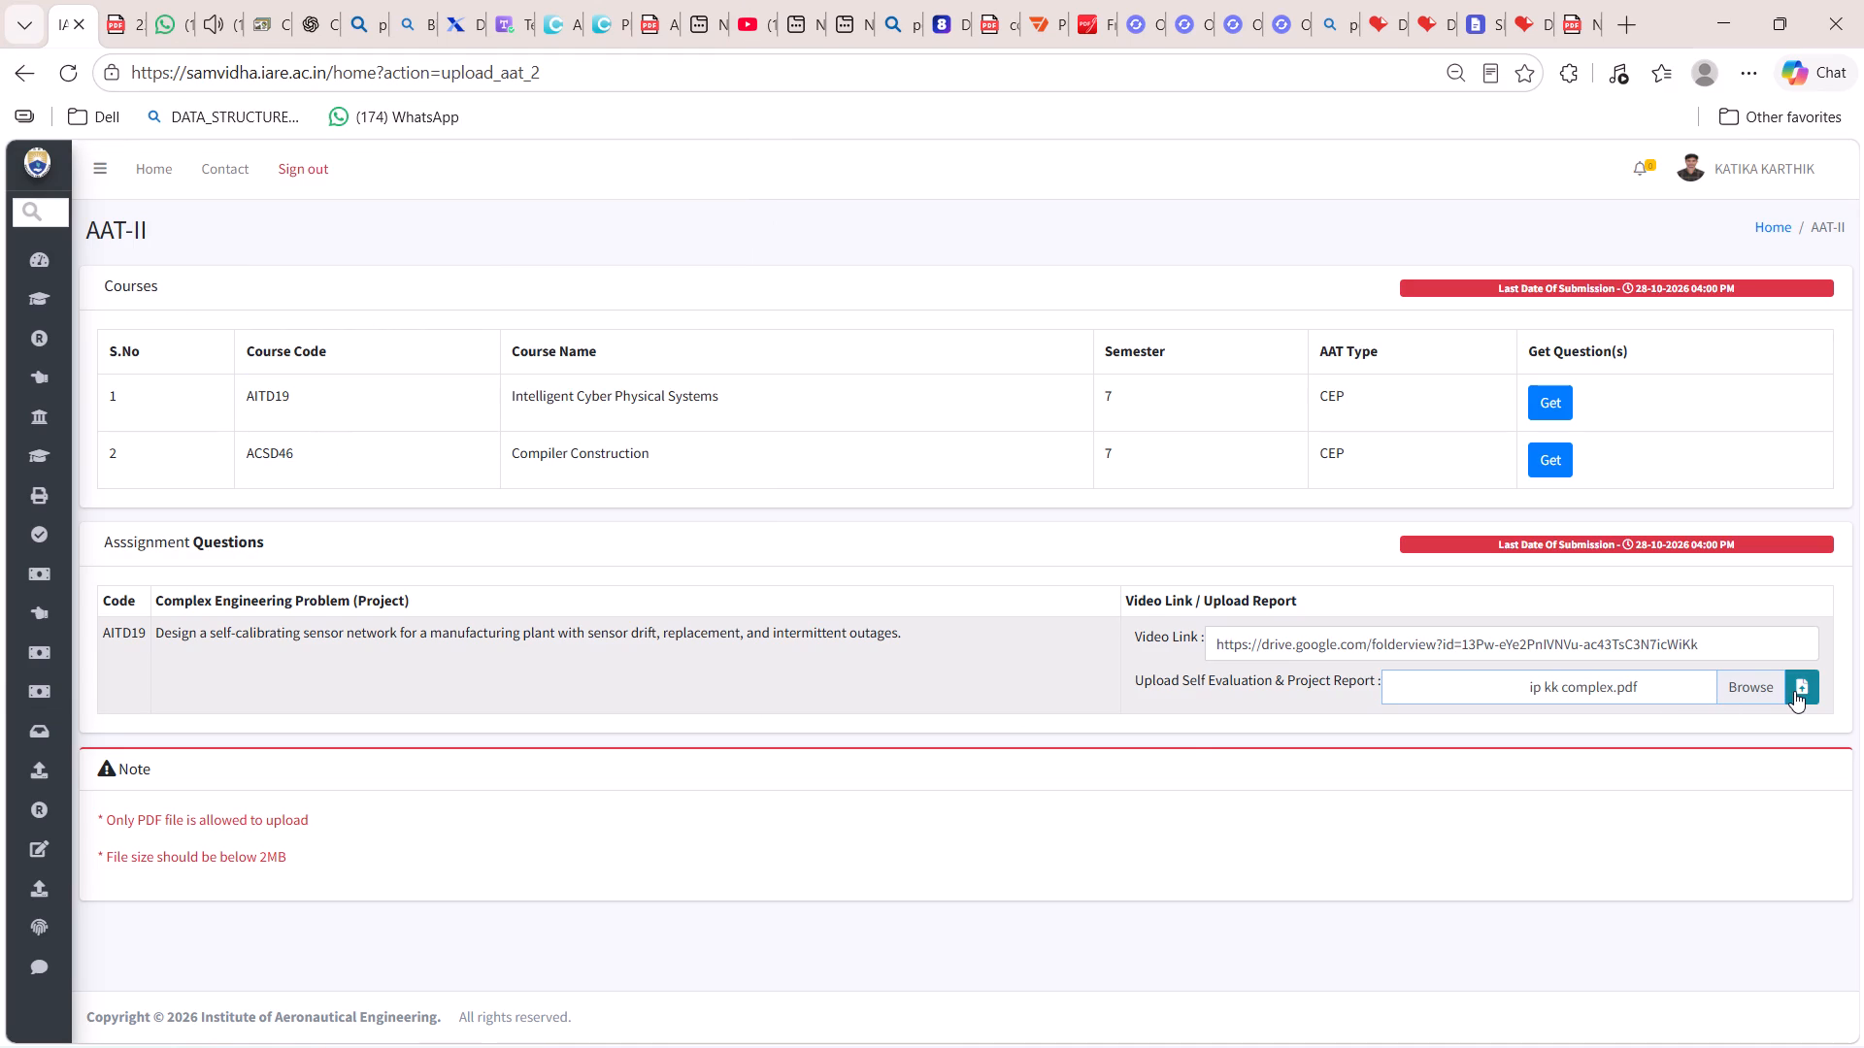
# Submit the ip kk complex.pdf report together with its video link for AITD19 on the AAT-II page.
pyautogui.click(1794, 691)
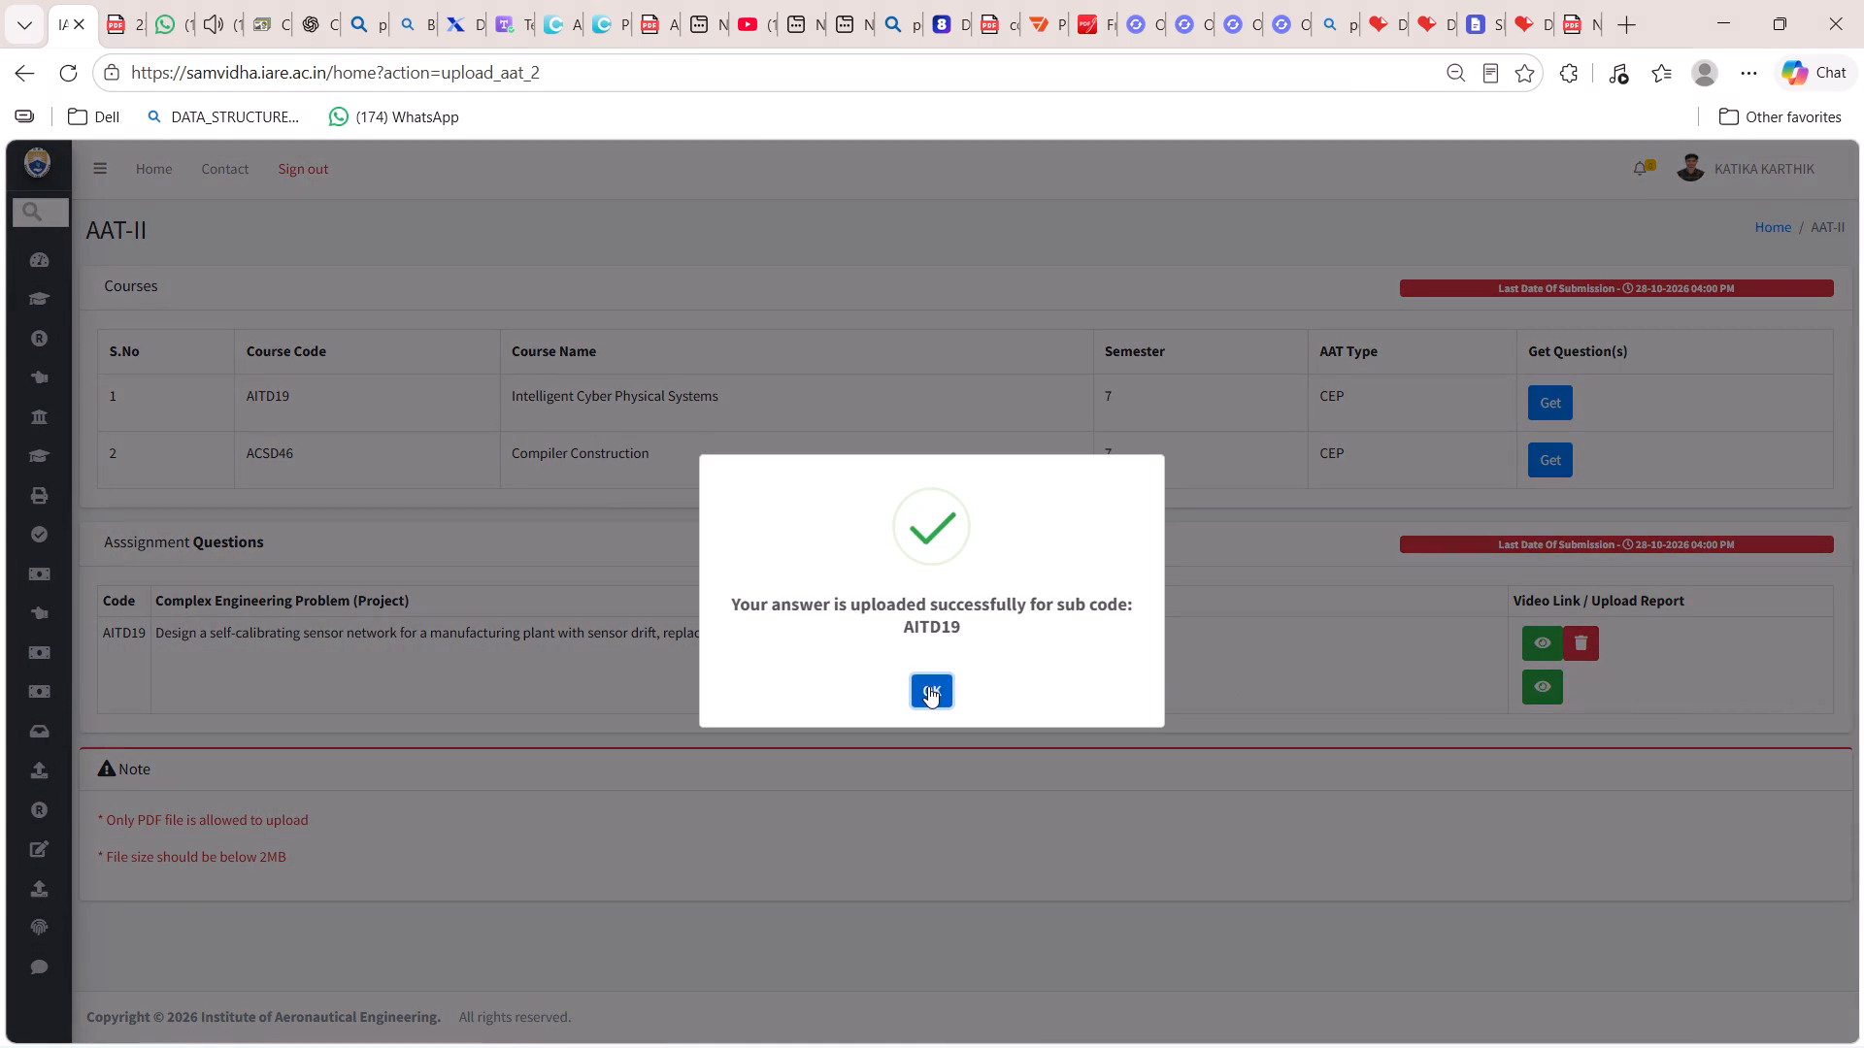
pyautogui.click(928, 686)
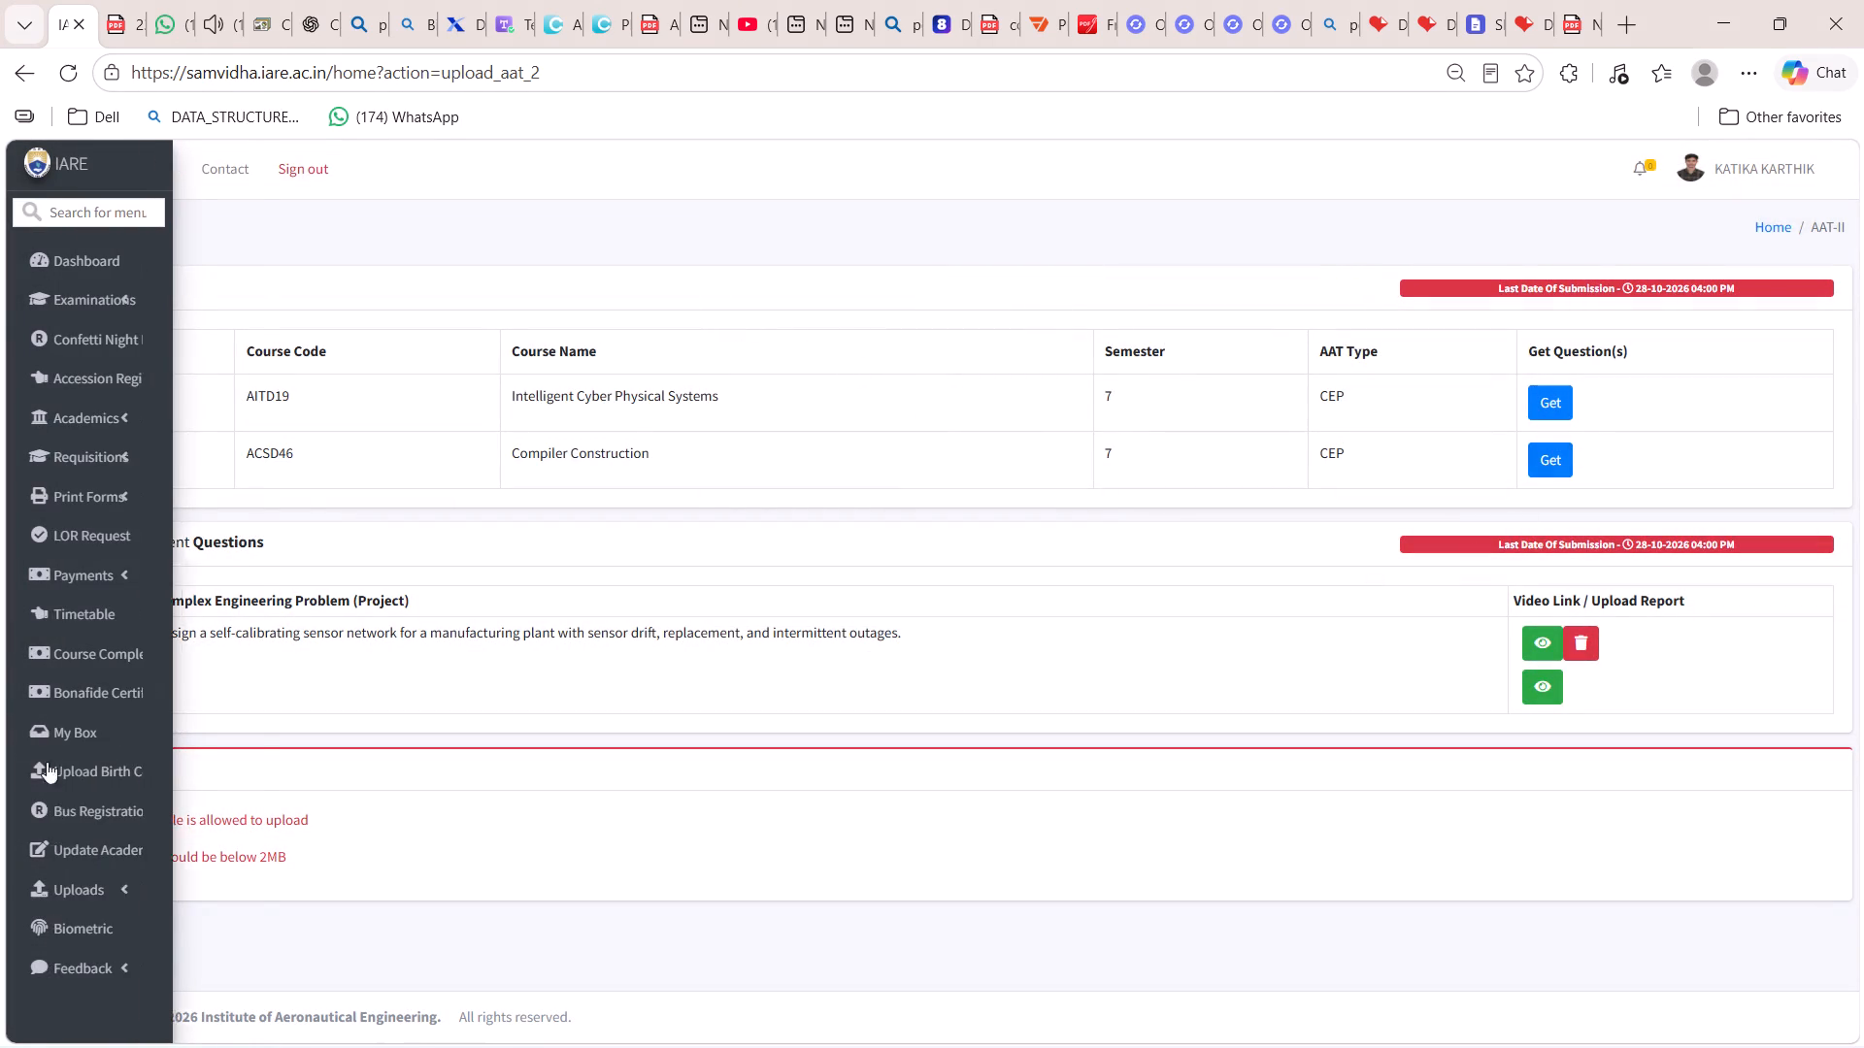
# Open the portal's AAT (Tech Talk) upload page to check its submission status.
pyautogui.click(116, 892)
pyautogui.scroll(-1, 116, 892)
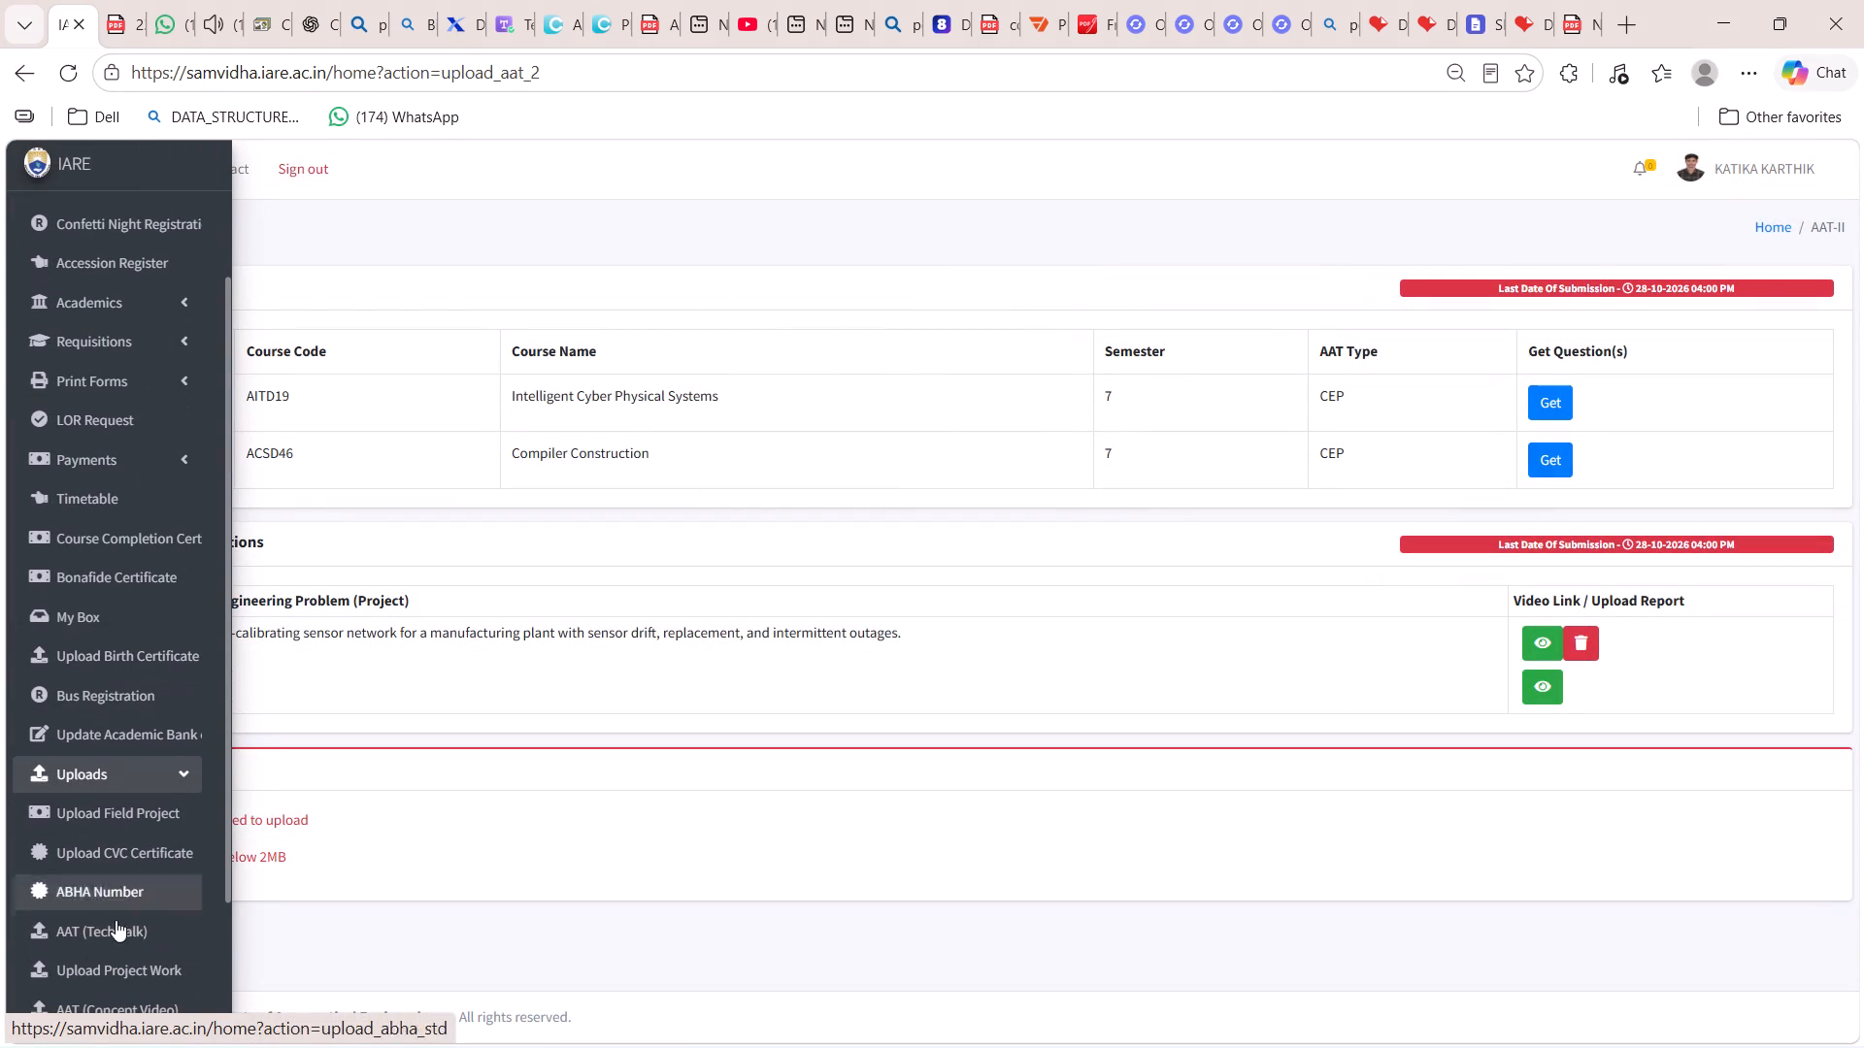
pyautogui.click(116, 932)
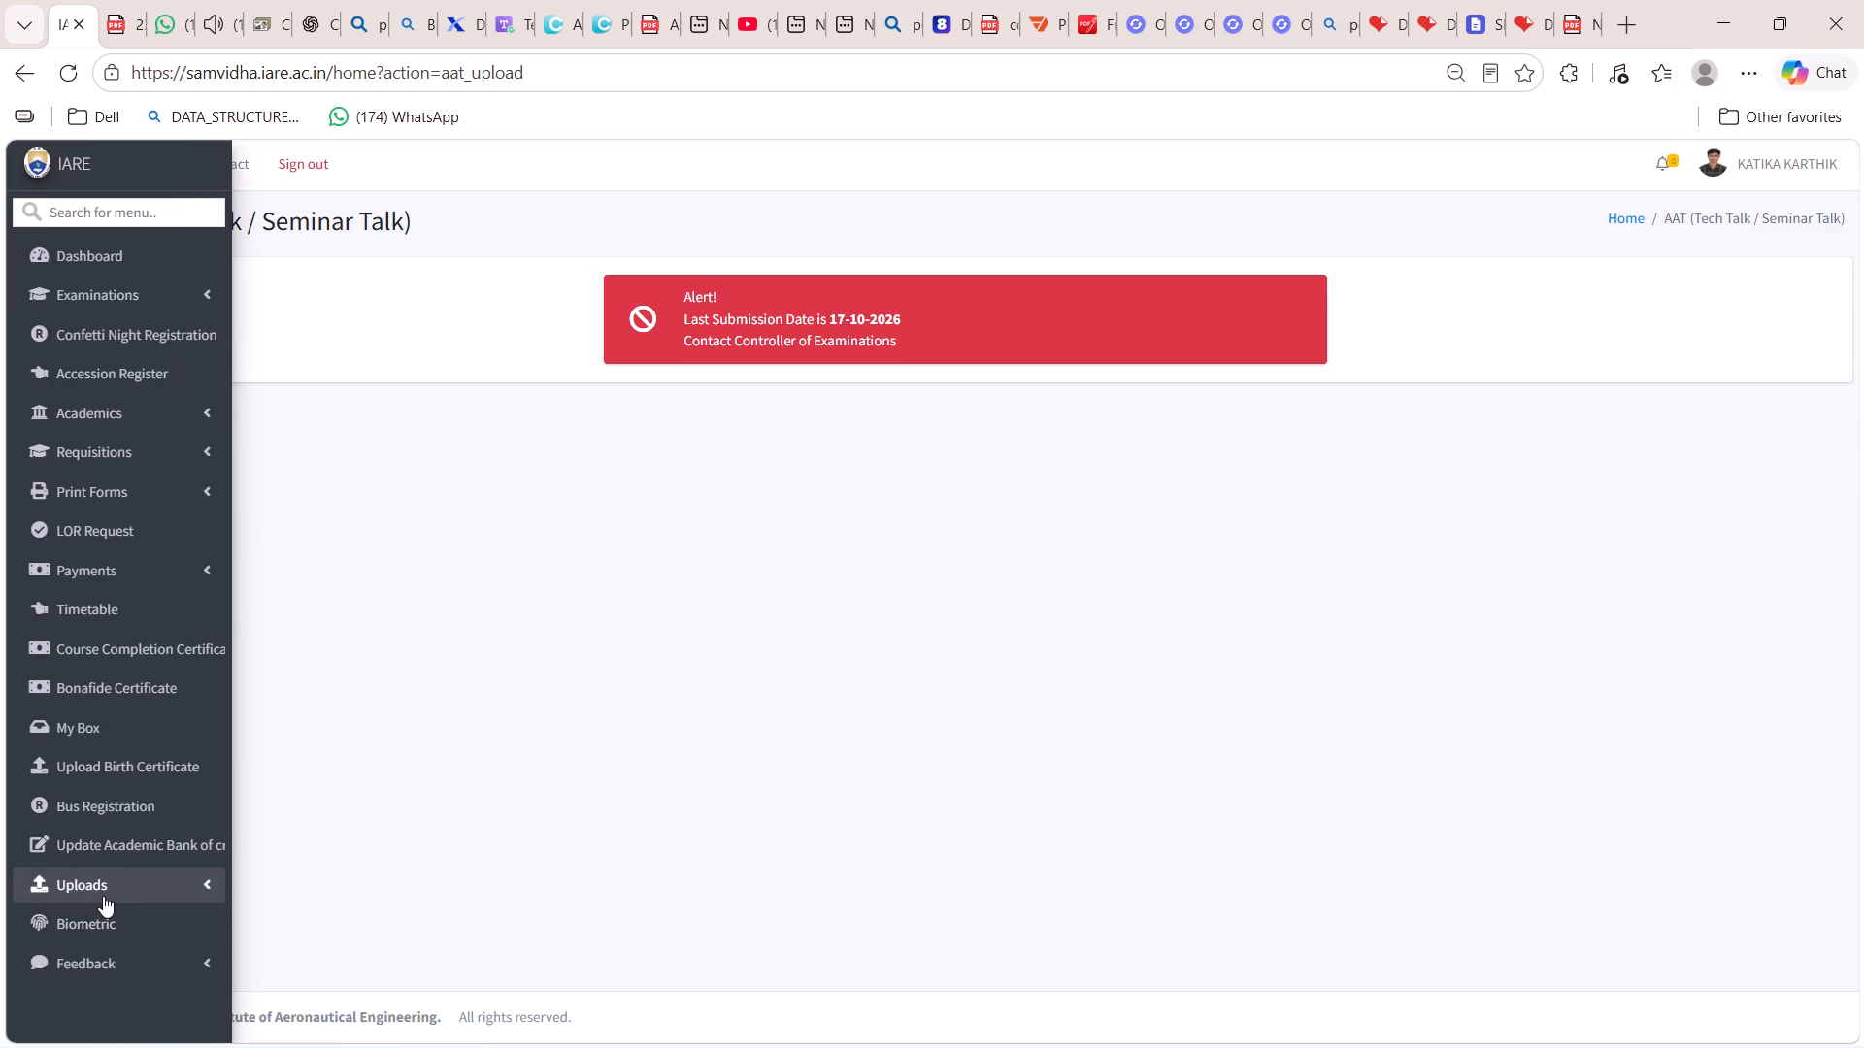
# Look through the portal's Uploads entries again for another upload page.
pyautogui.click(112, 887)
pyautogui.scroll(-1, 112, 887)
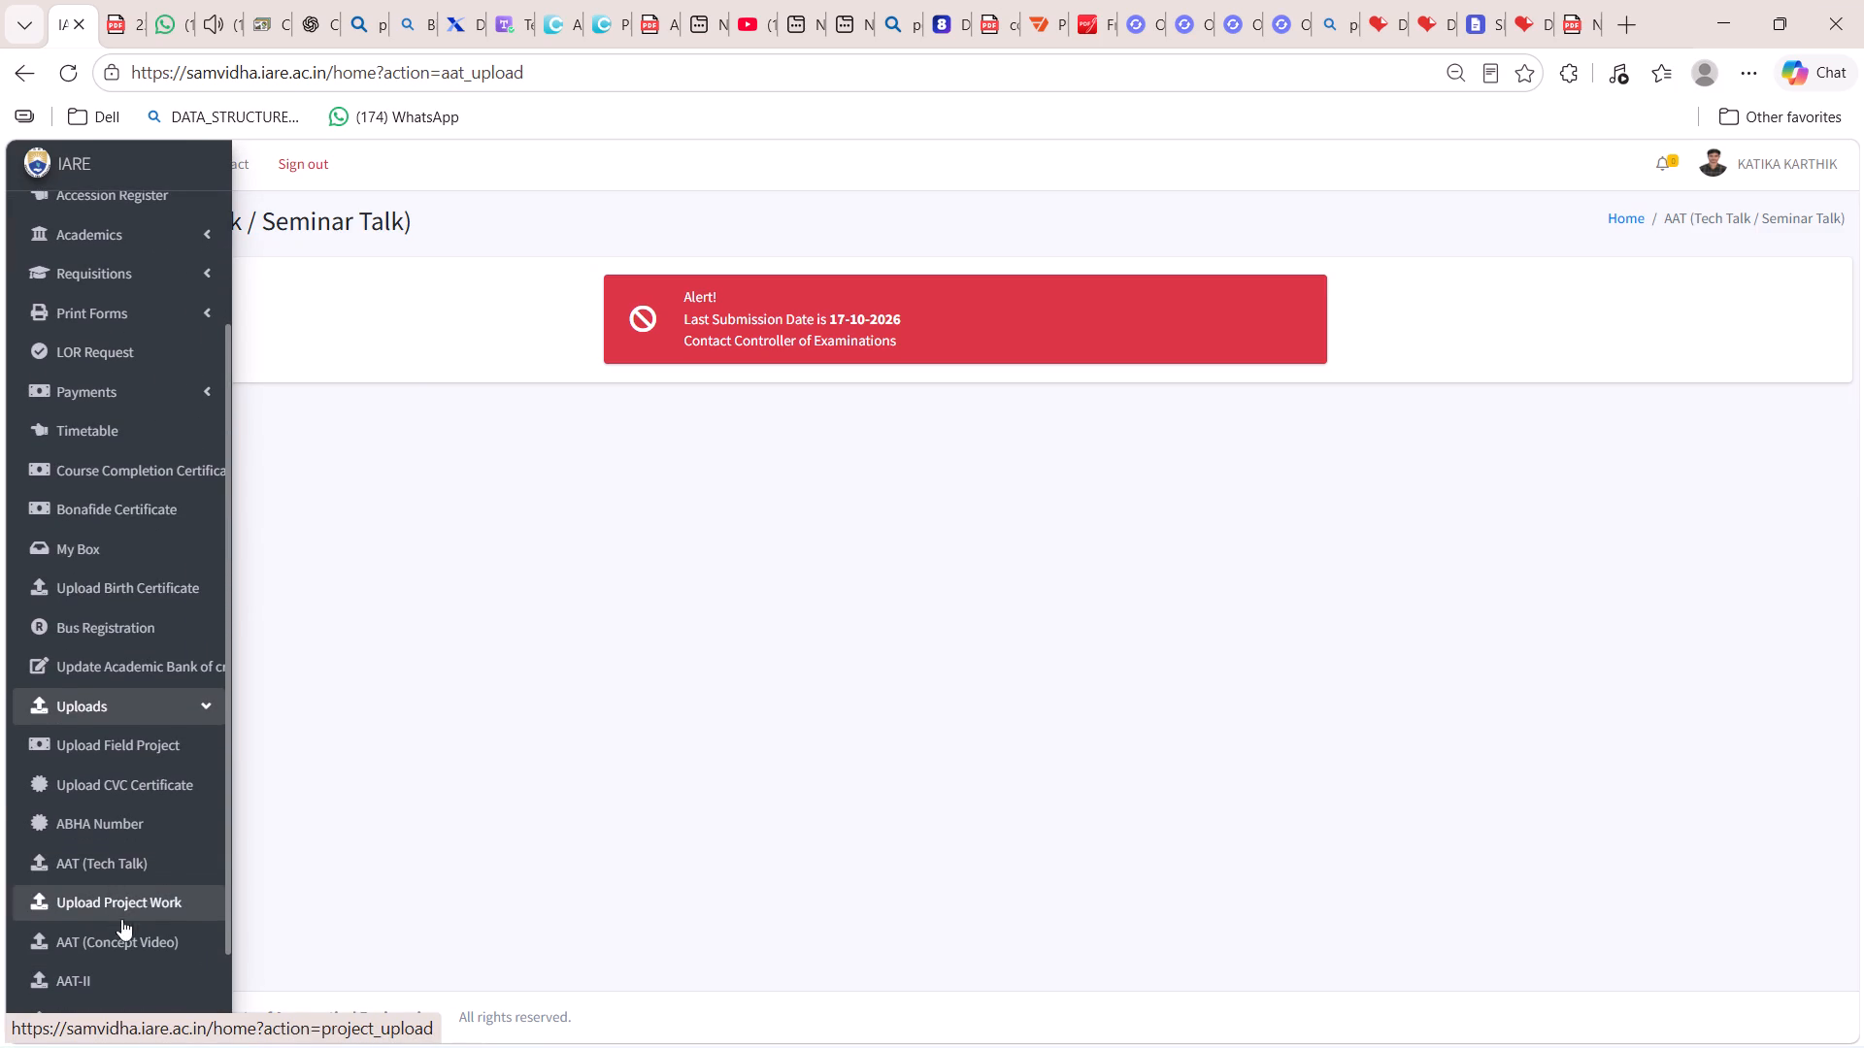
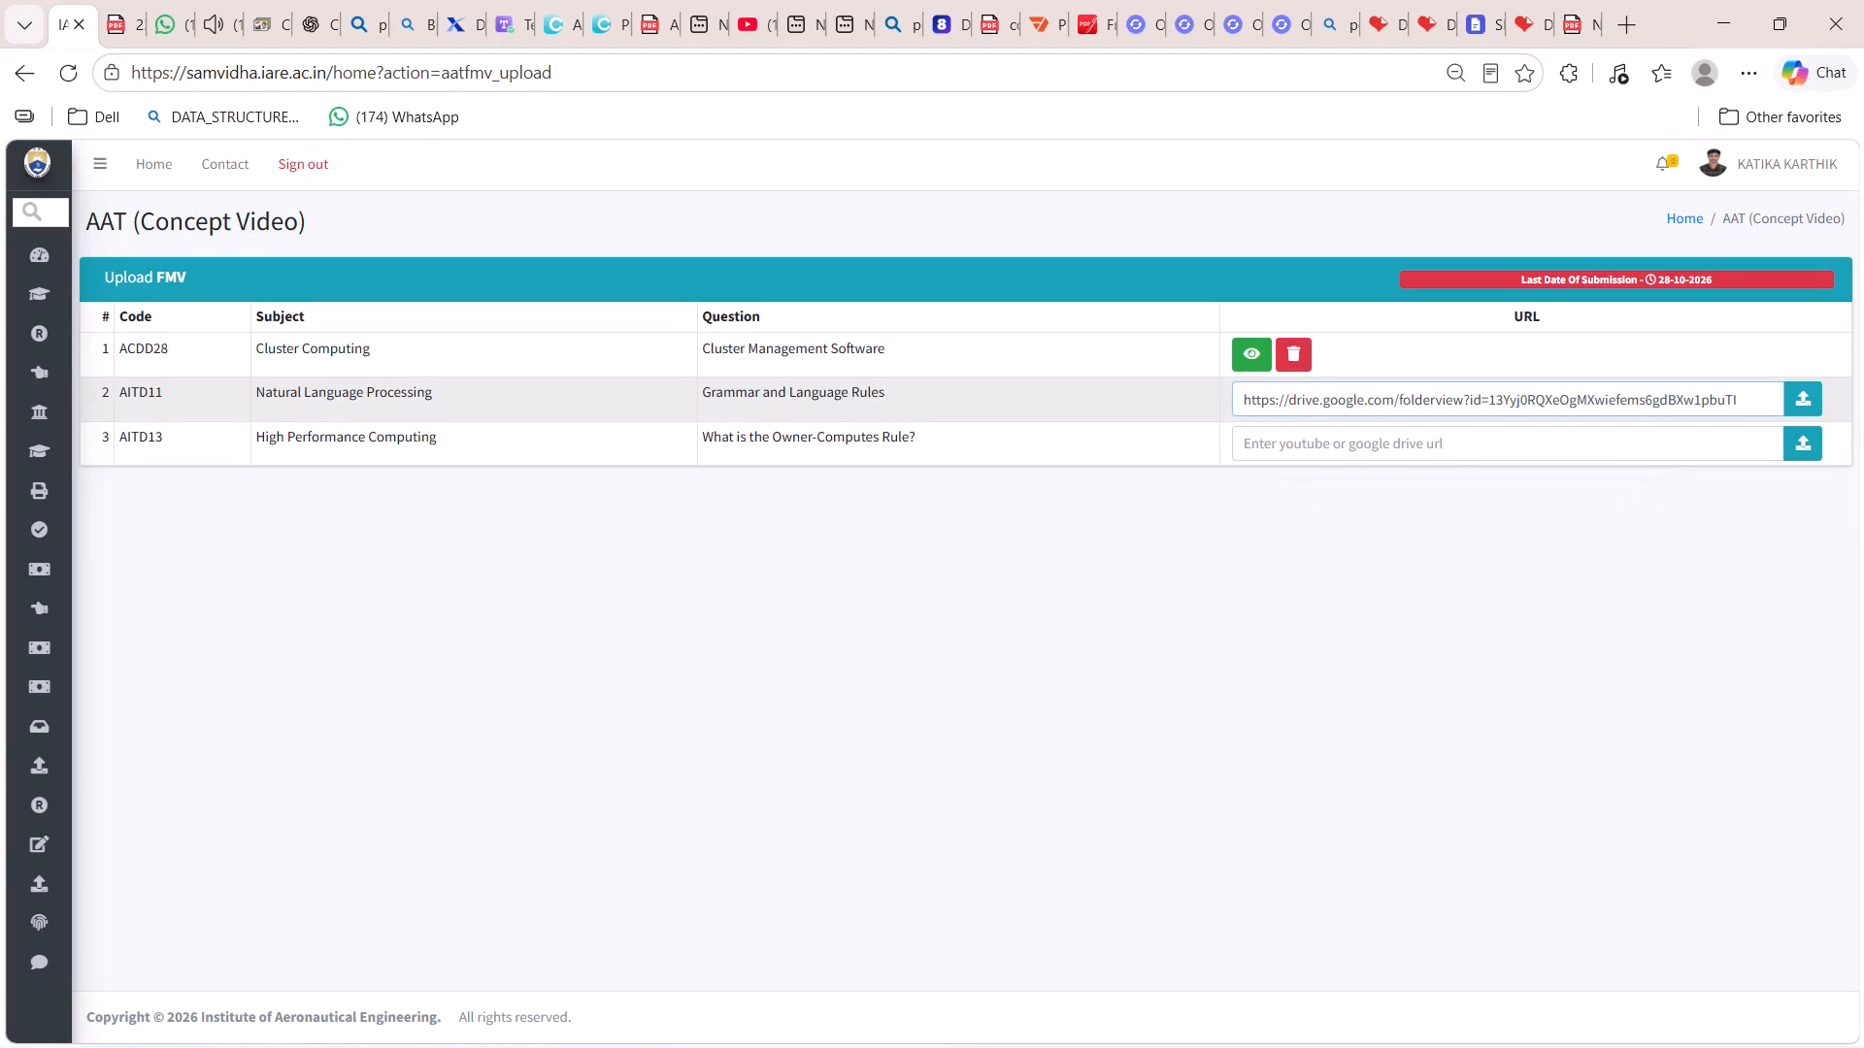
# Replace the AITD11 Natural Language Processing concept video URL with the copied Google Drive folder link.
pyautogui.press('Return')
pyautogui.hotkey('ctrl', 'a')
pyautogui.press('BackSpace')
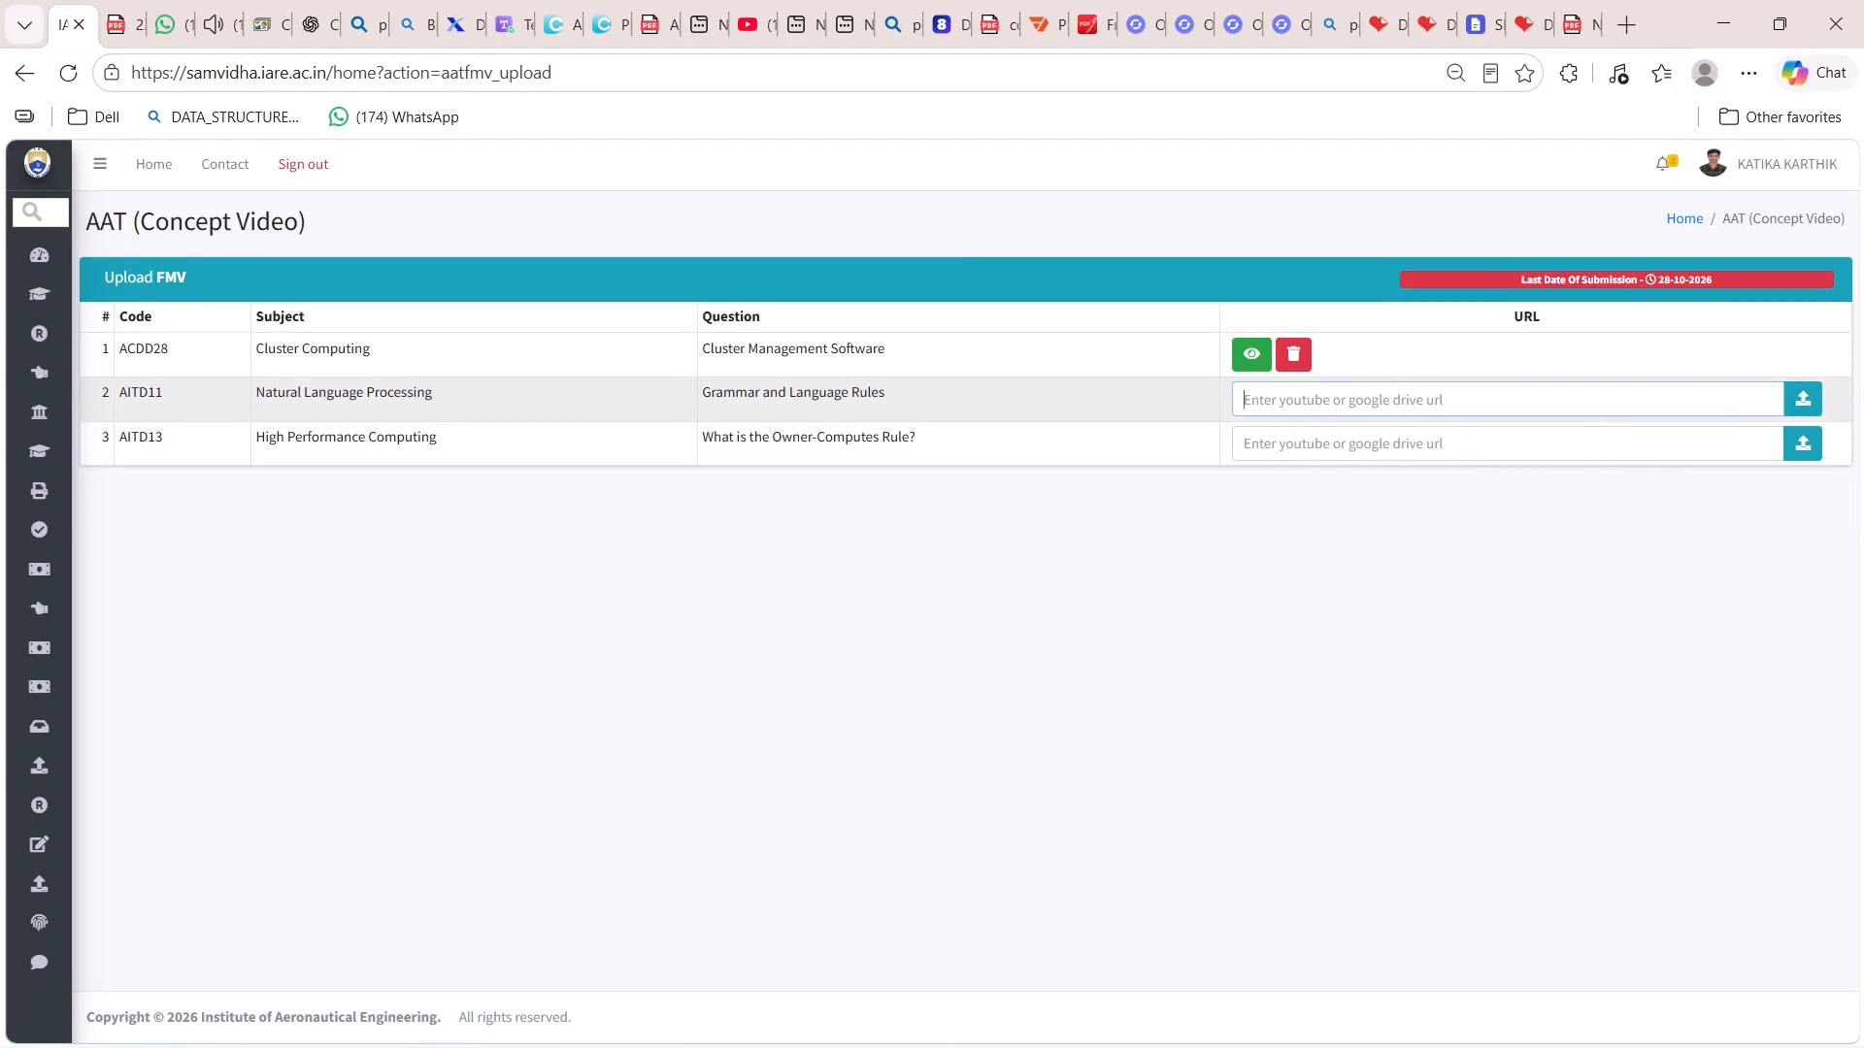
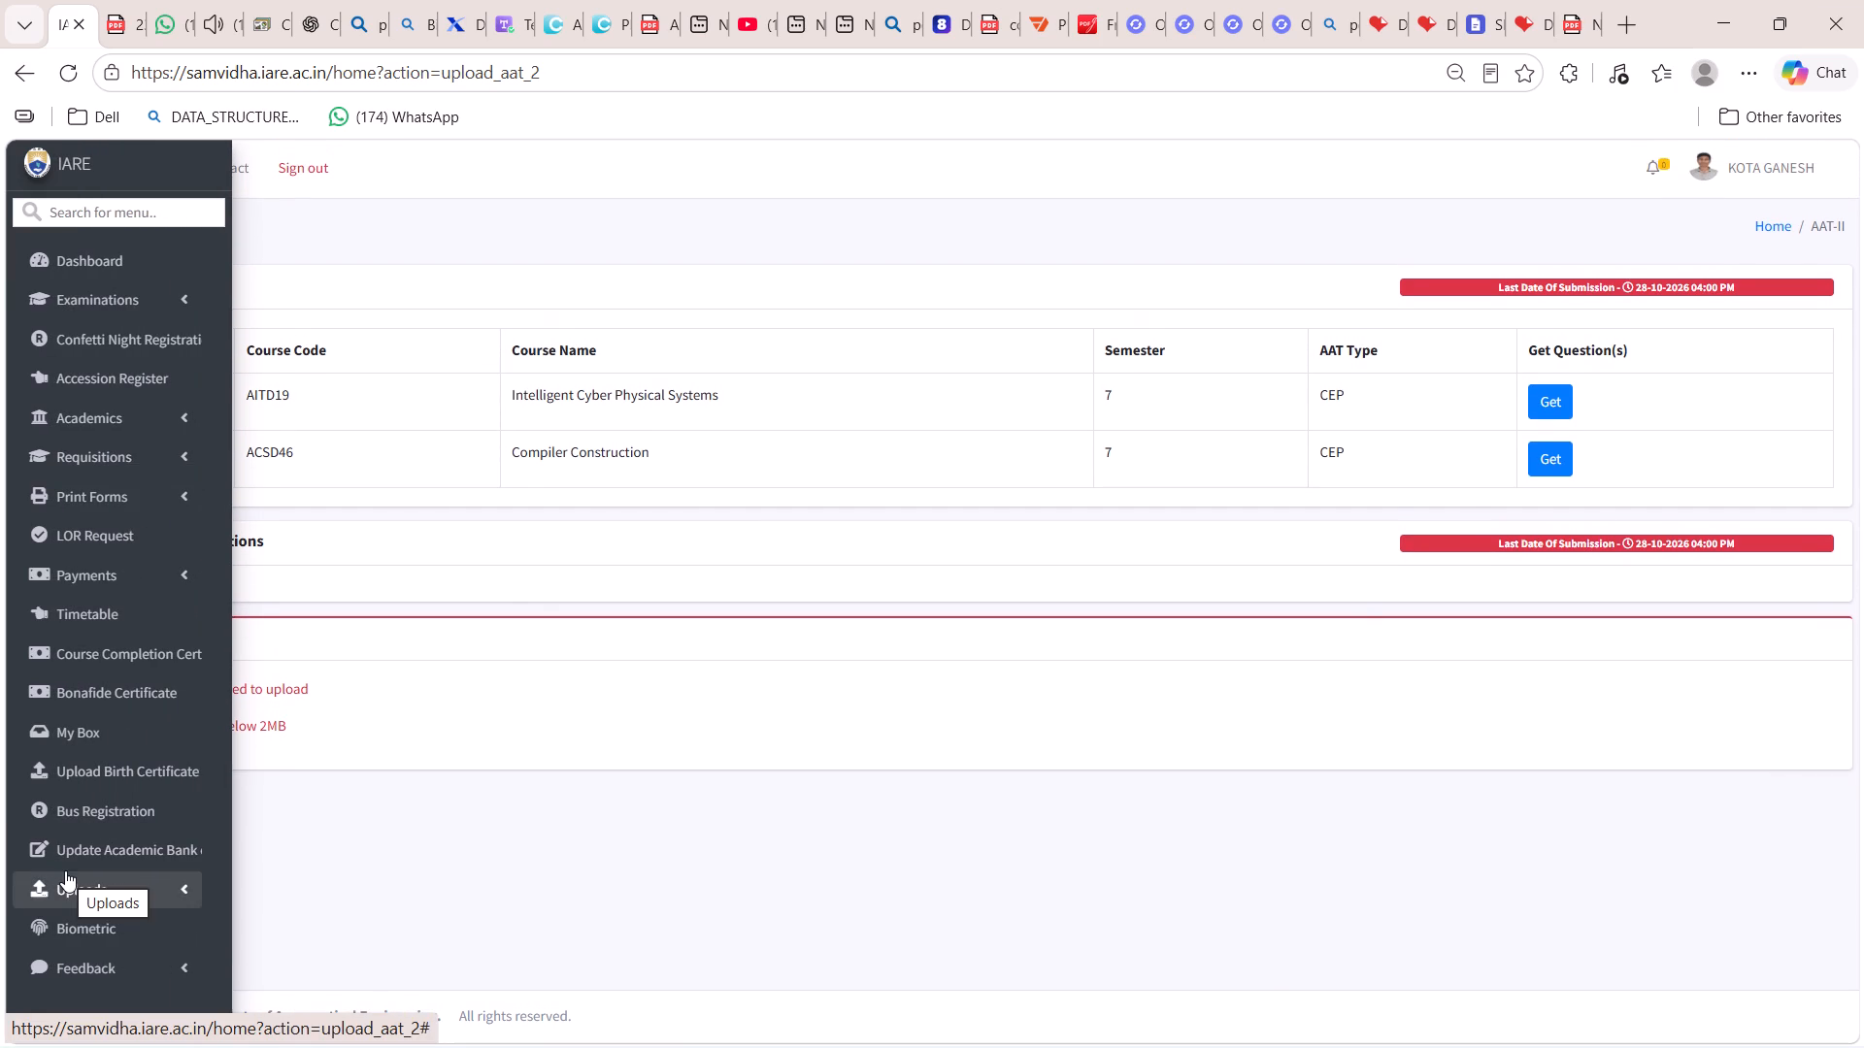
# On the AAT-I upload page, get the AITD19 Intelligent Cyber Physical Systems assignment questions and open the uploaded answer PDF.
pyautogui.scroll(-1, 94, 925)
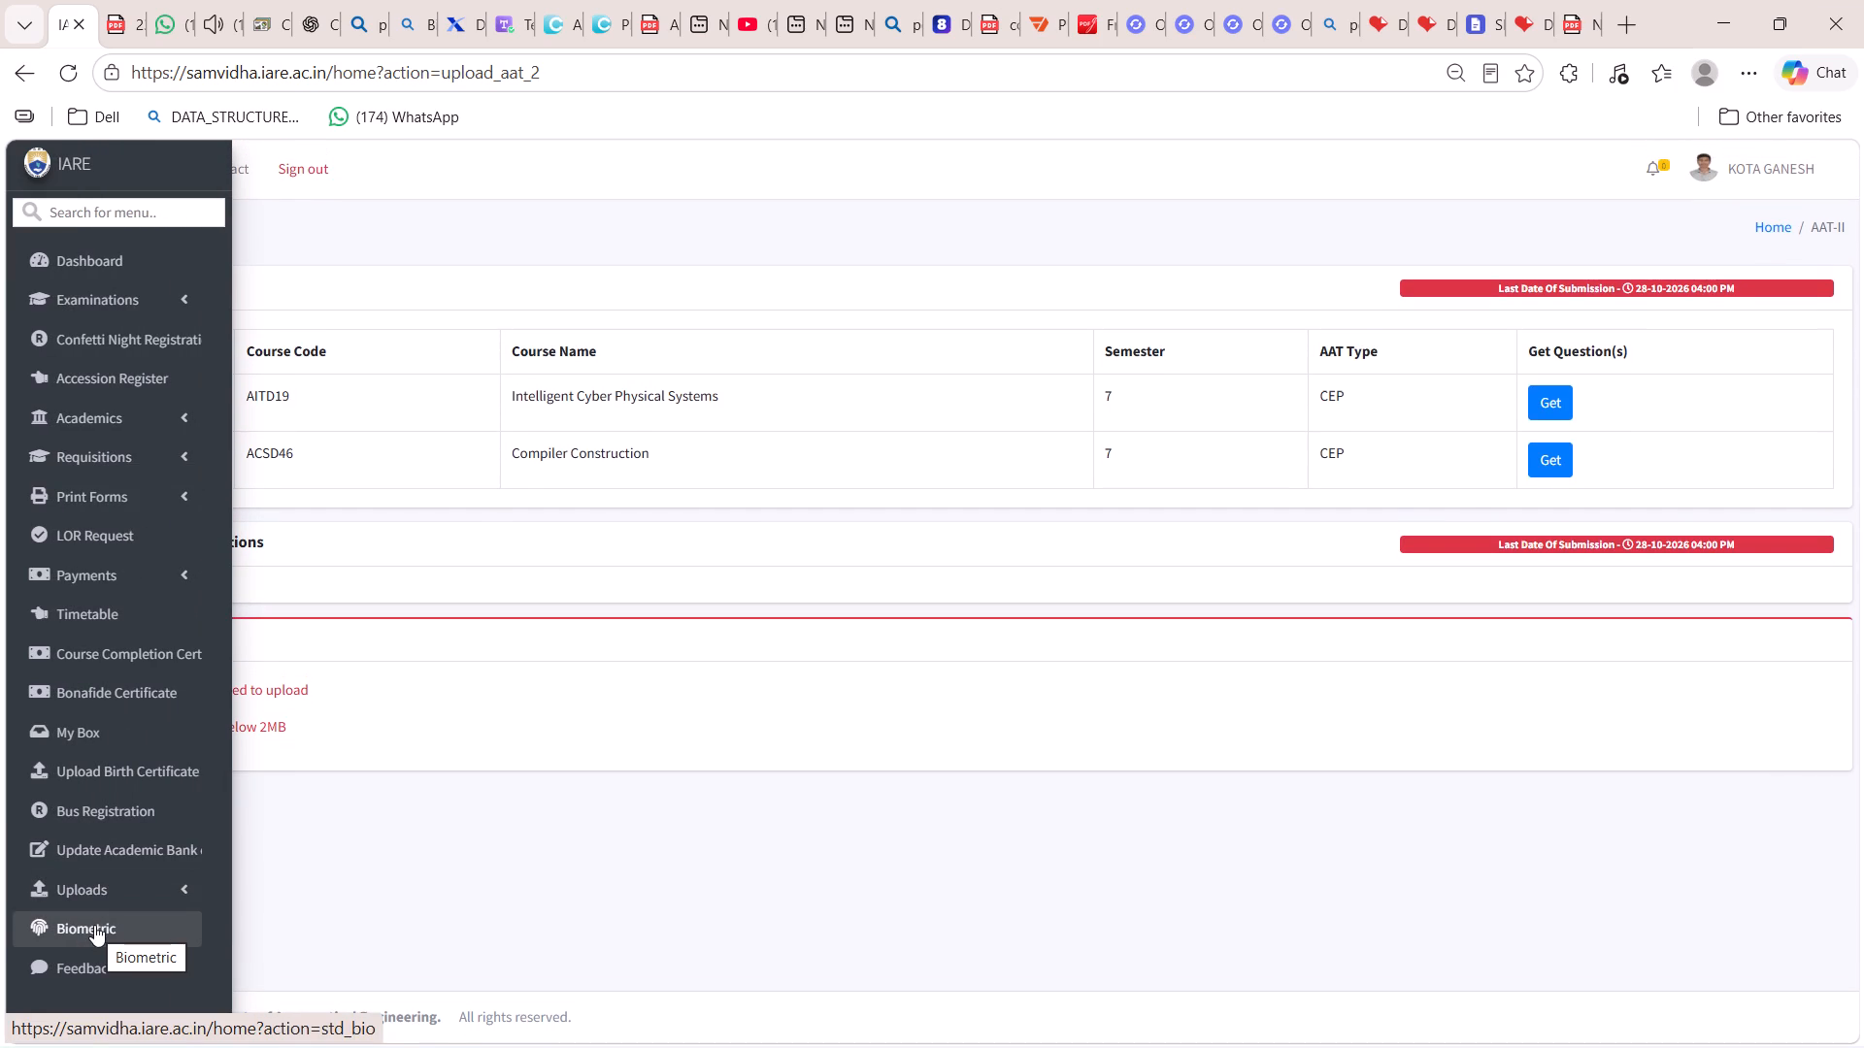
pyautogui.click(116, 897)
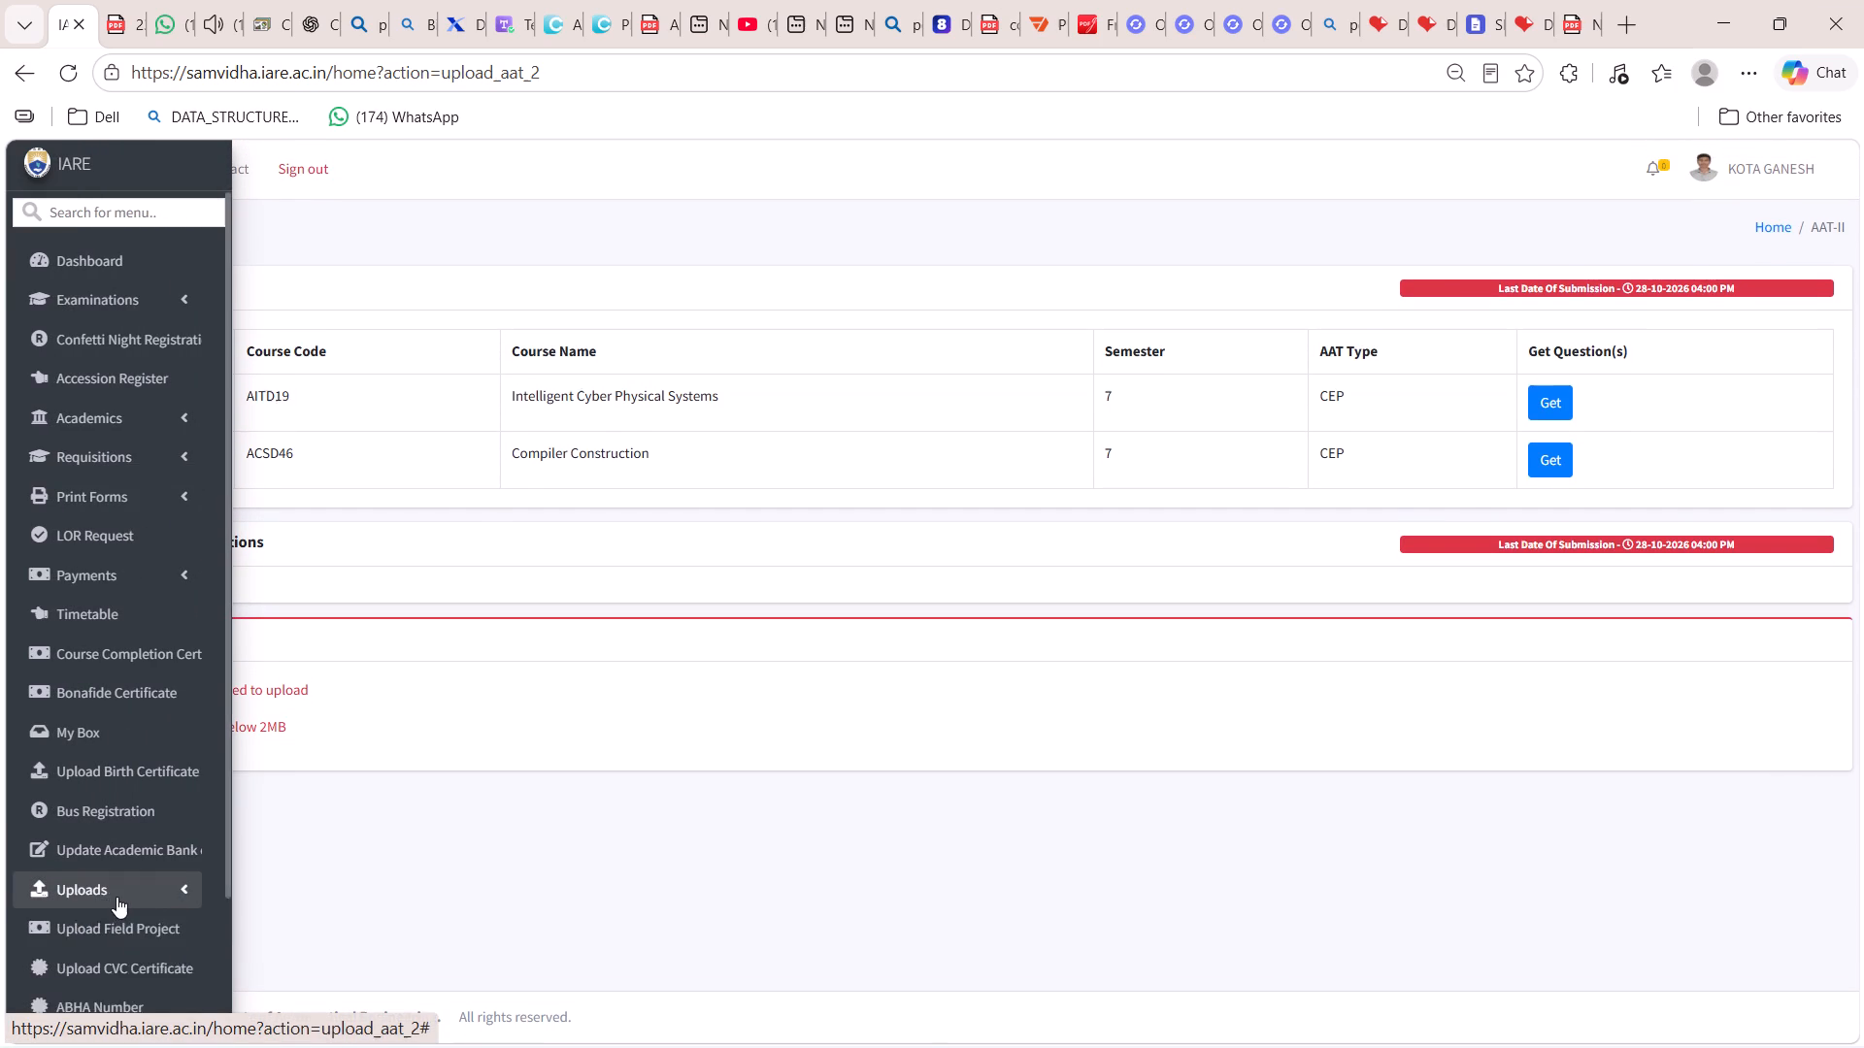
pyautogui.scroll(-2, 116, 897)
pyautogui.click(94, 897)
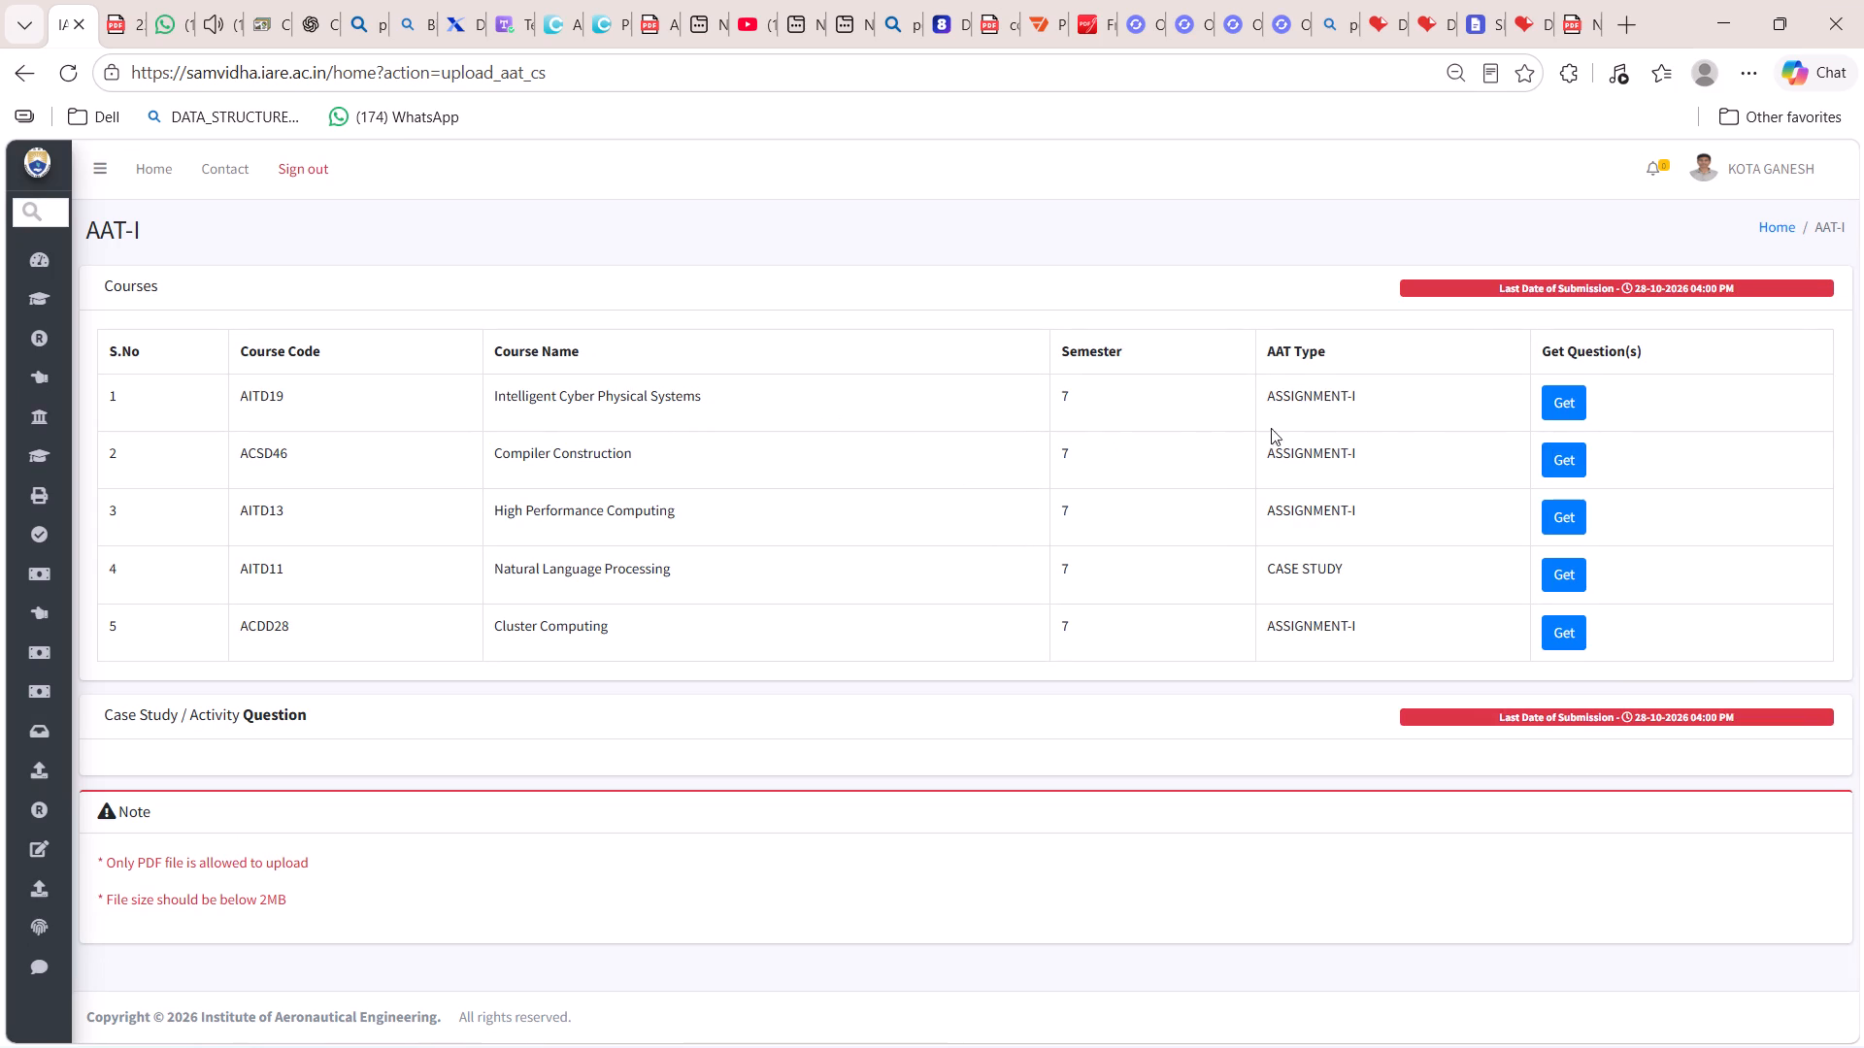
pyautogui.click(1569, 411)
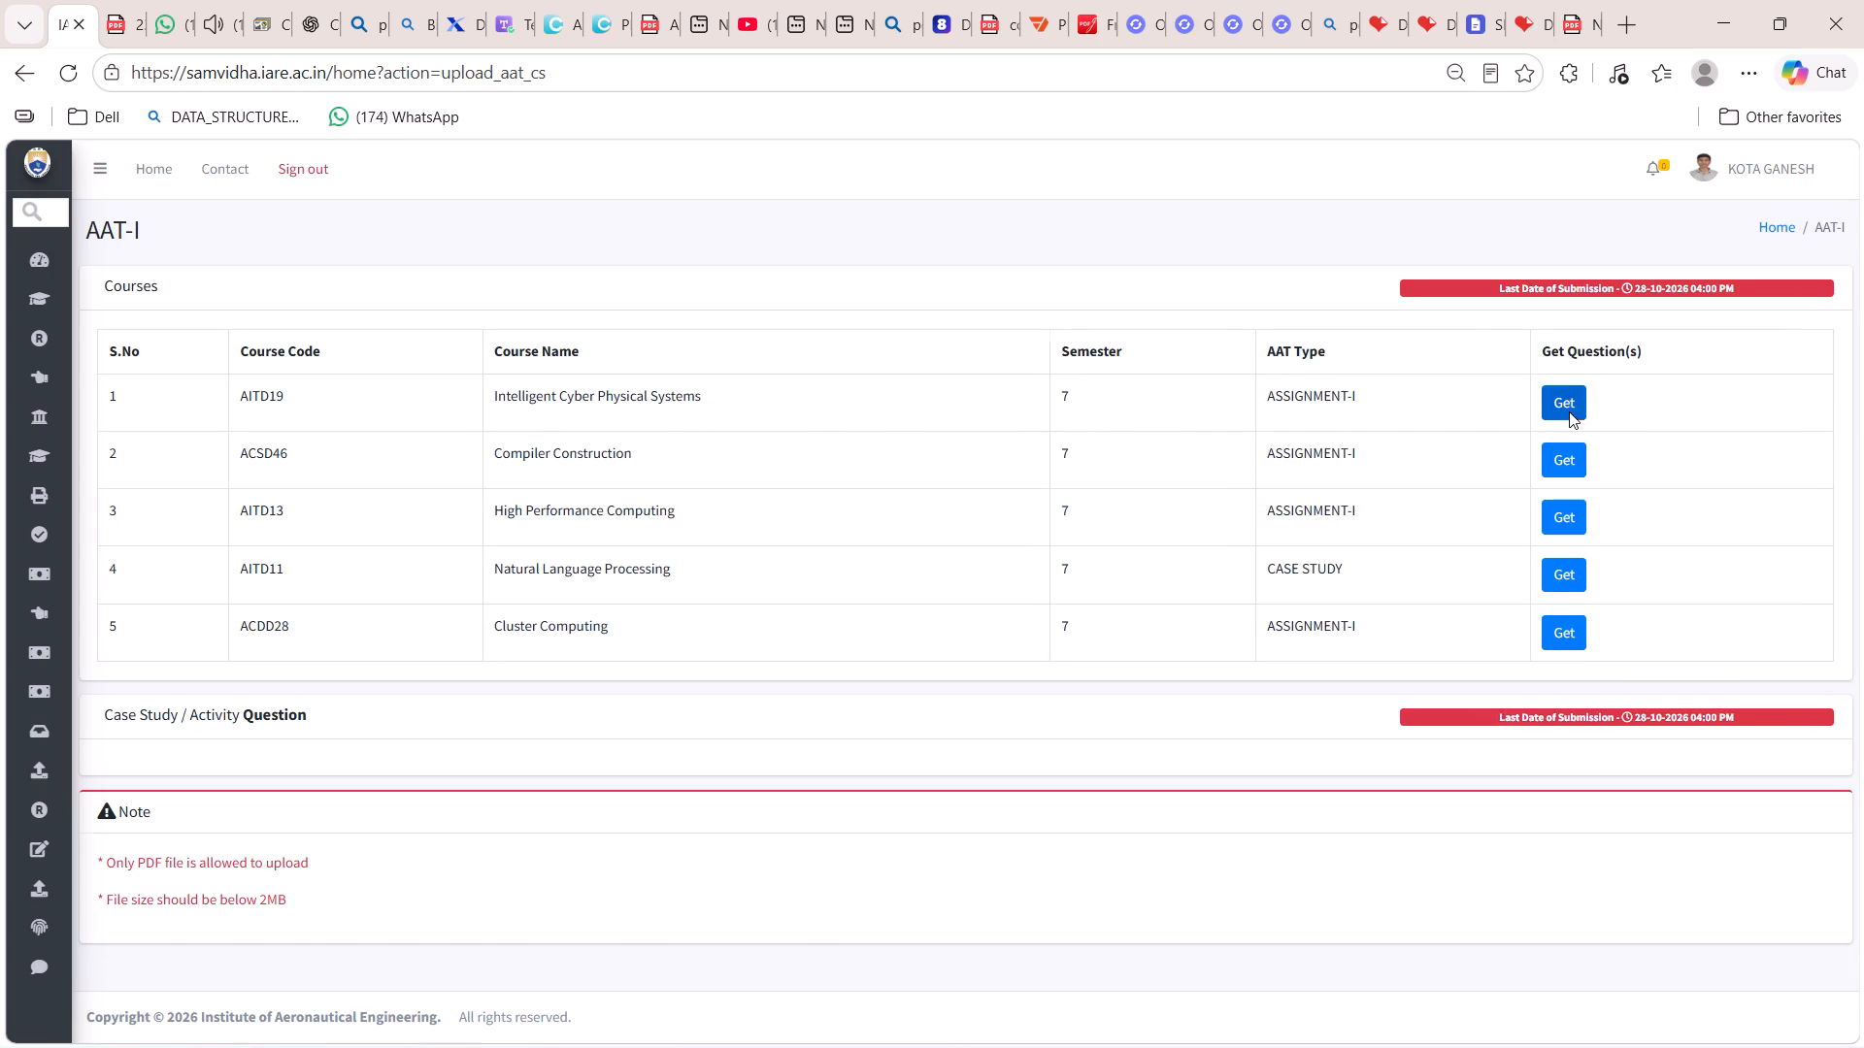
pyautogui.click(942, 704)
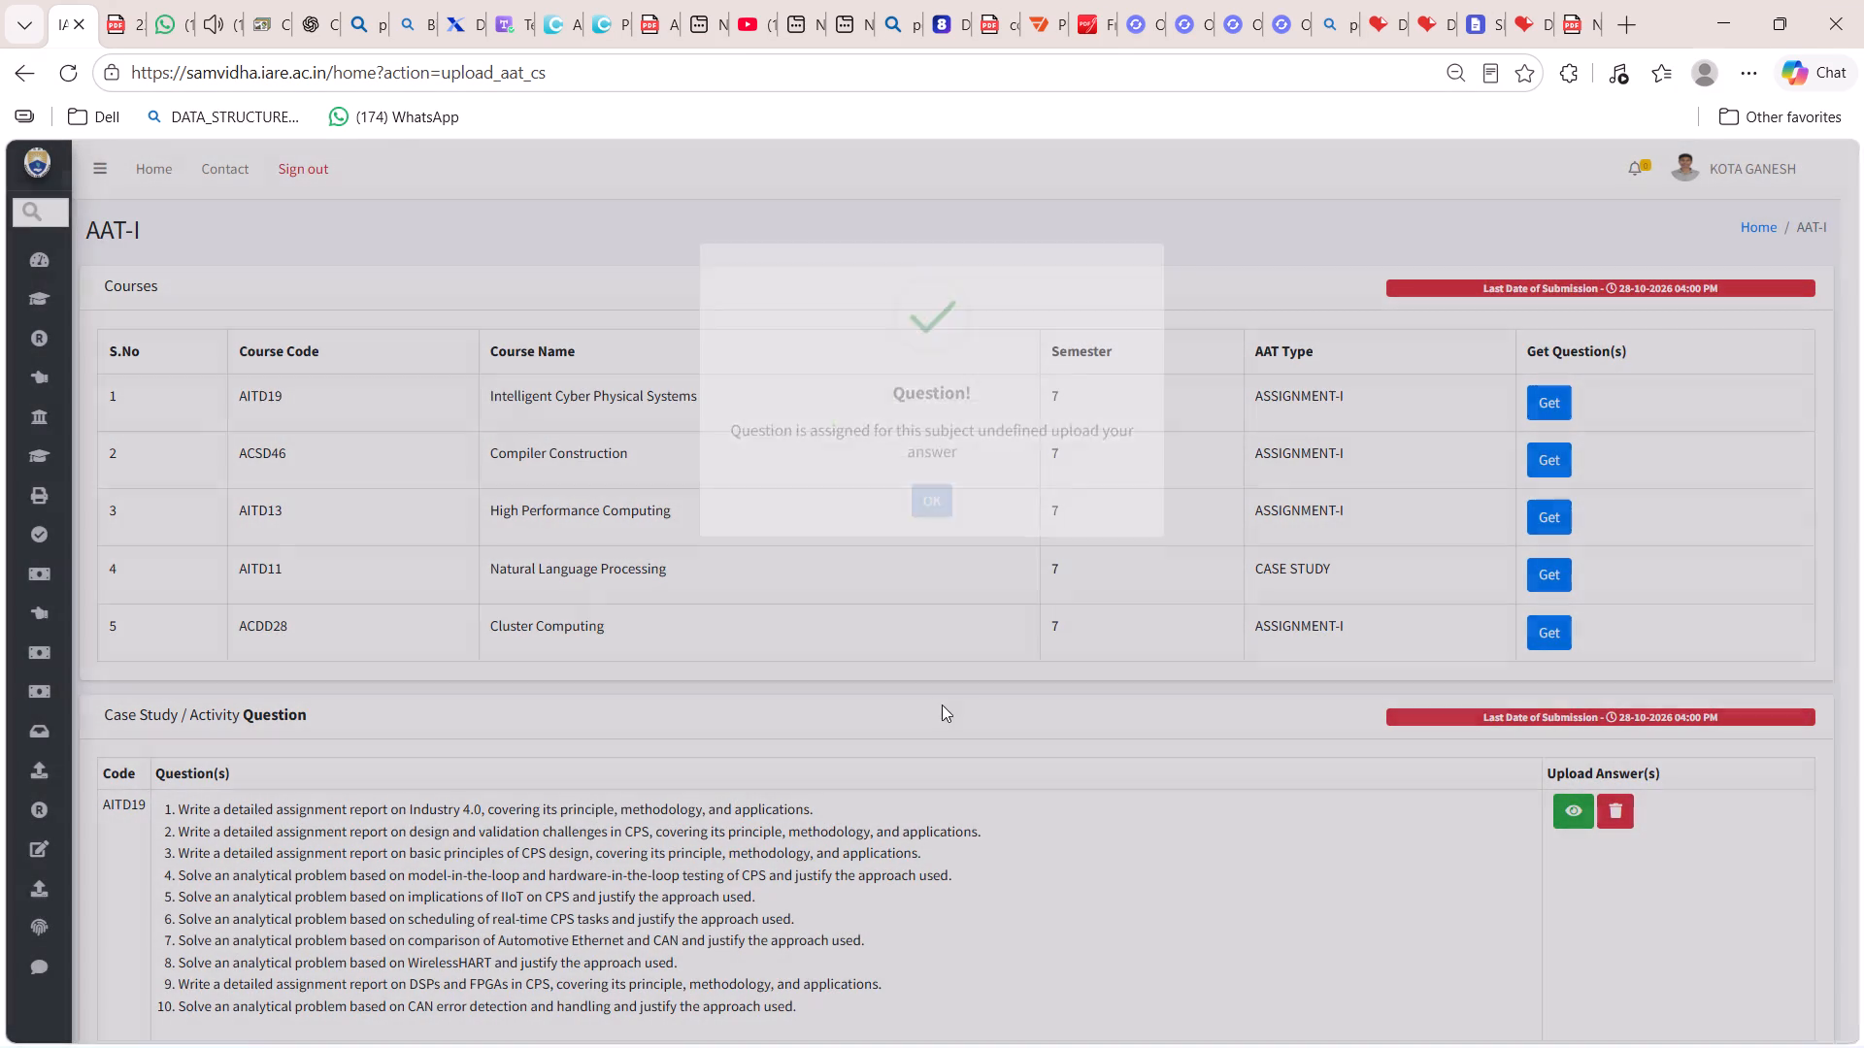
pyautogui.scroll(-2, 1409, 711)
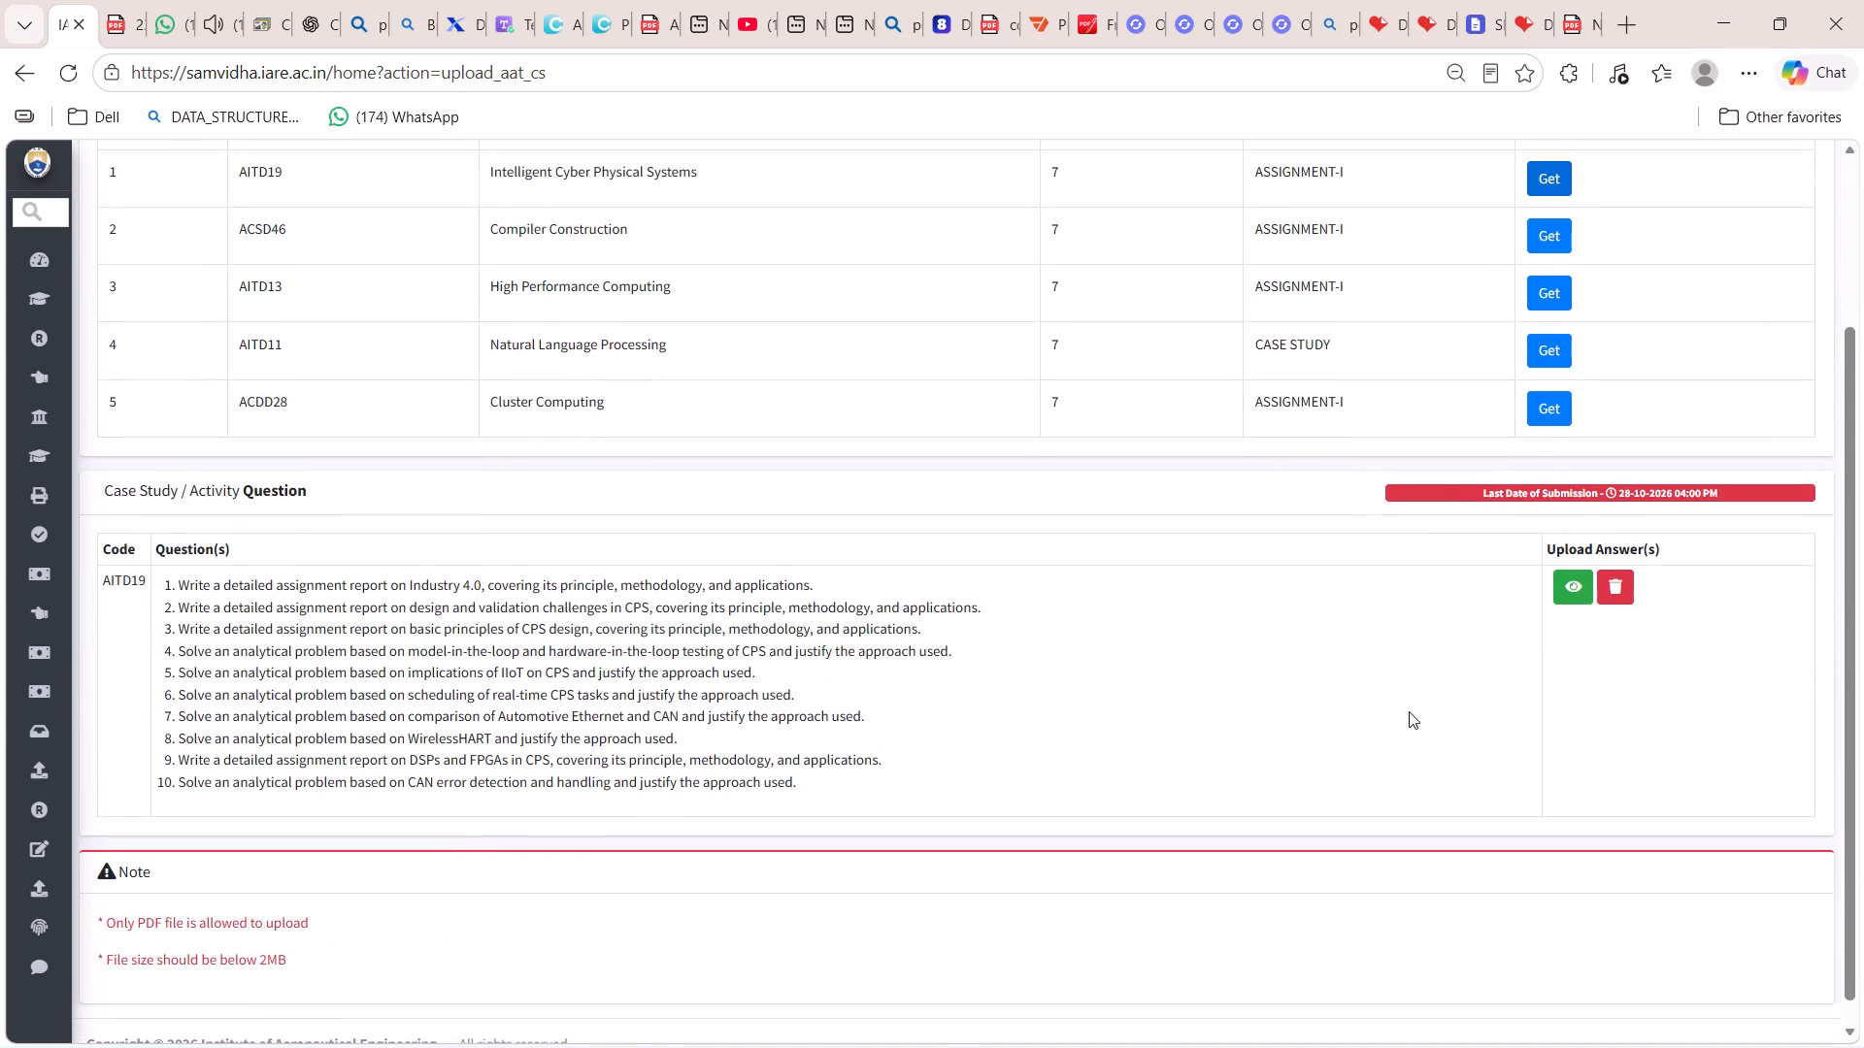
pyautogui.click(1574, 587)
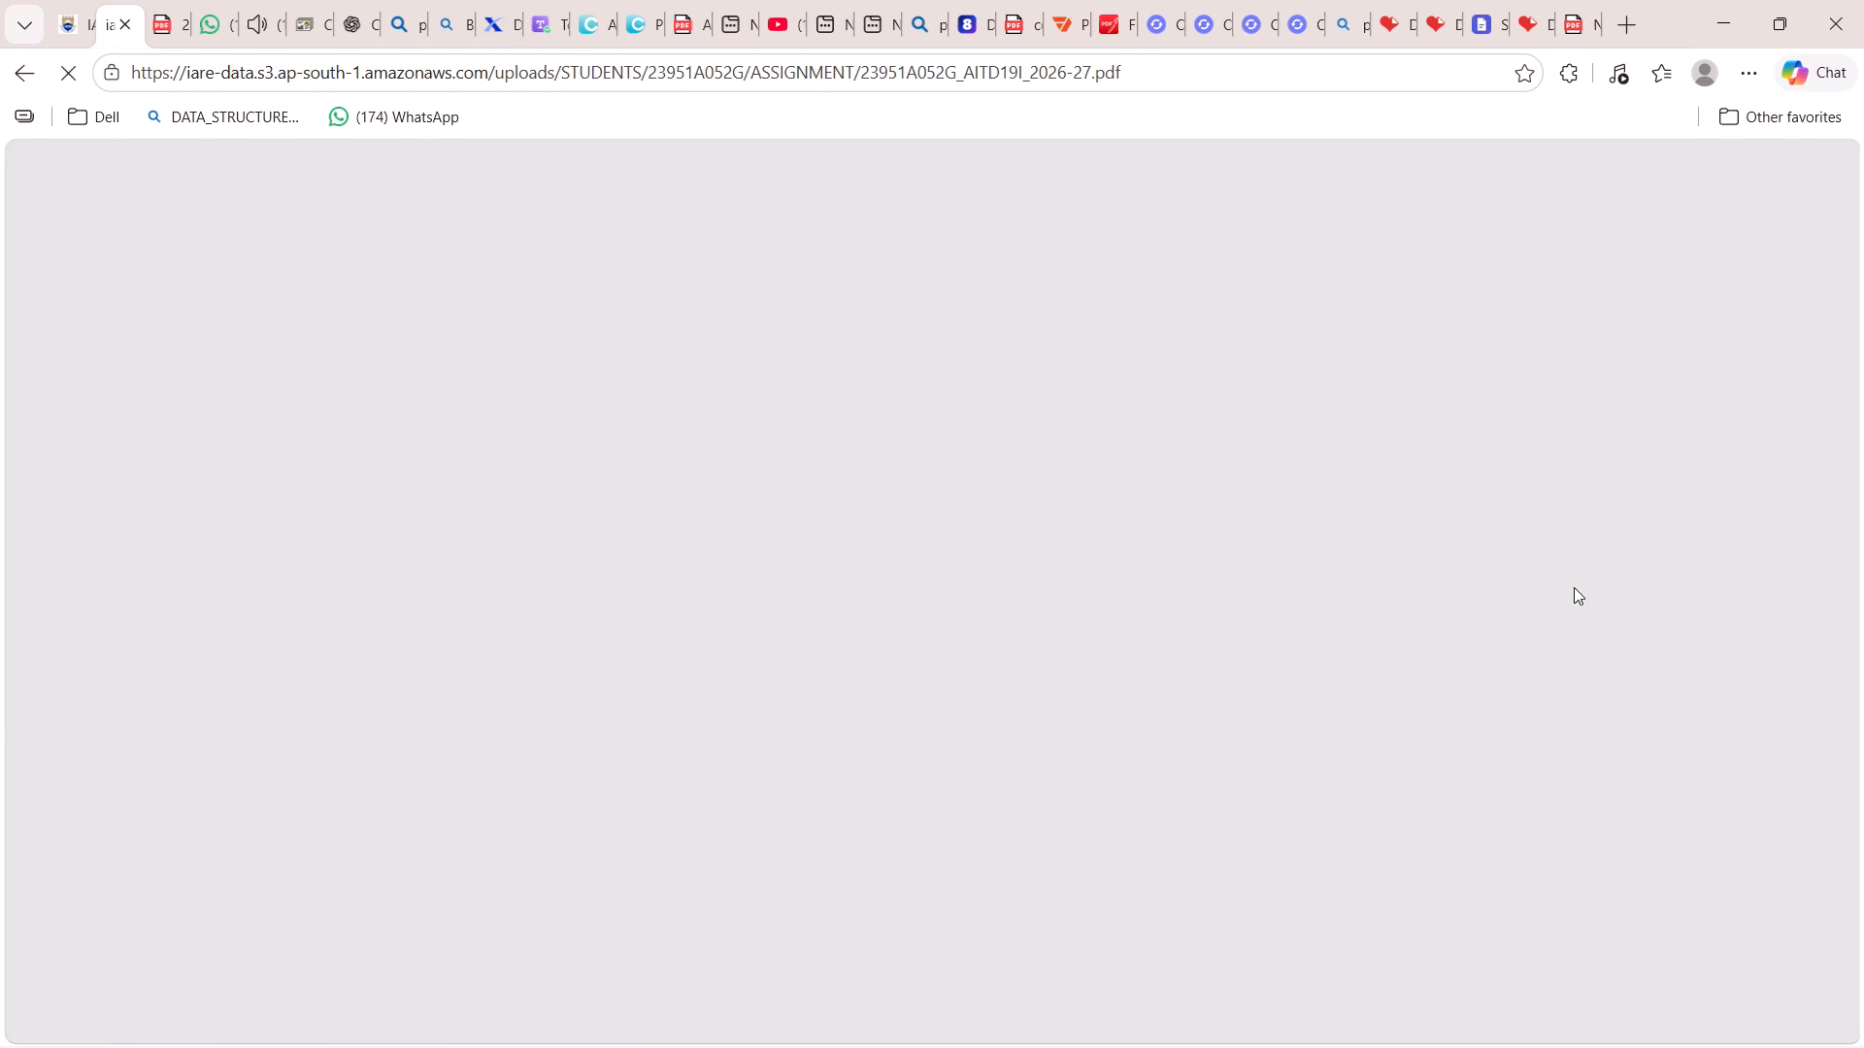
# Read through the uploaded AITD19 assignment report from the cover page to the last answer on CAN error handling.
pyautogui.scroll(-2, 1115, 549)
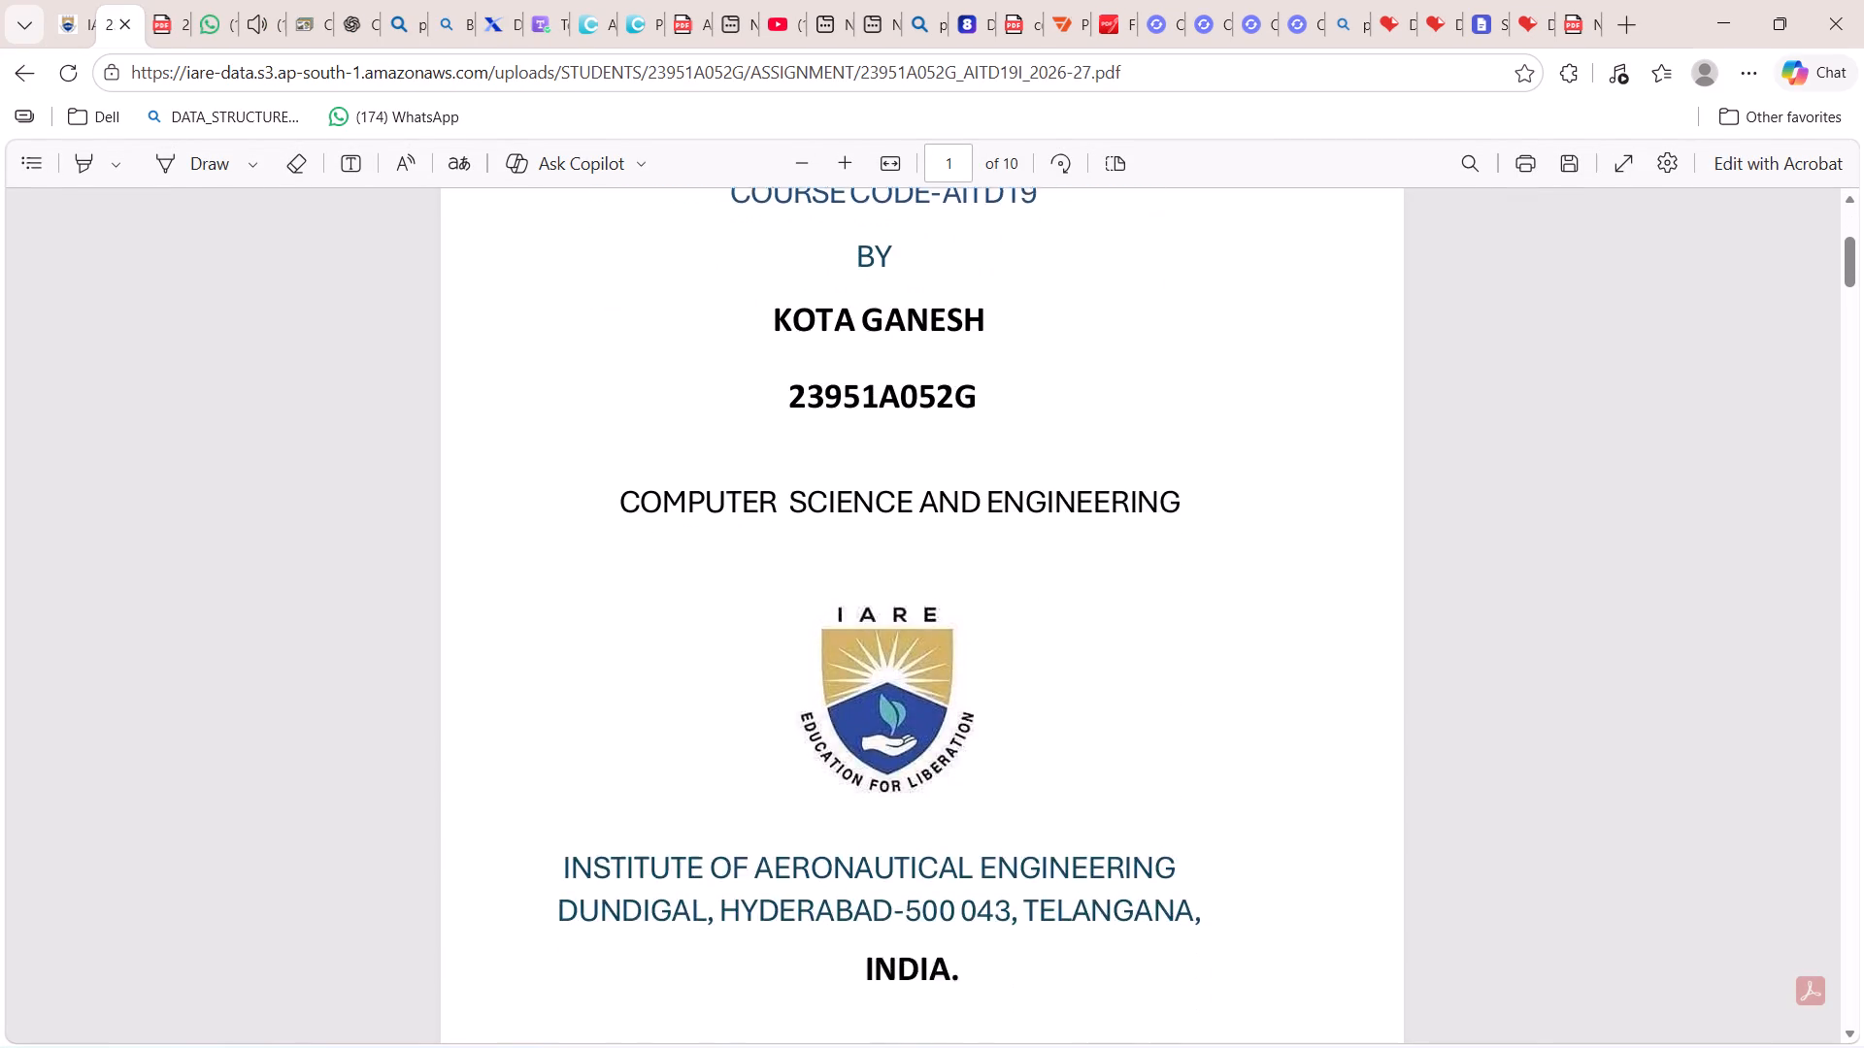
pyautogui.scroll(-5, 1115, 549)
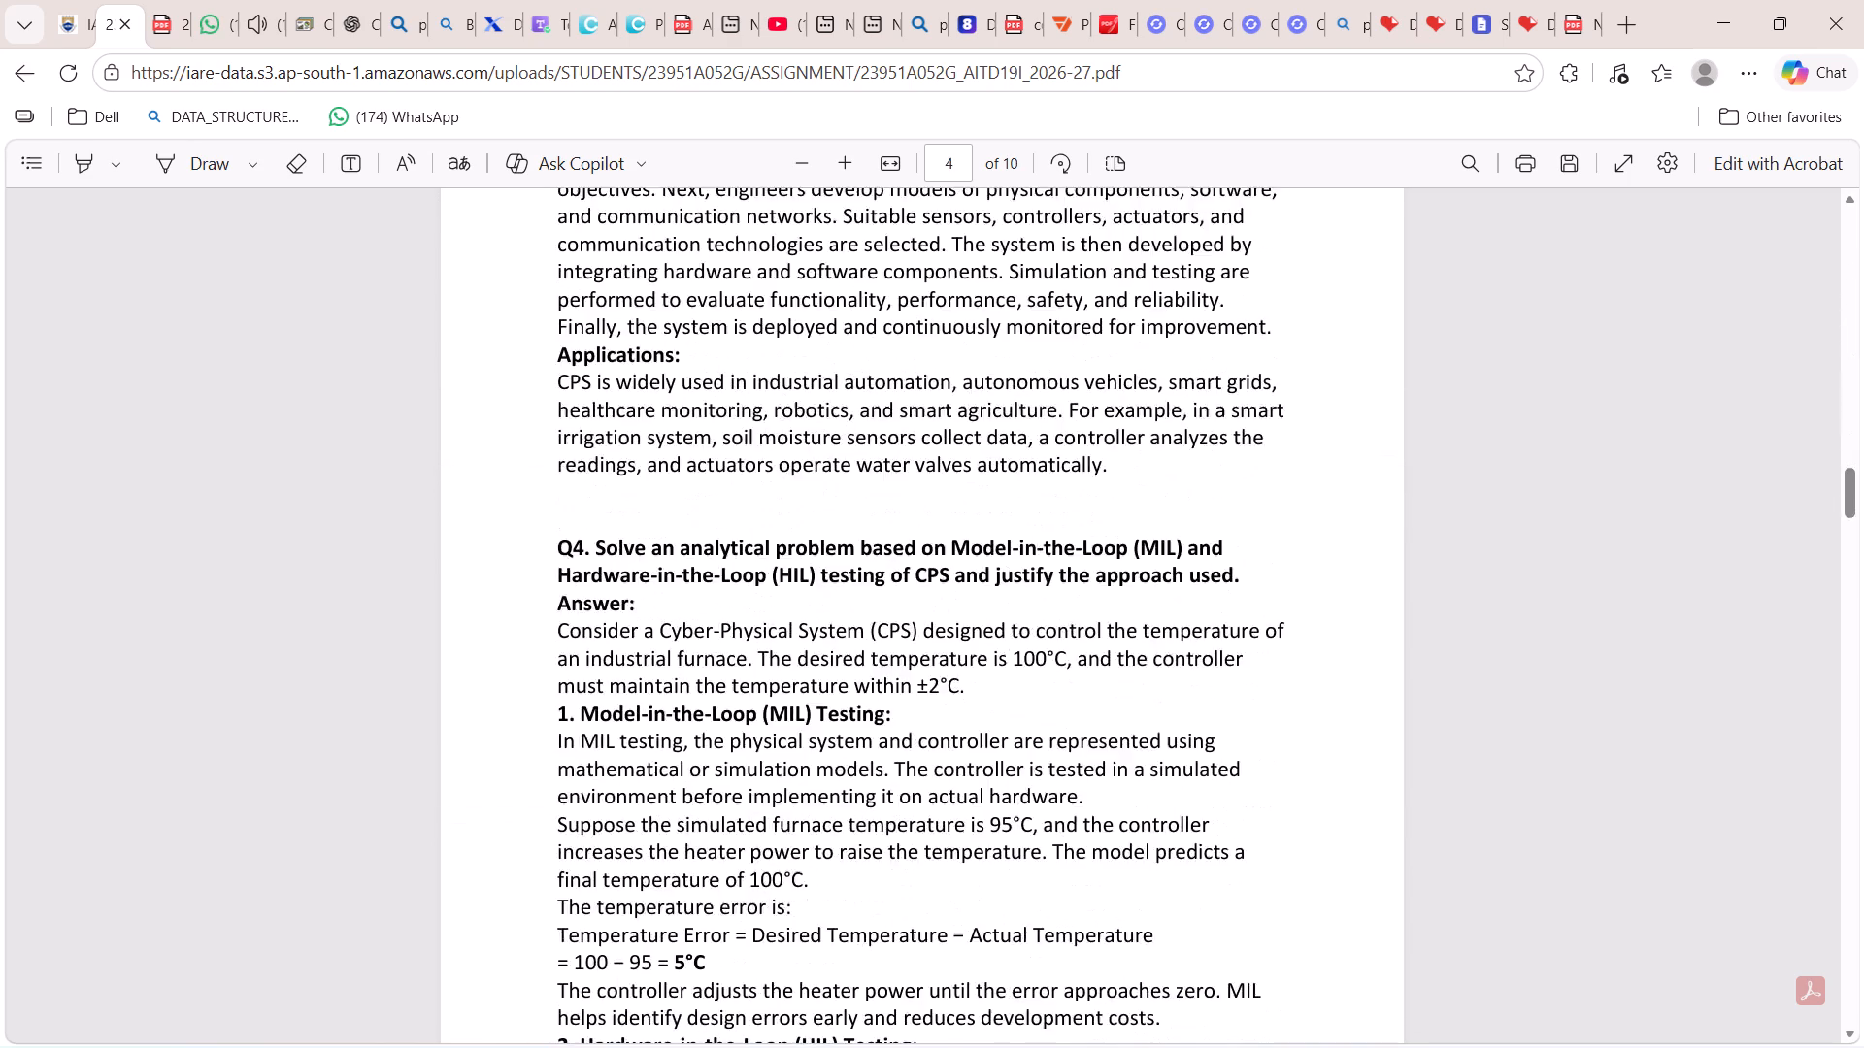
pyautogui.scroll(-3, 1115, 549)
pyautogui.scroll(3, 1115, 549)
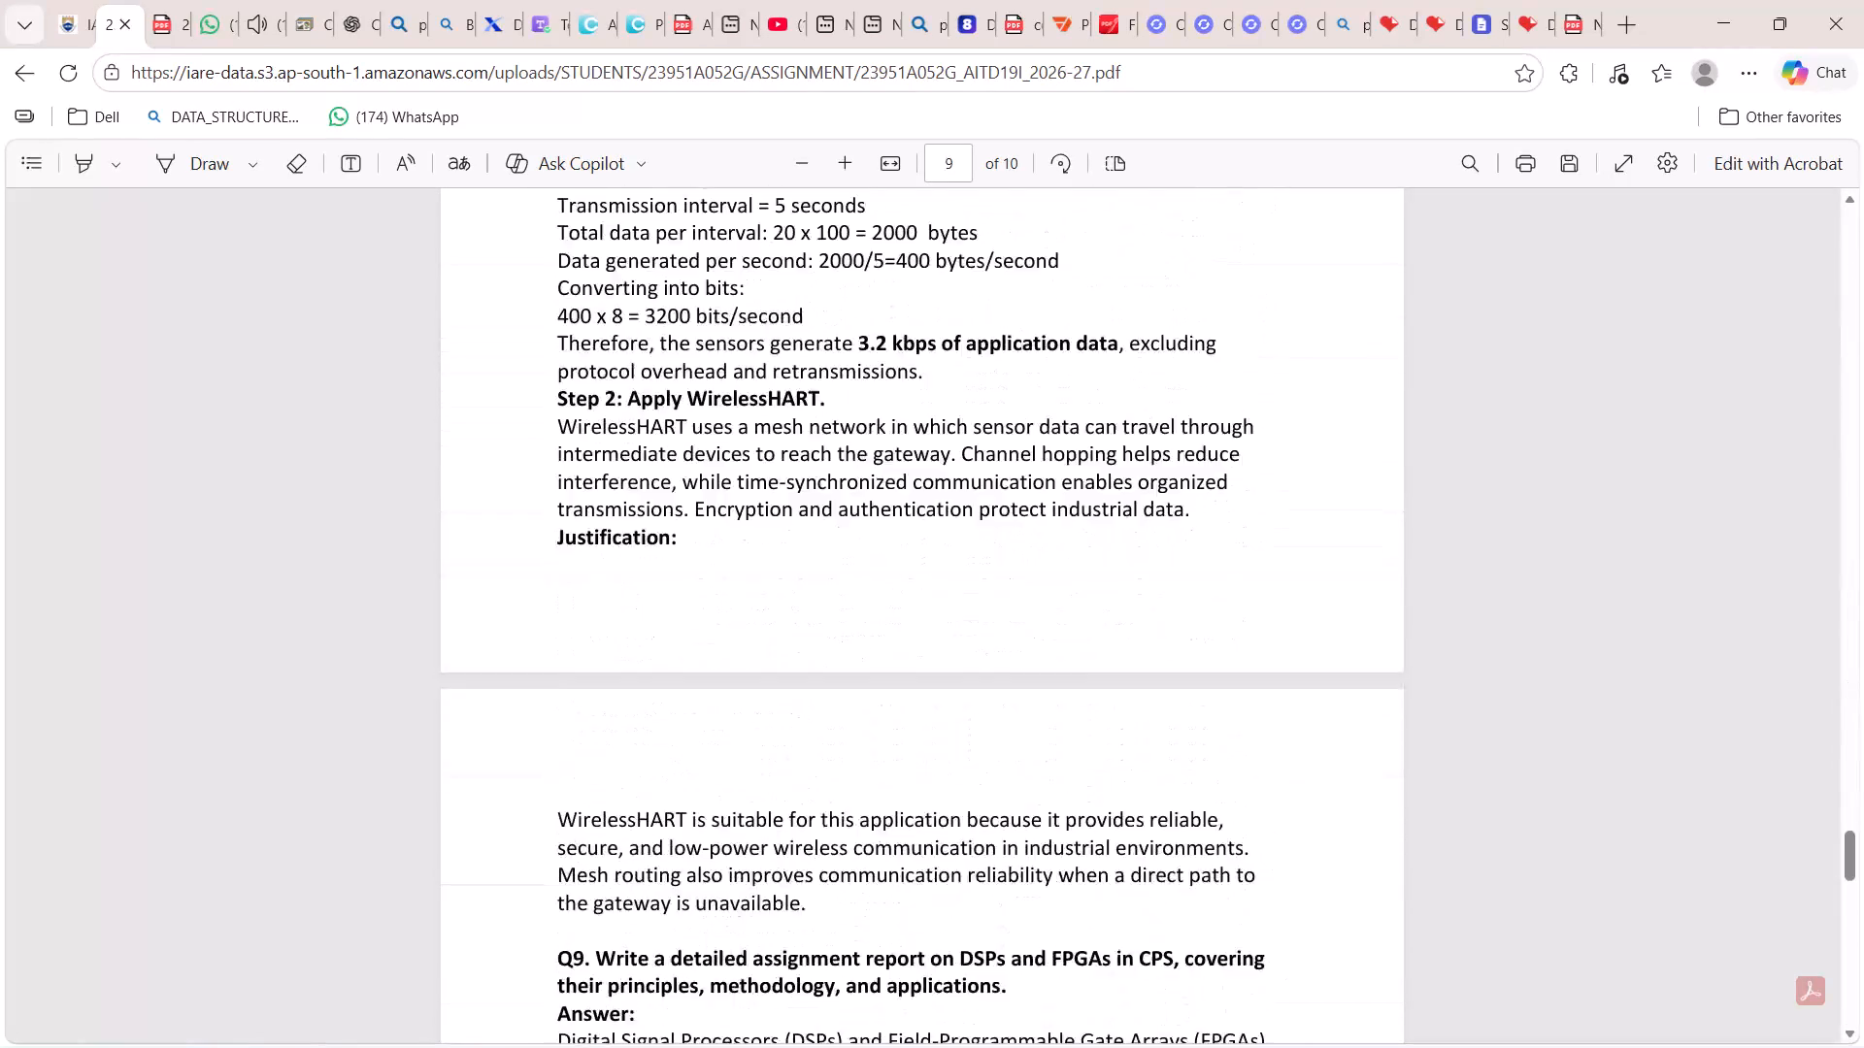
pyautogui.scroll(2, 1115, 549)
pyautogui.scroll(-11, 1115, 549)
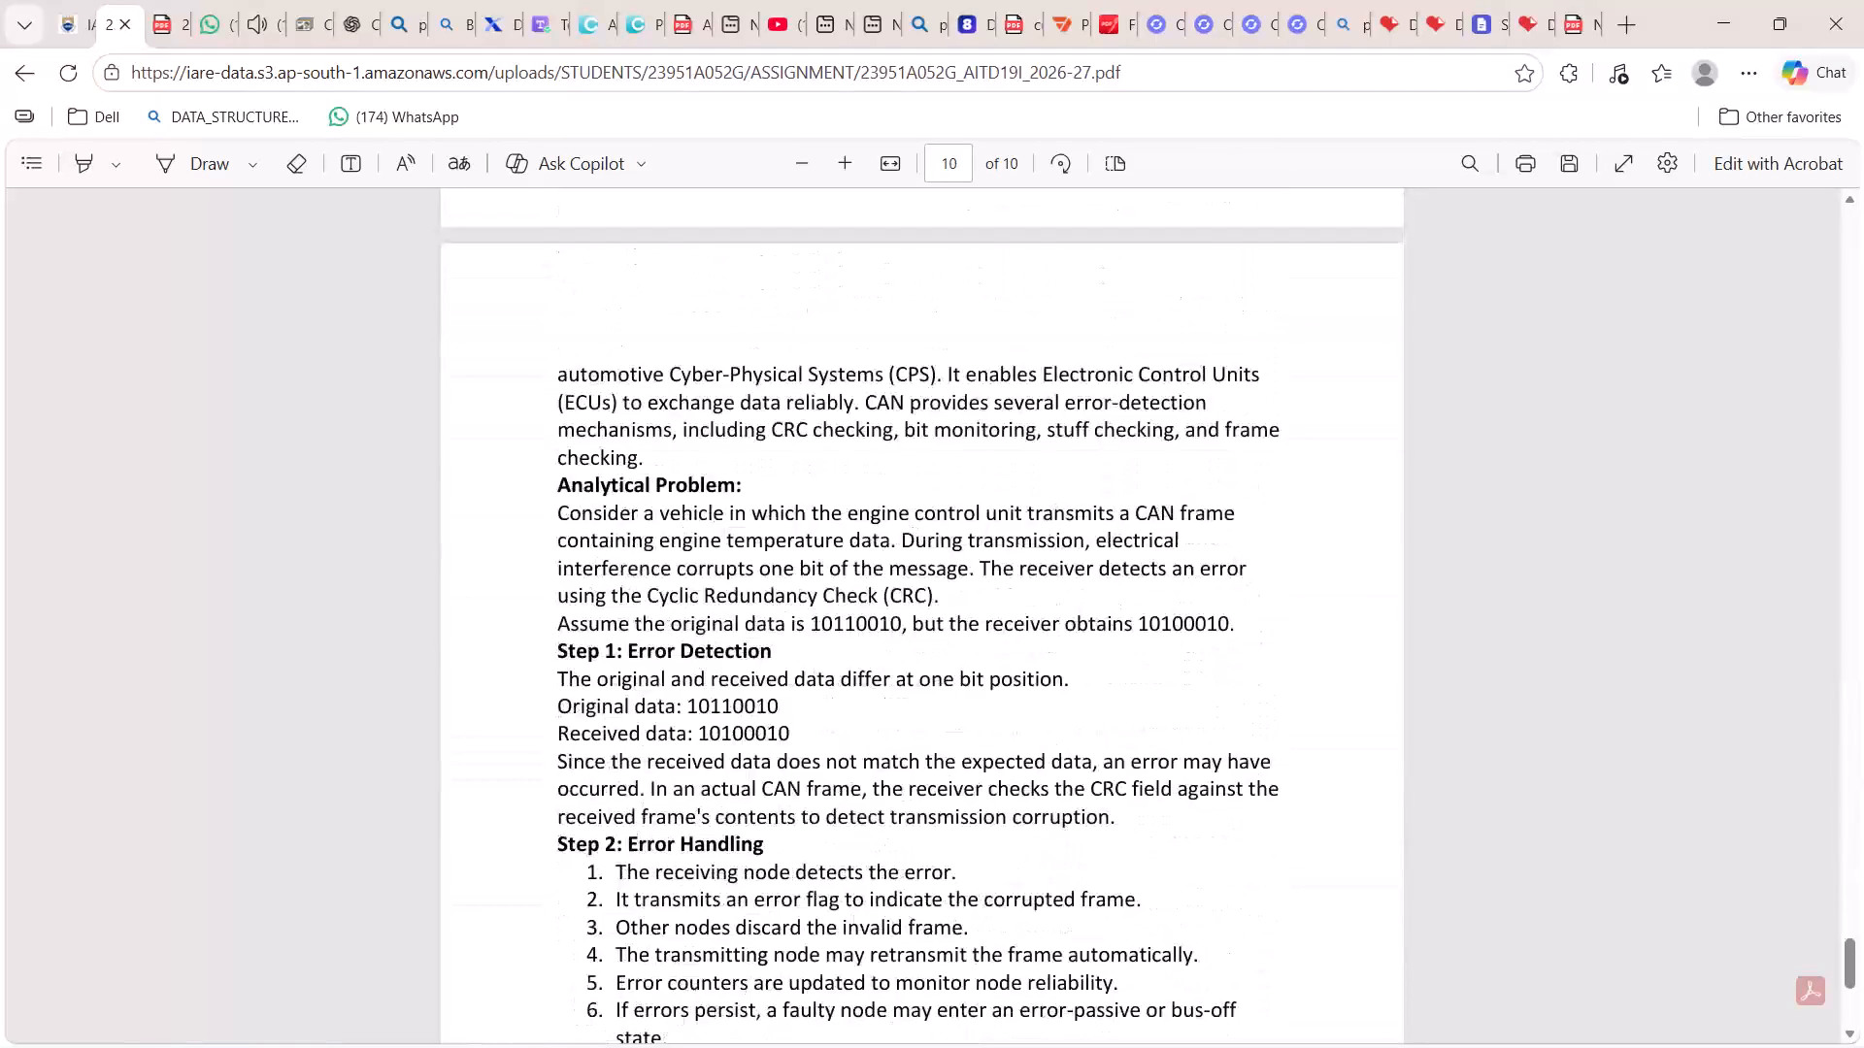
# Review the AITD19 report's cover page and the layout of its opening Industry 4.0 answer at a reduced page size.
pyautogui.scroll(13, 1115, 549)
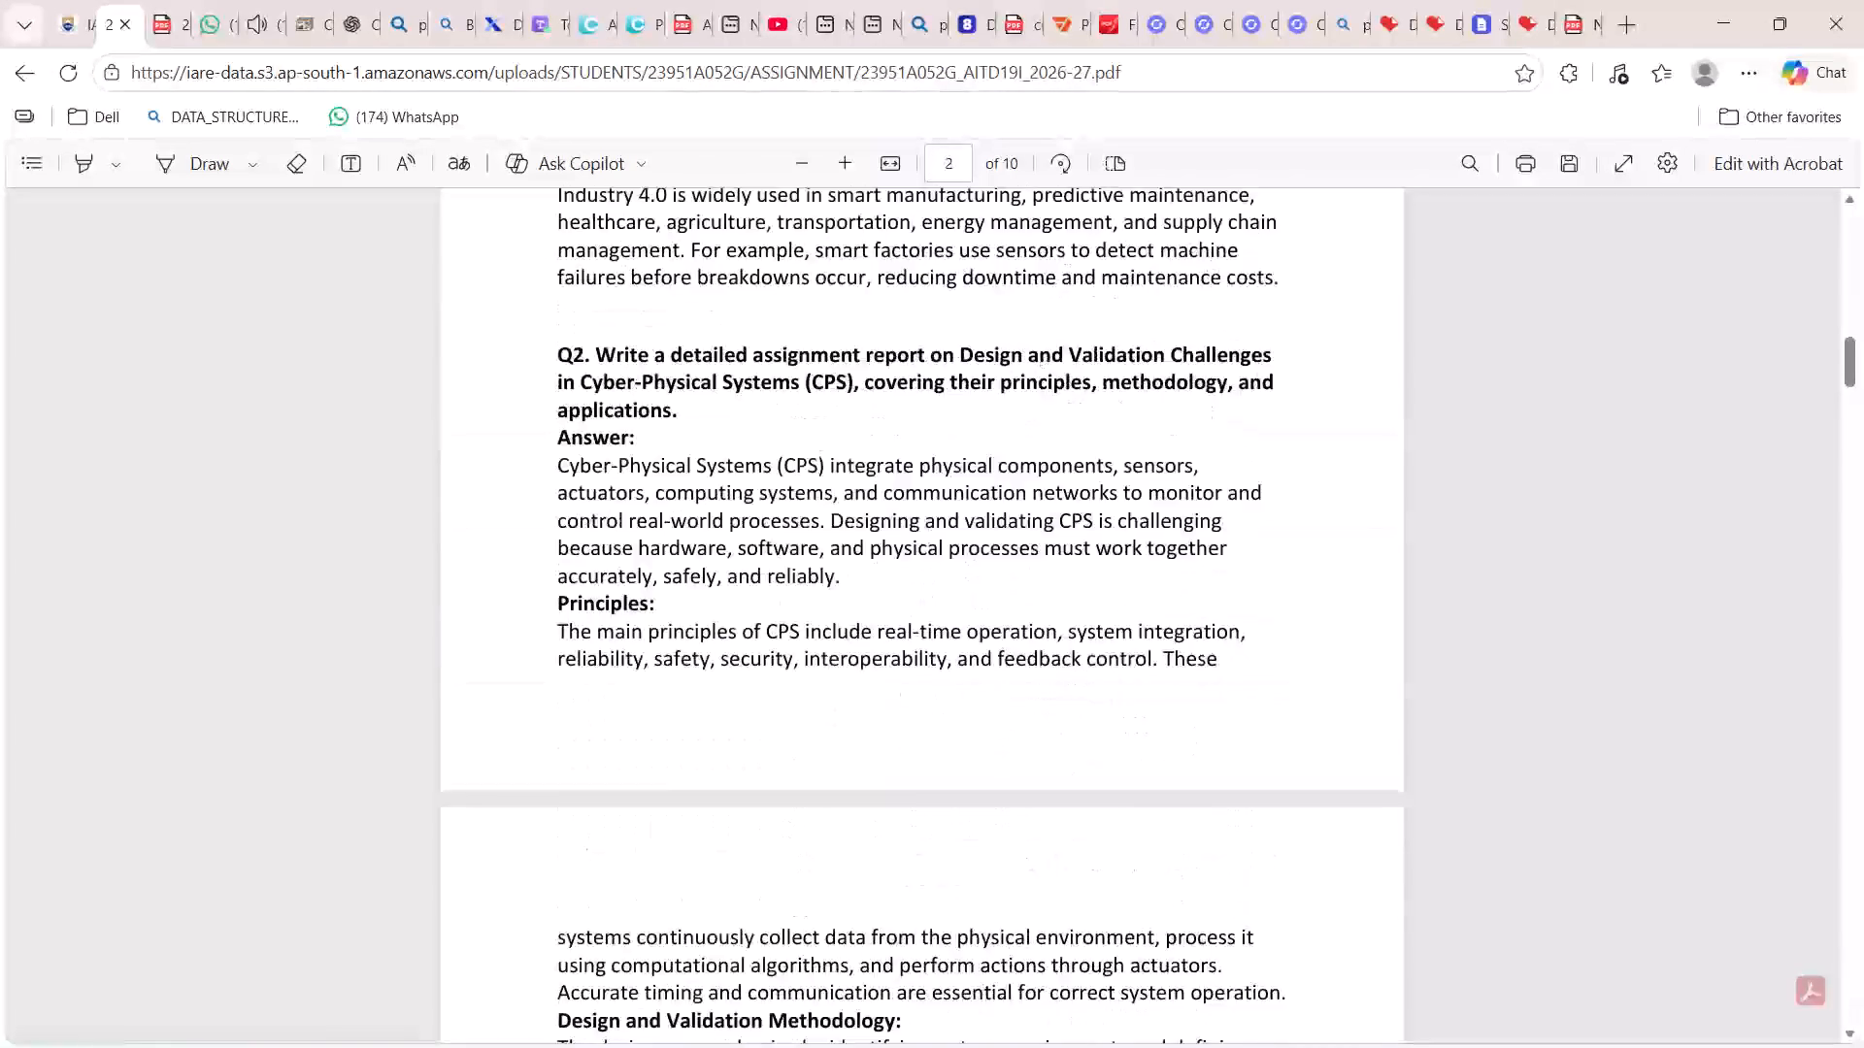
pyautogui.scroll(4, 1115, 549)
pyautogui.scroll(-1, 1115, 549)
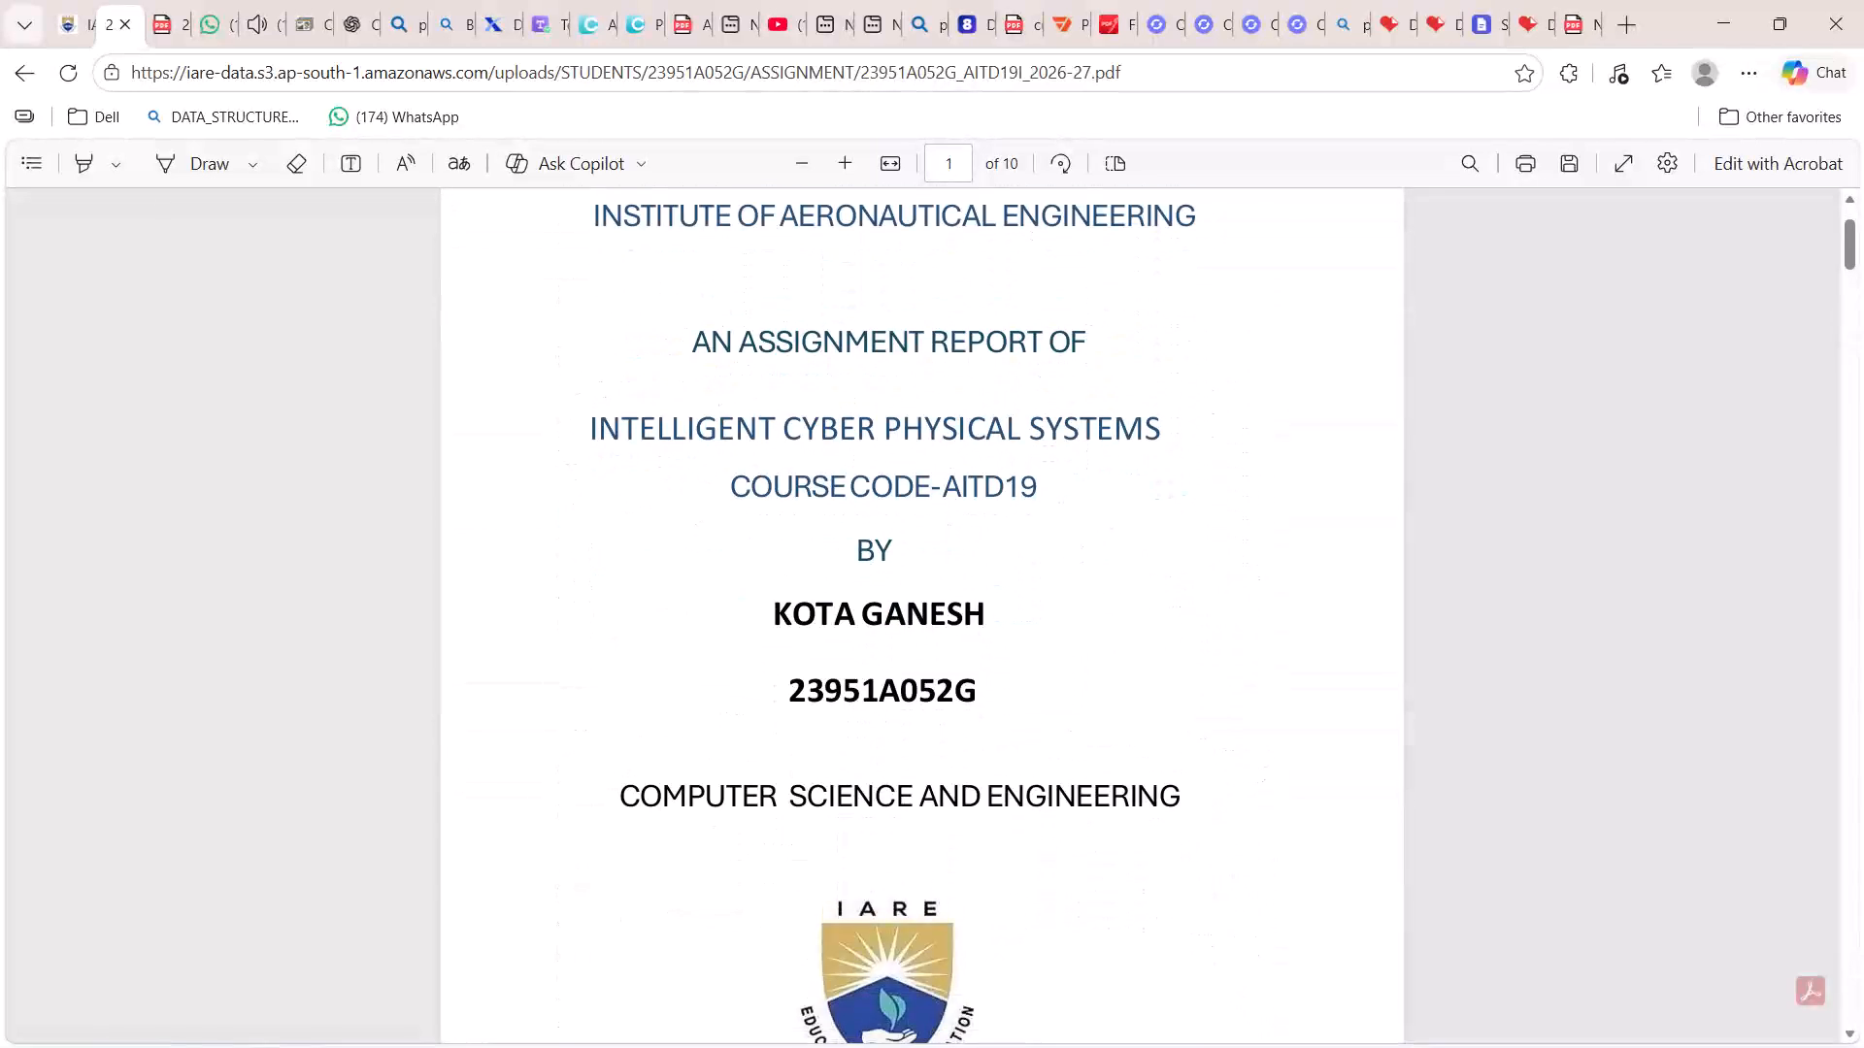
pyautogui.scroll(-3, 1115, 549)
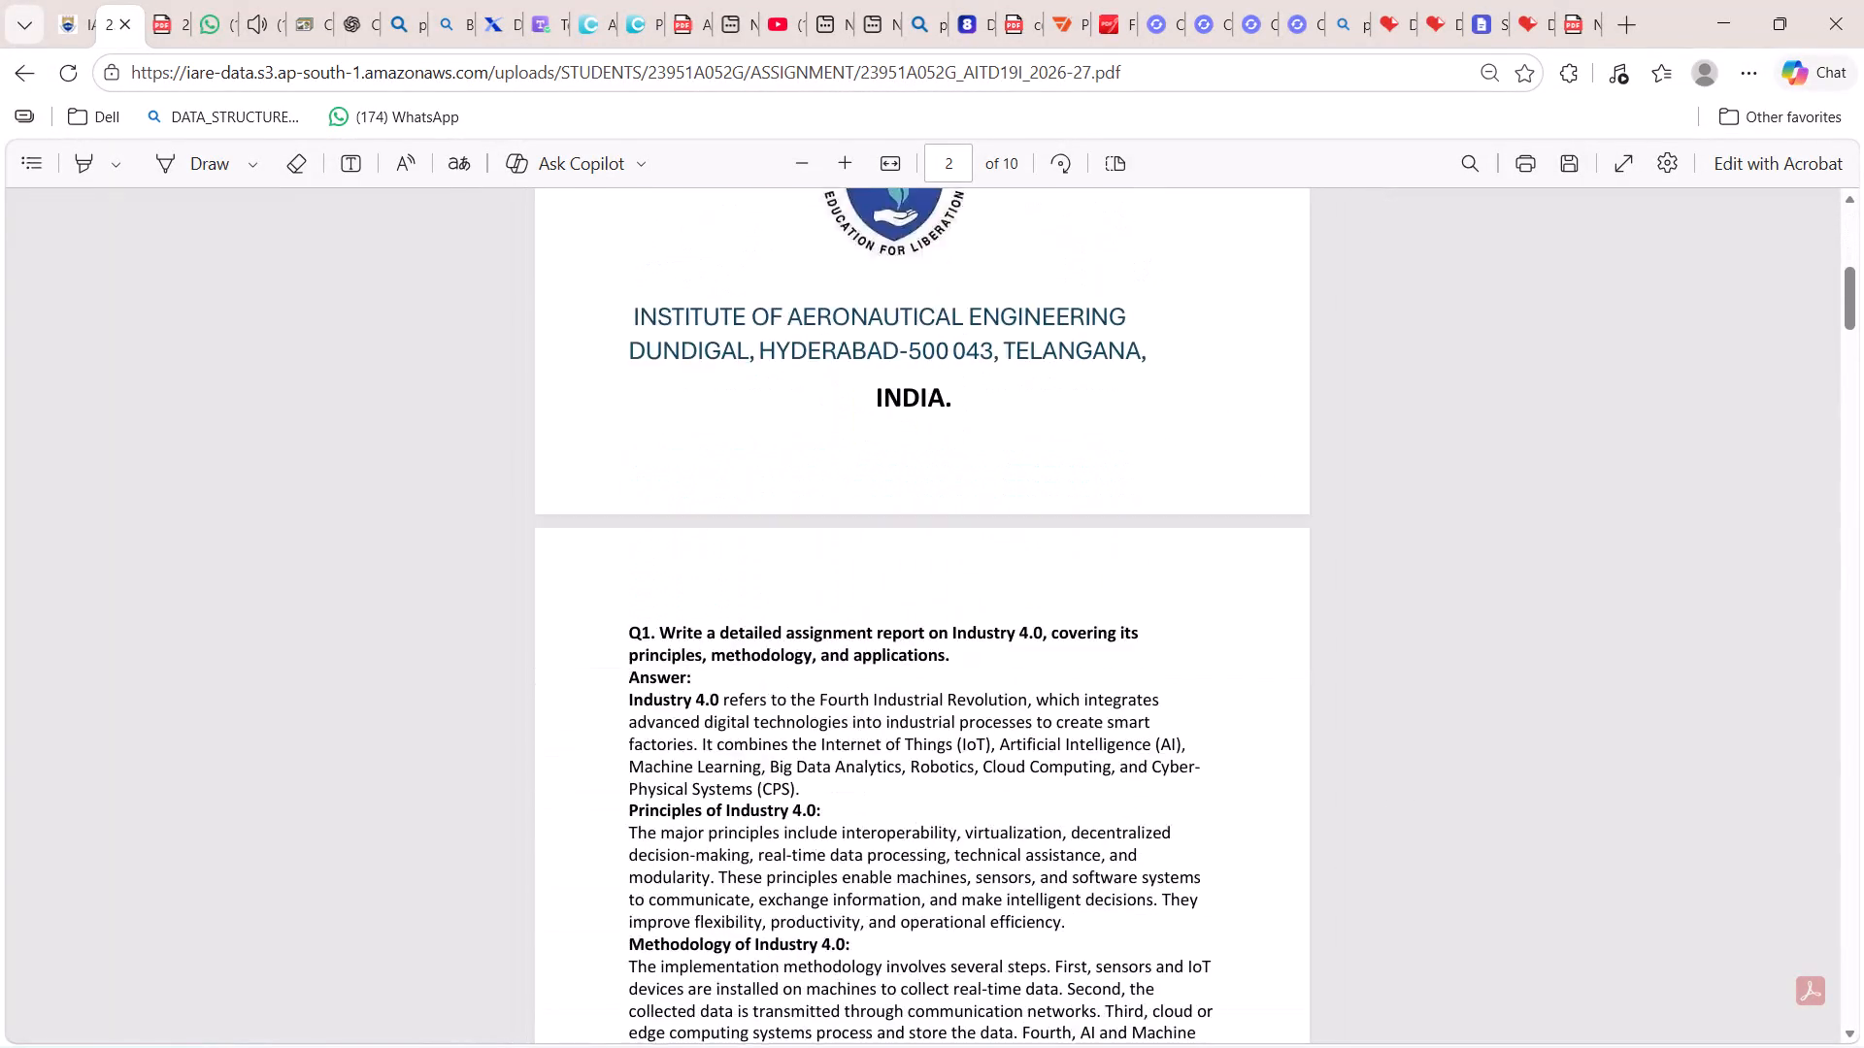
pyautogui.scroll(5, 1115, 549)
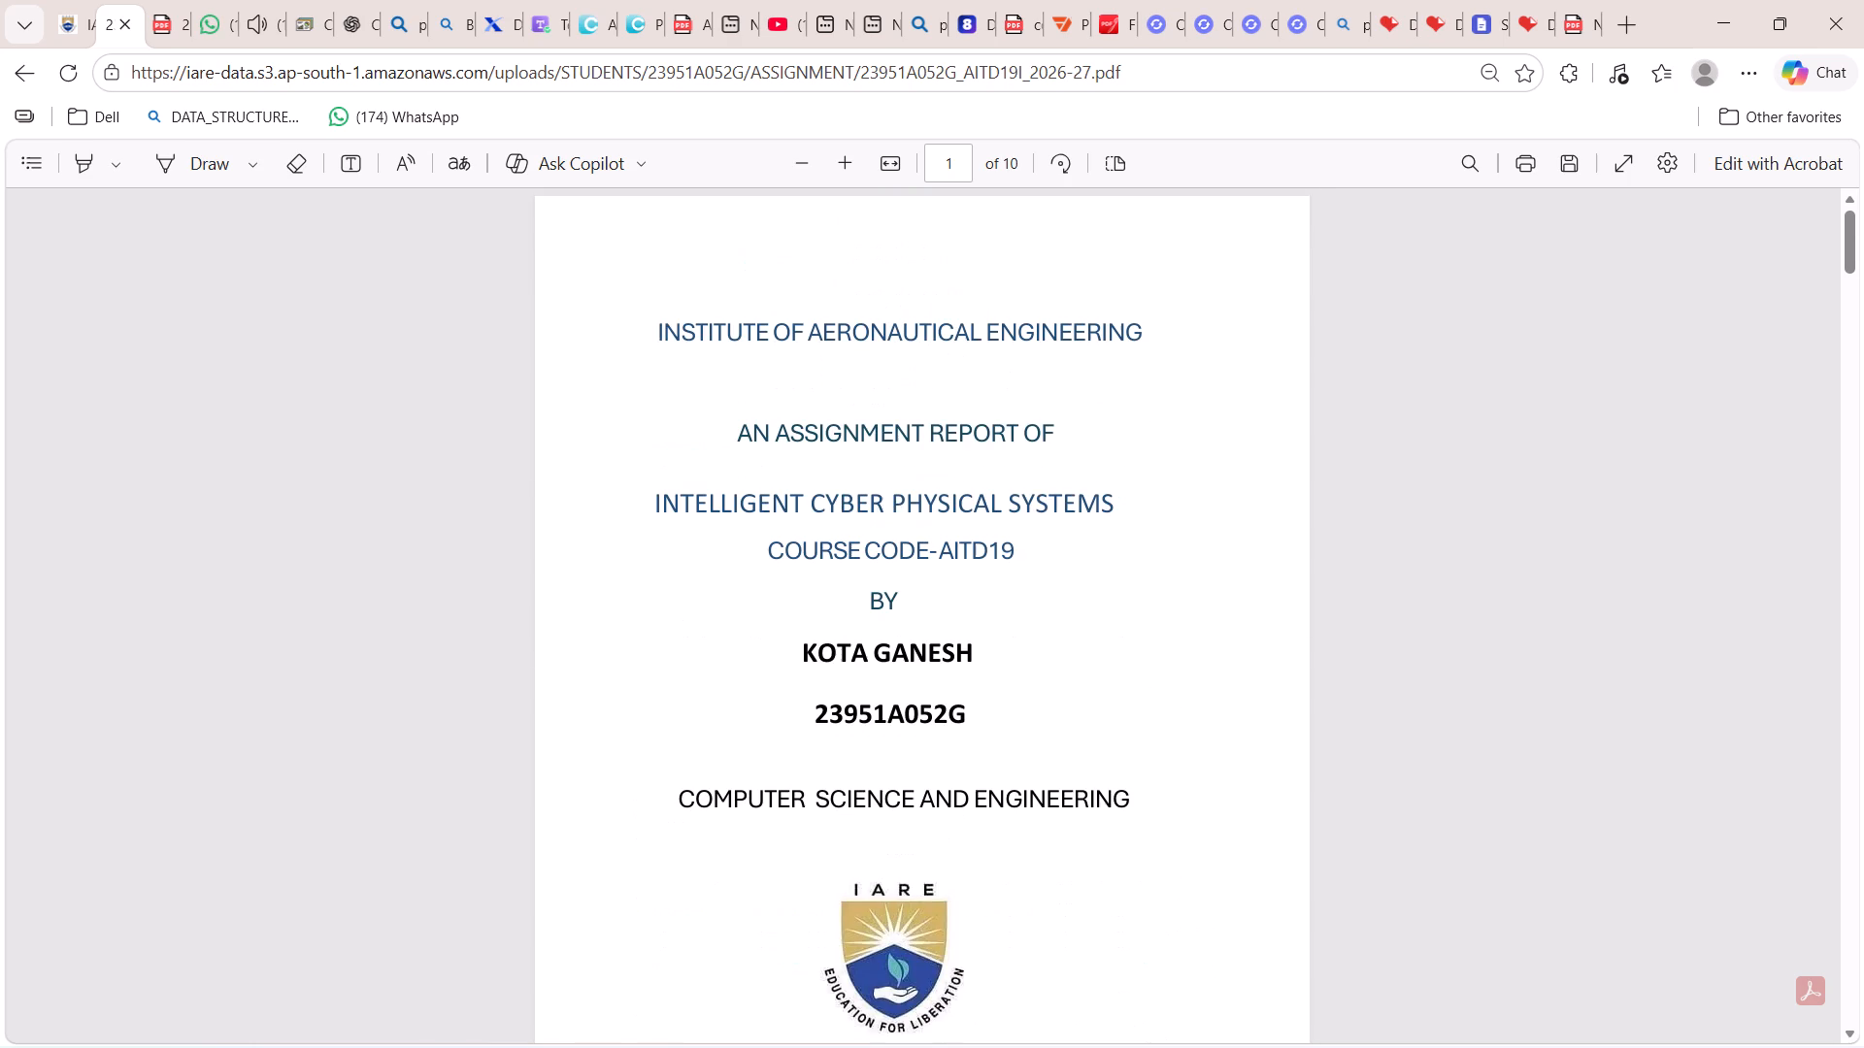
pyautogui.scroll(-1, 1115, 549)
pyautogui.scroll(2, 1115, 549)
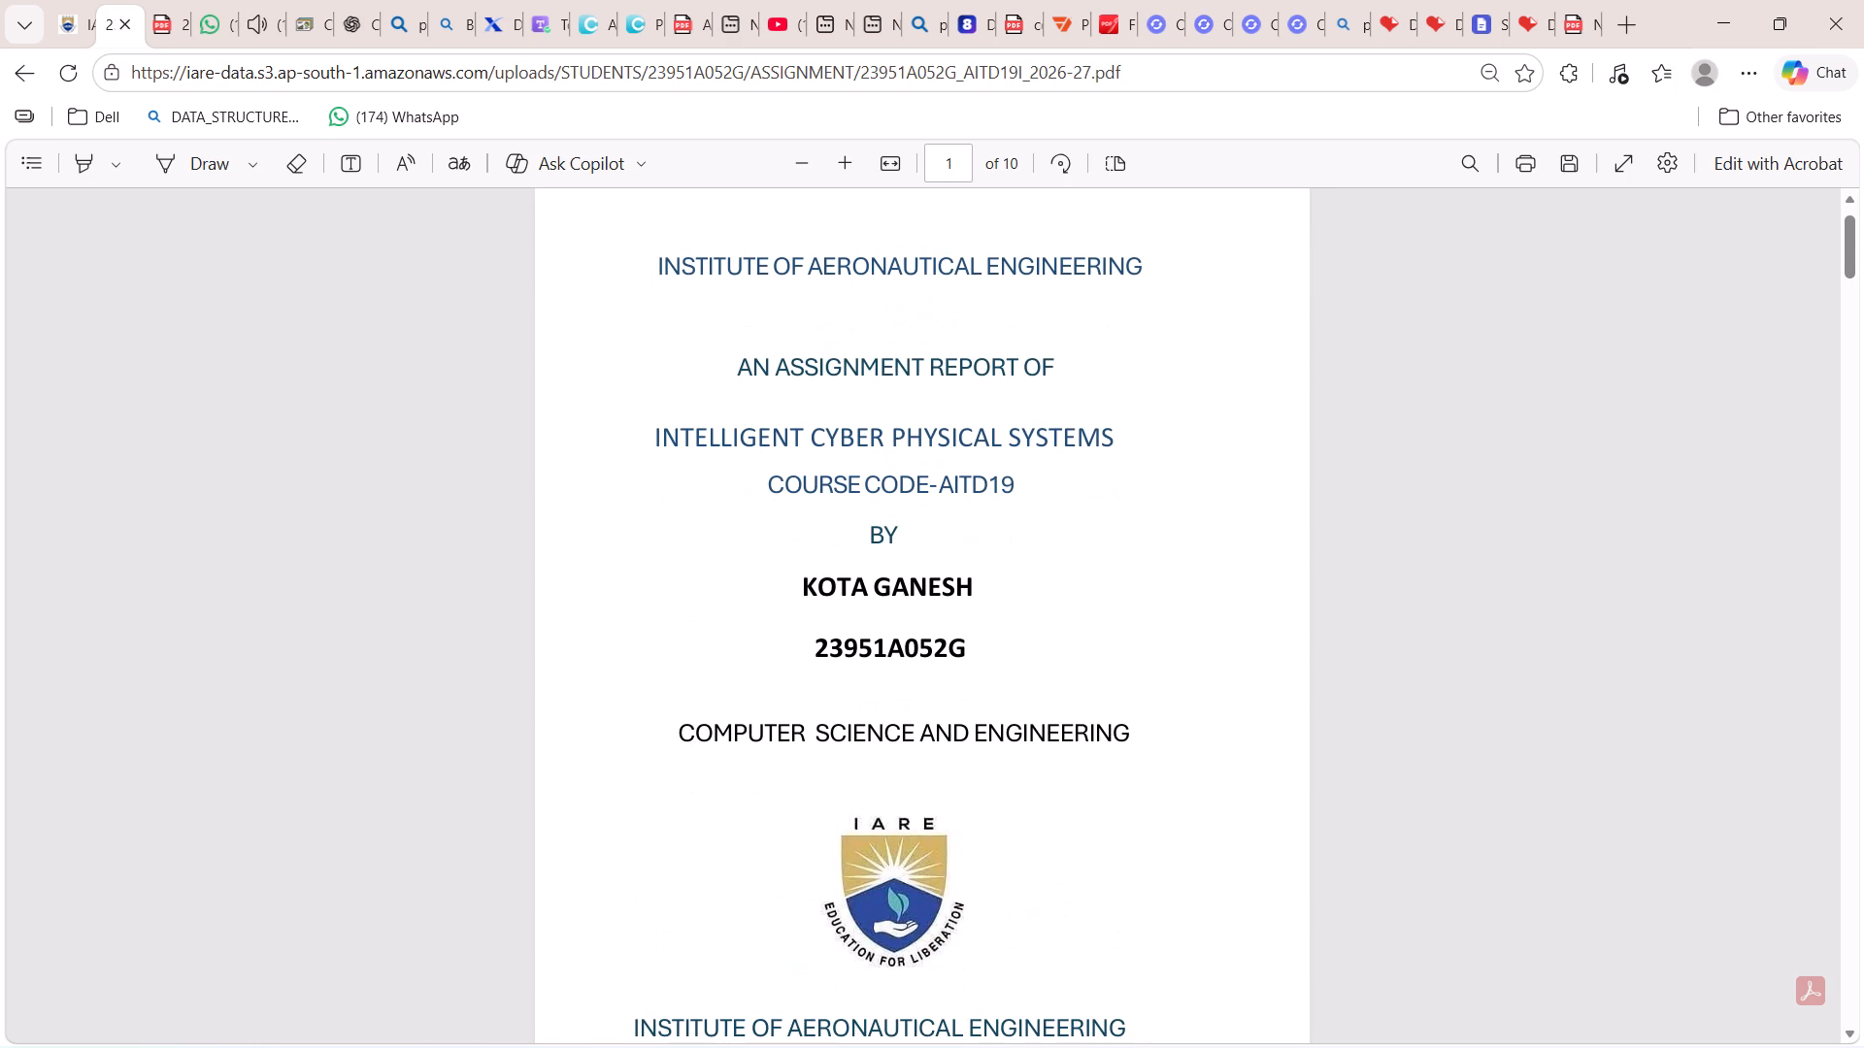
pyautogui.scroll(-4, 1115, 549)
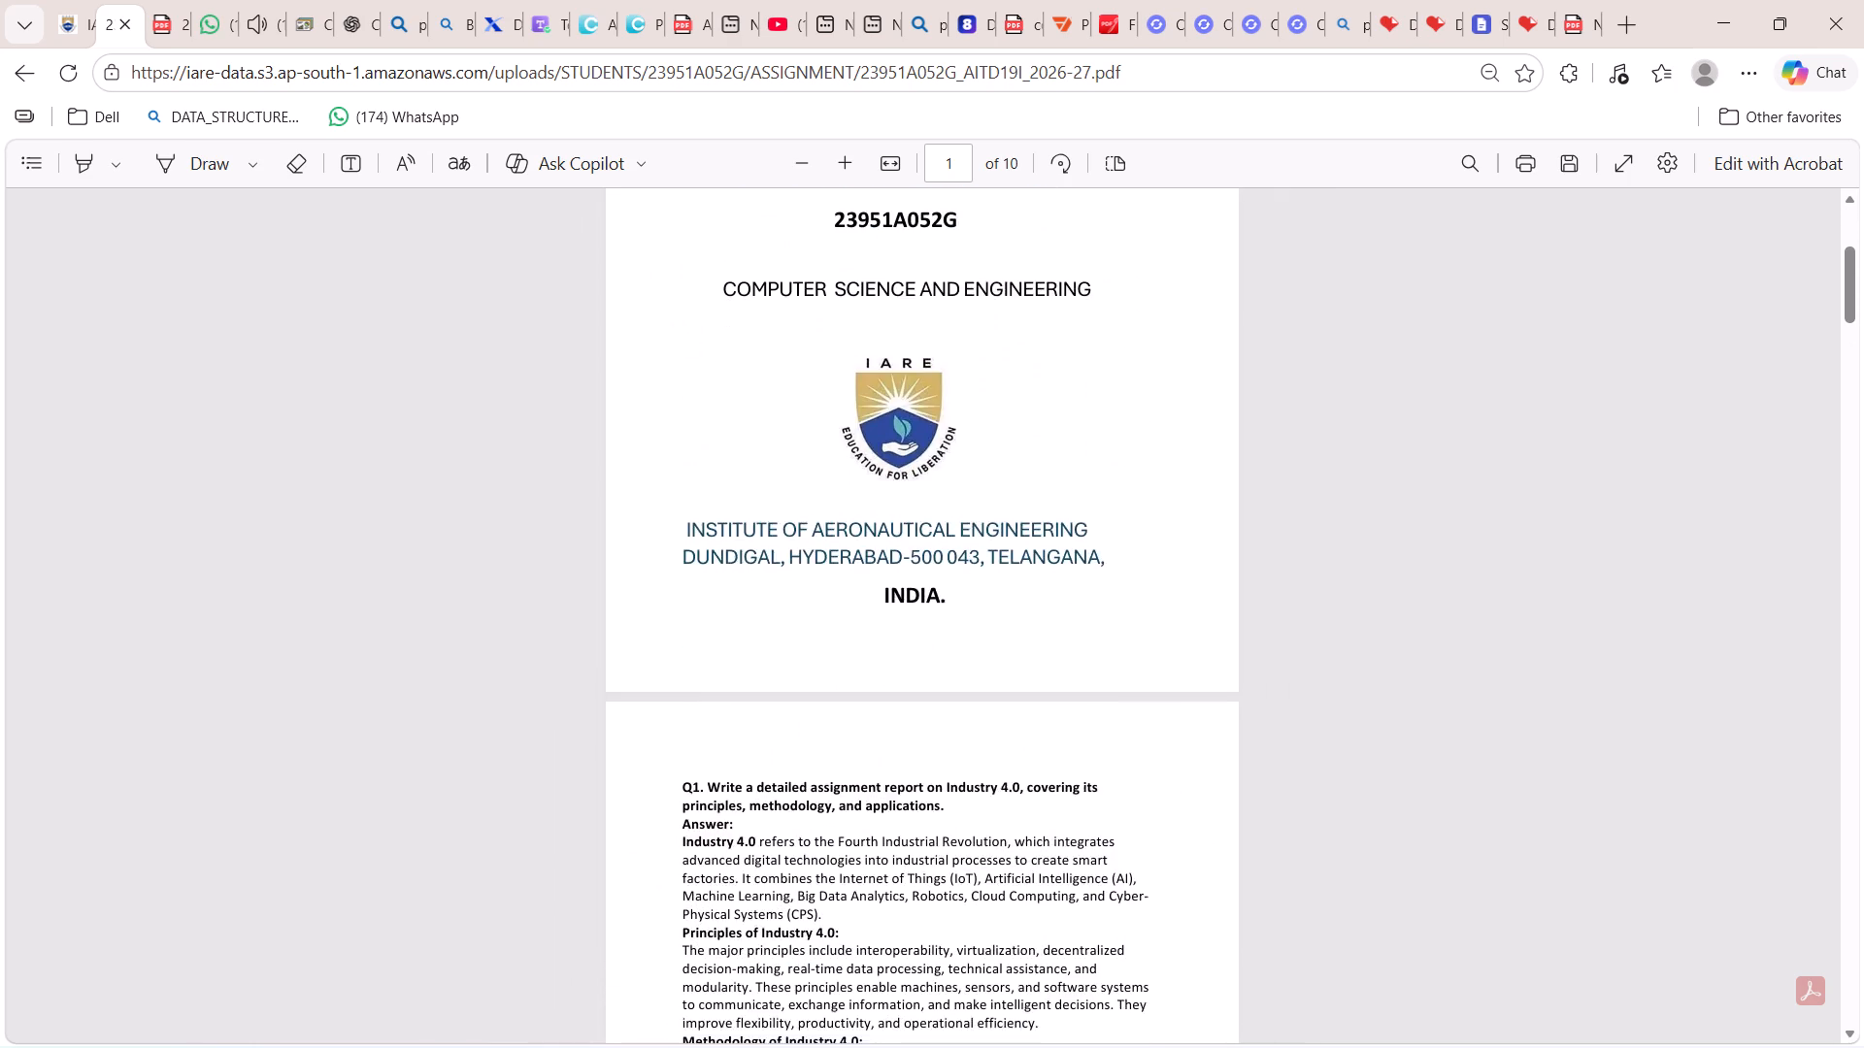
pyautogui.scroll(-1, 1115, 549)
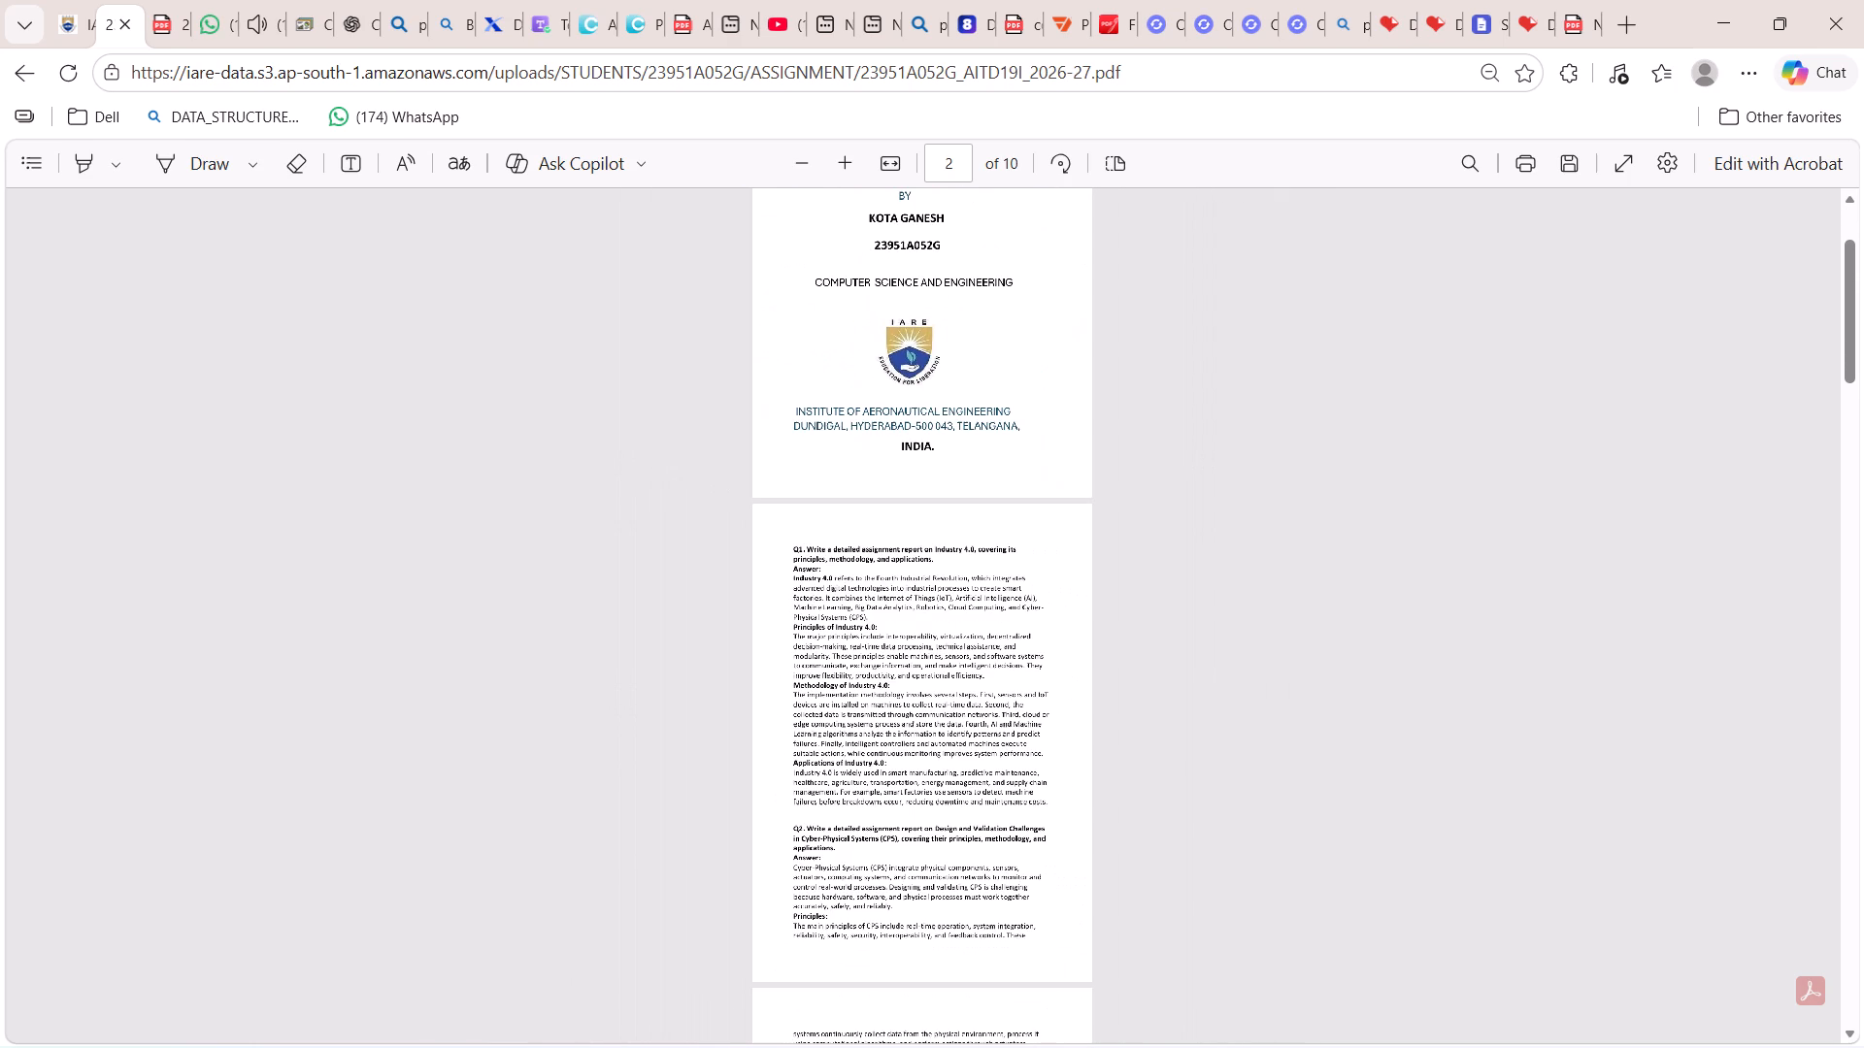
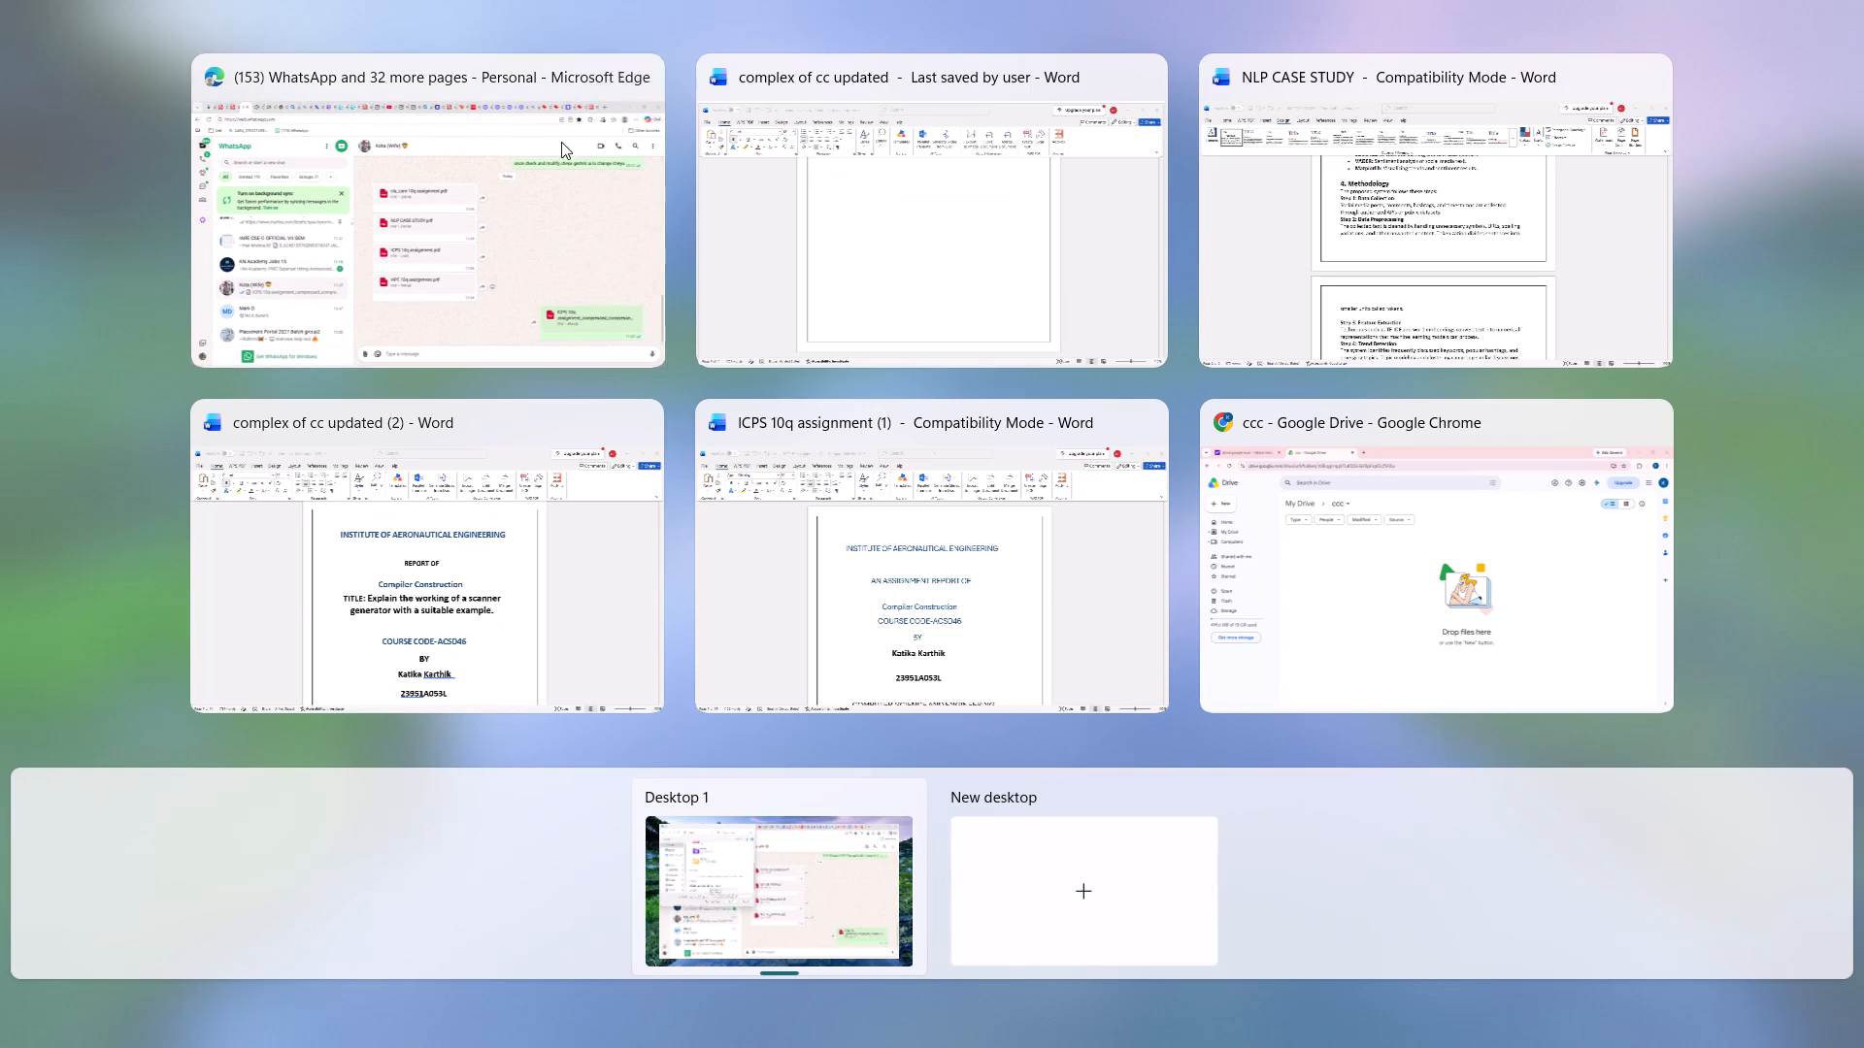
pyautogui.click(542, 209)
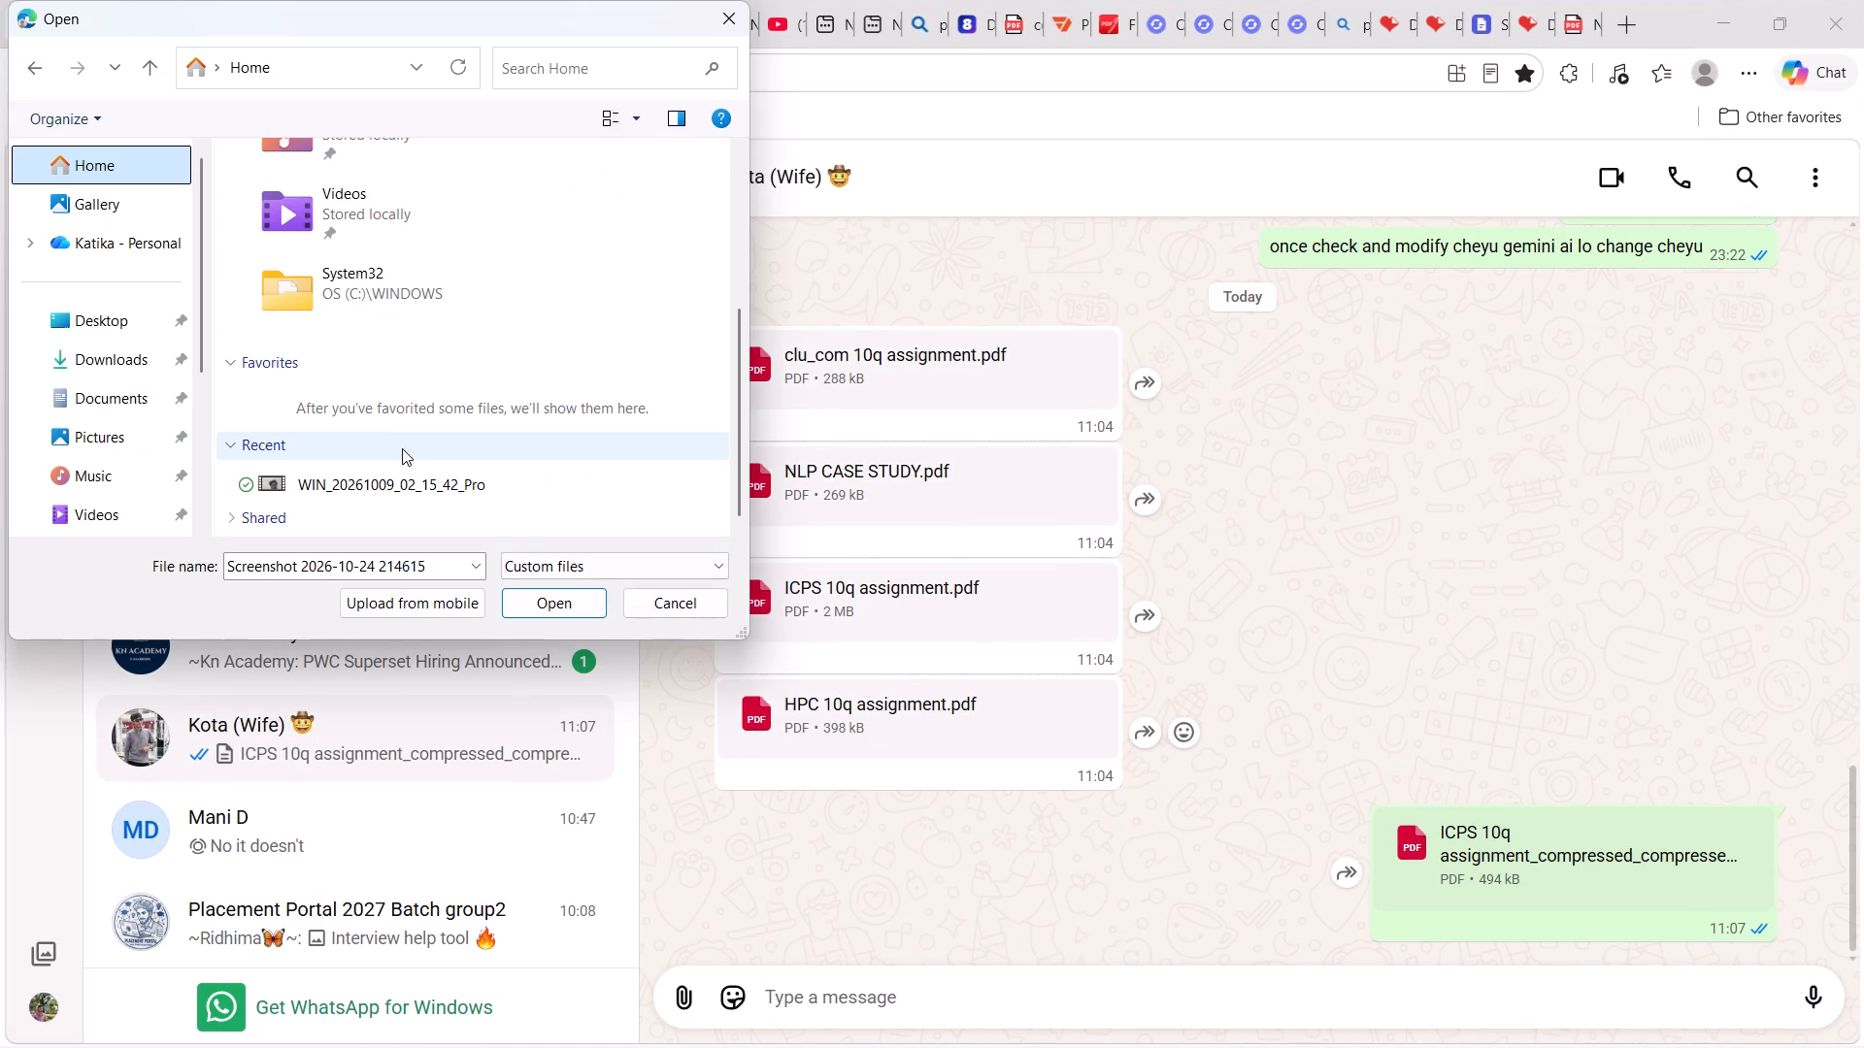
pyautogui.scroll(-2, 402, 448)
pyautogui.scroll(2, 402, 448)
pyautogui.scroll(-3, 467, 211)
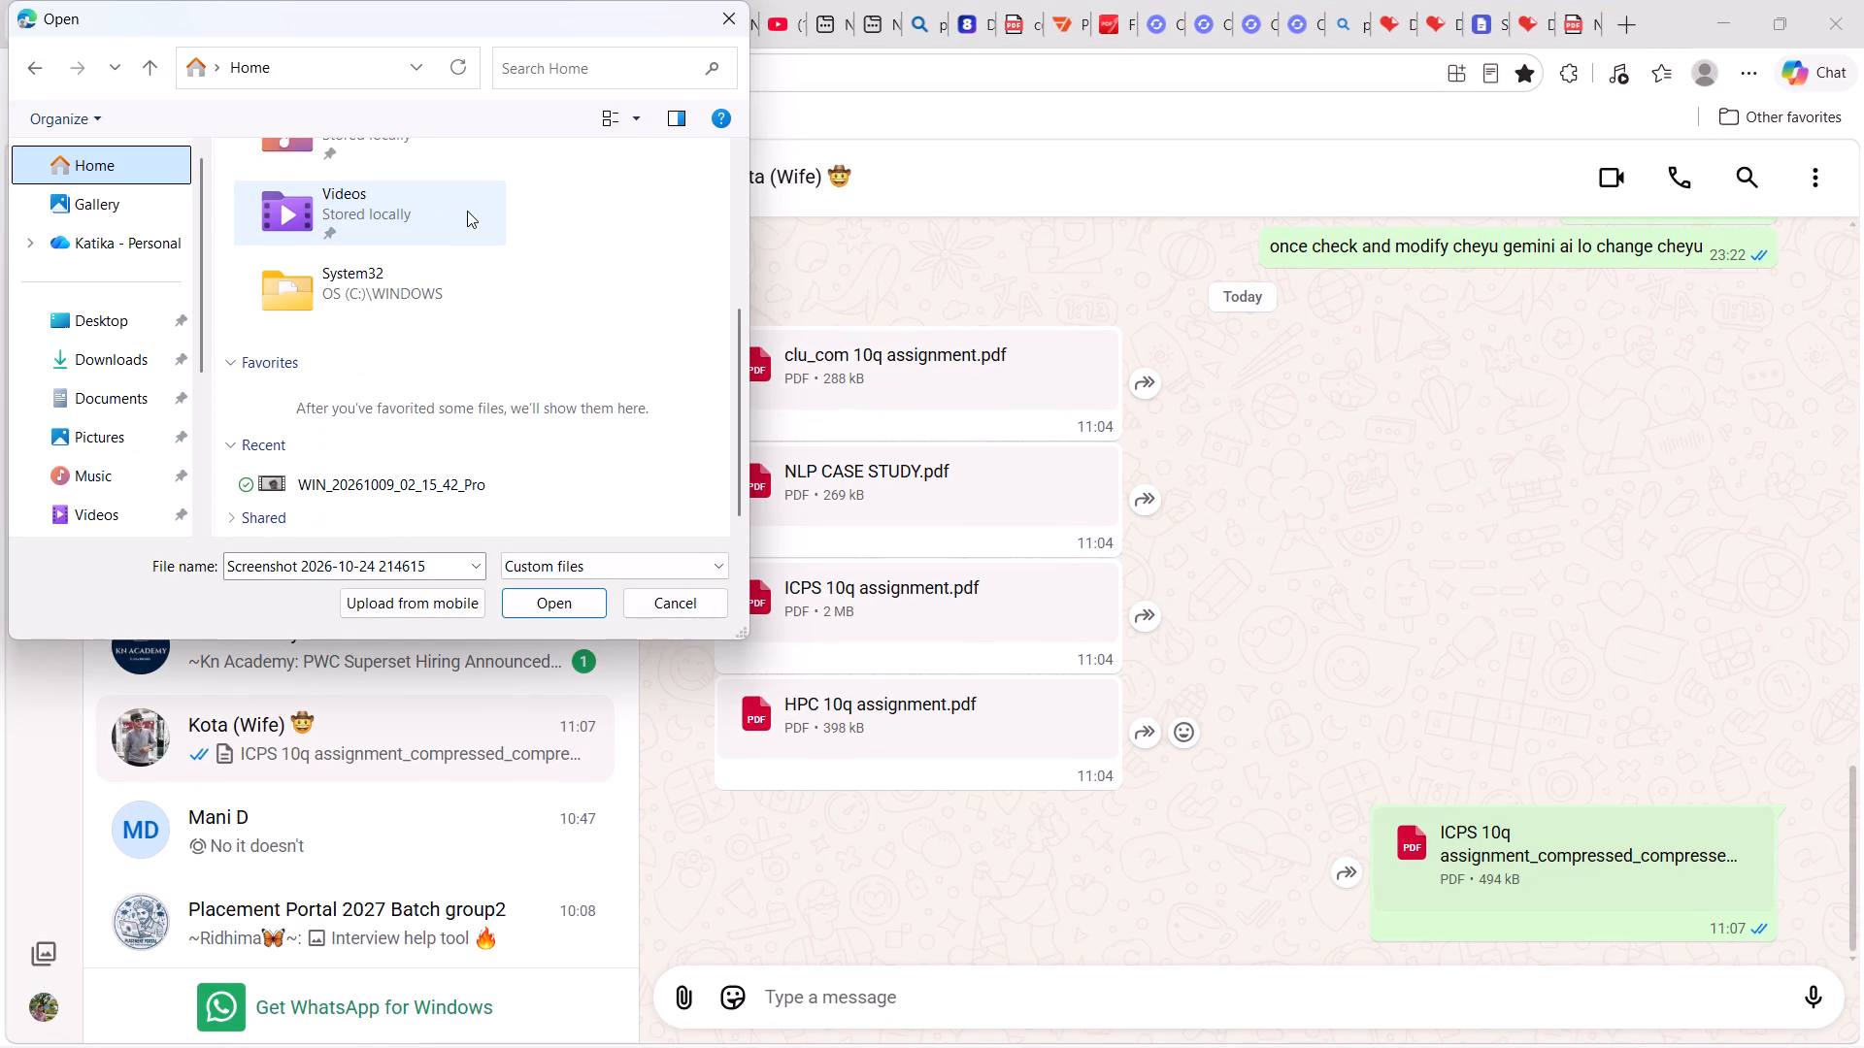
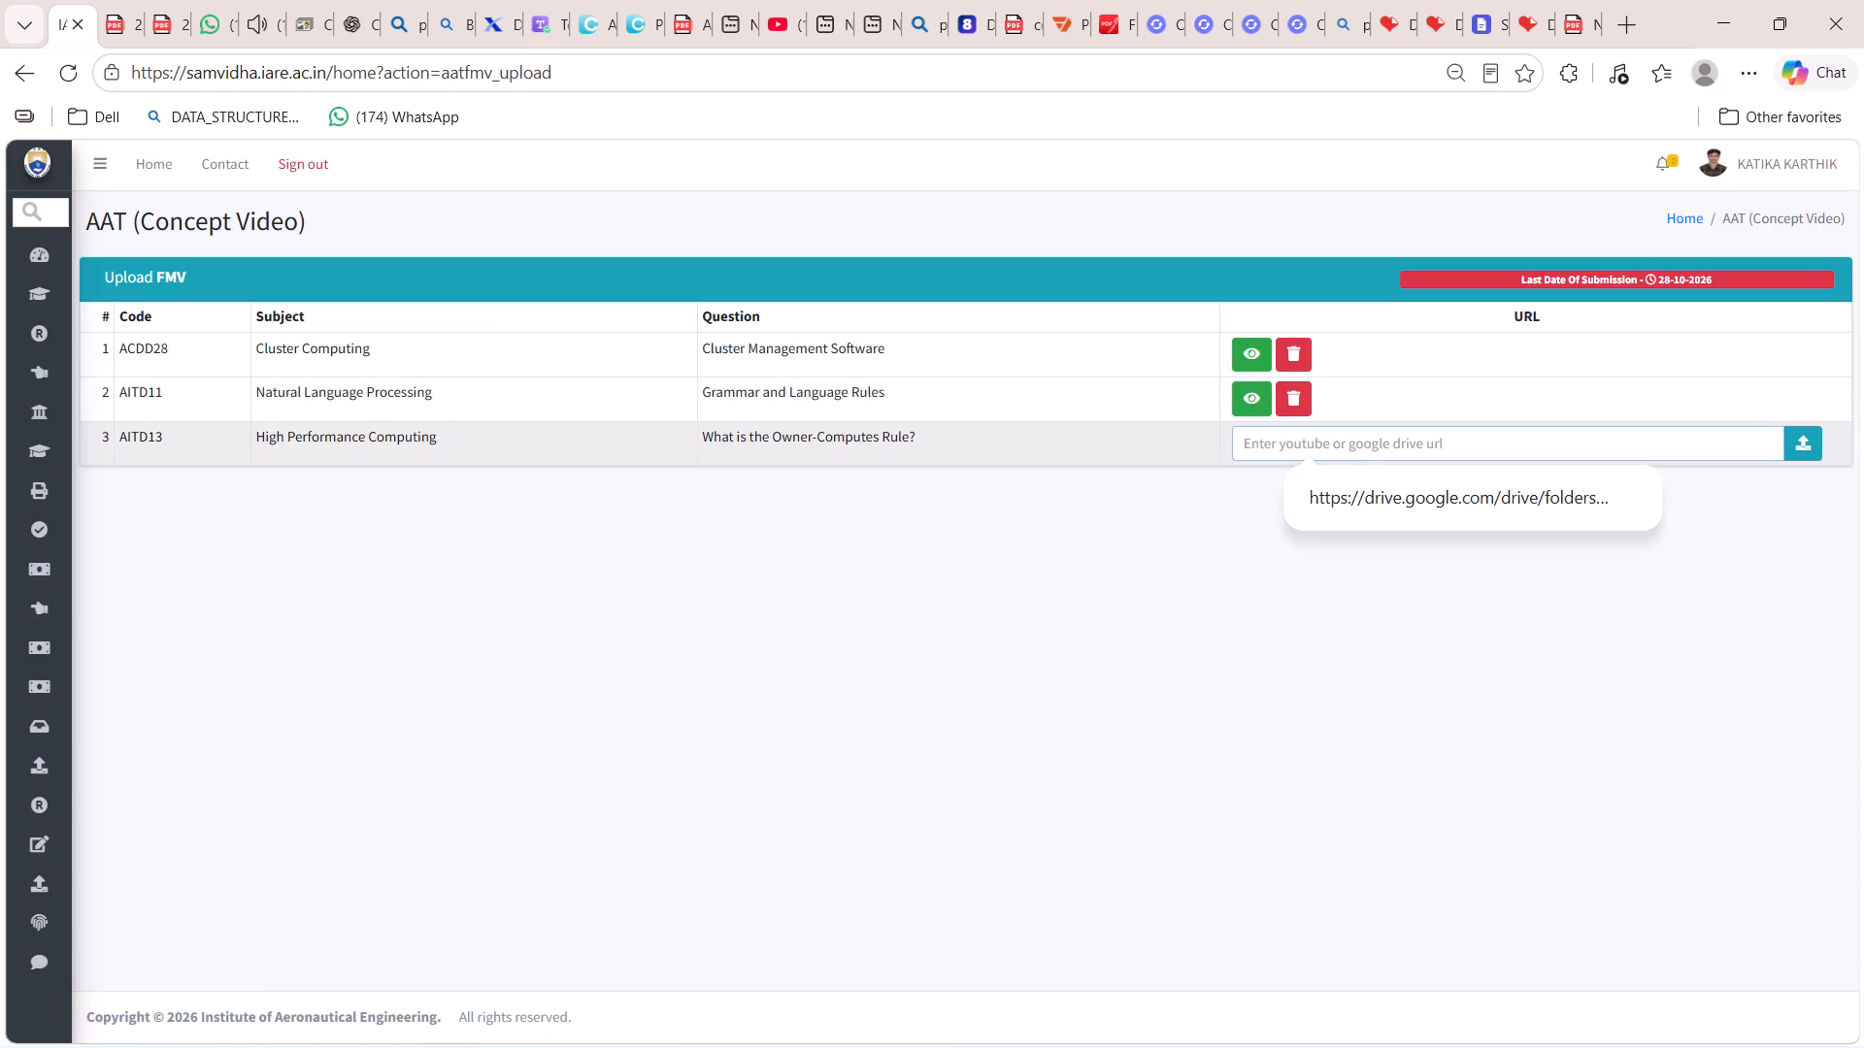
# Submit the copied Google Drive folder link as the concept video for AITD13 High Performance Computing.
pyautogui.hotkey('ctrl', 'v')
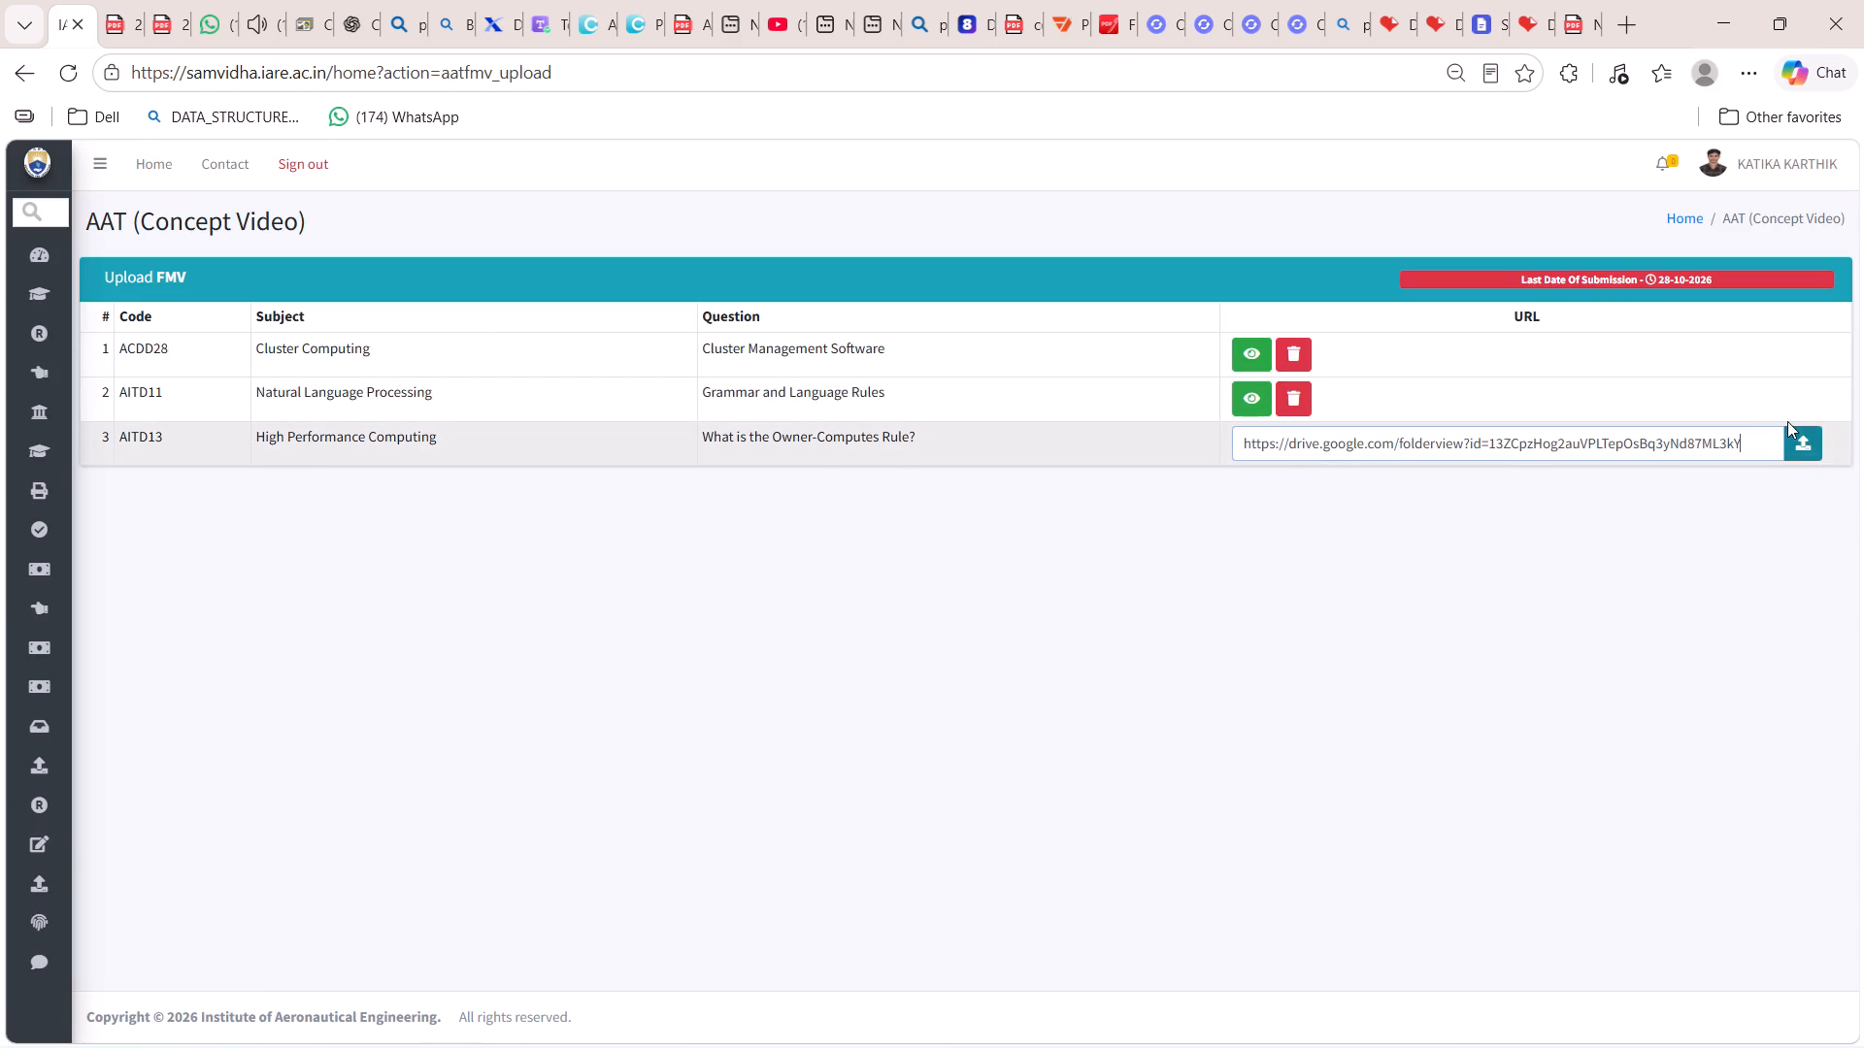
pyautogui.click(1797, 434)
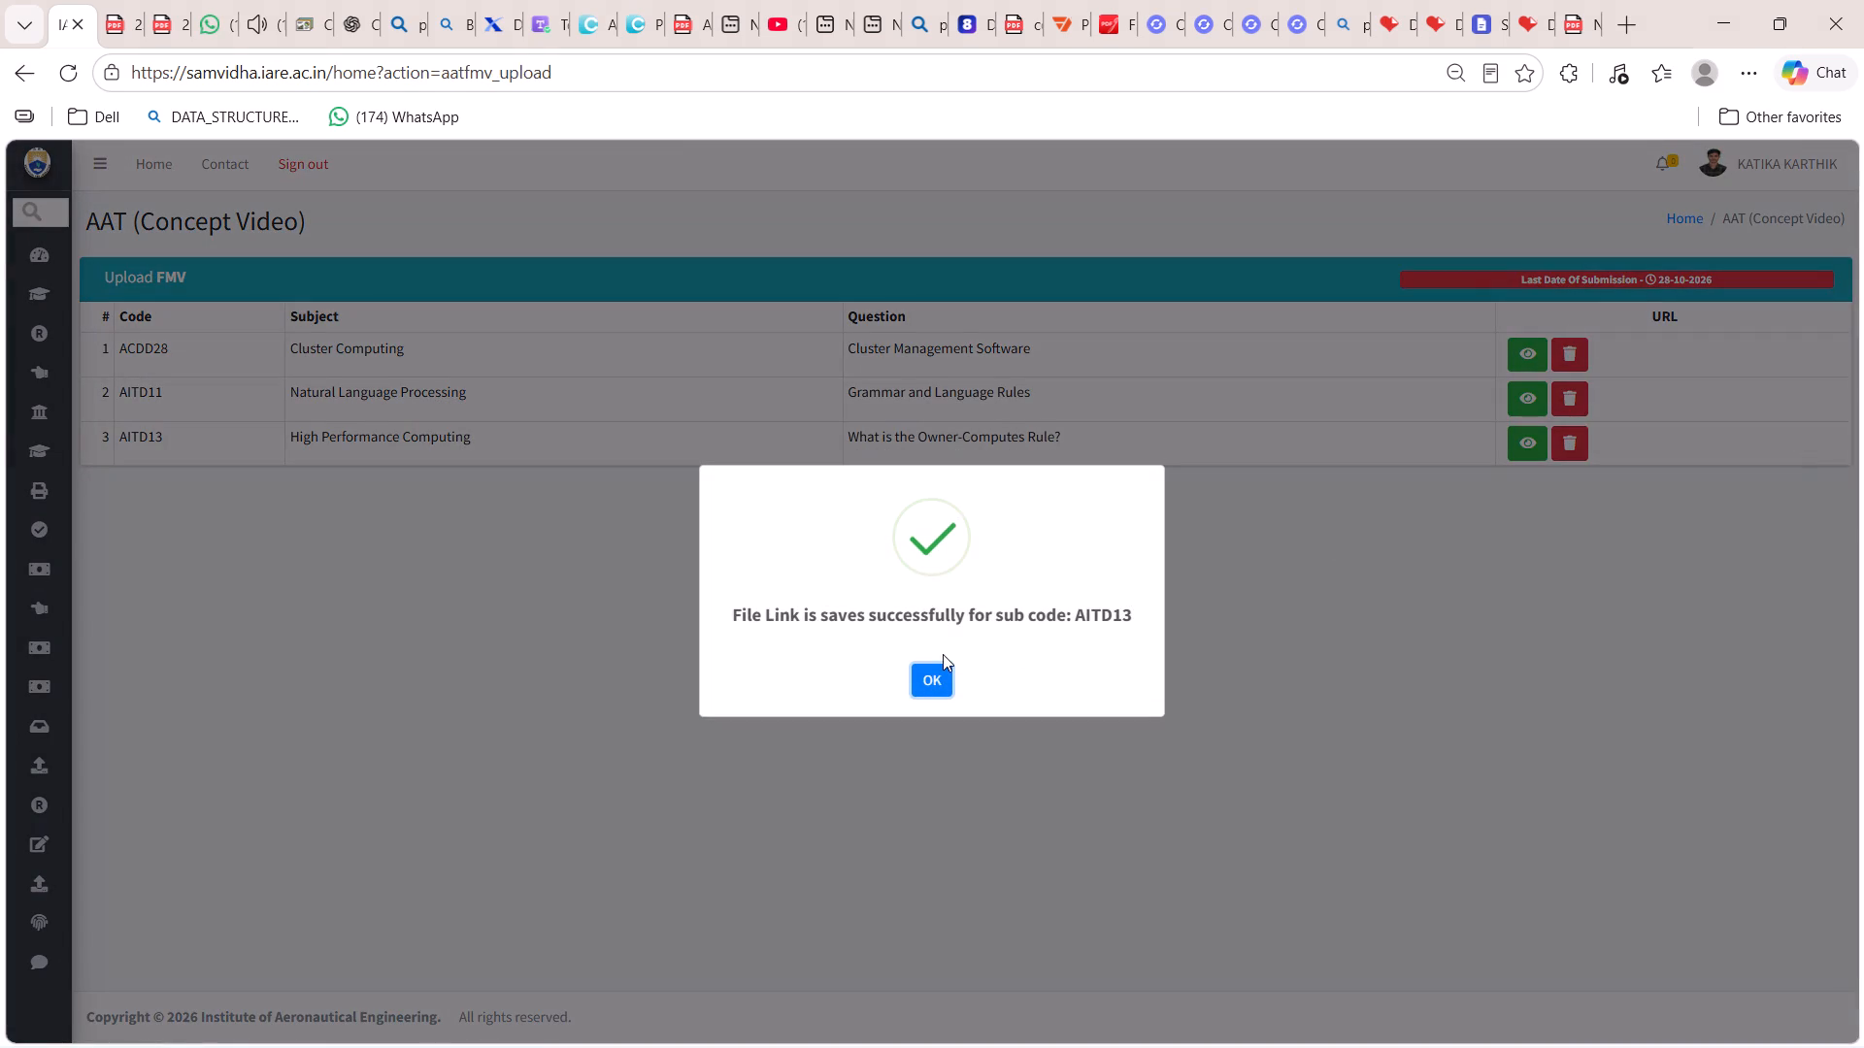
pyautogui.click(929, 680)
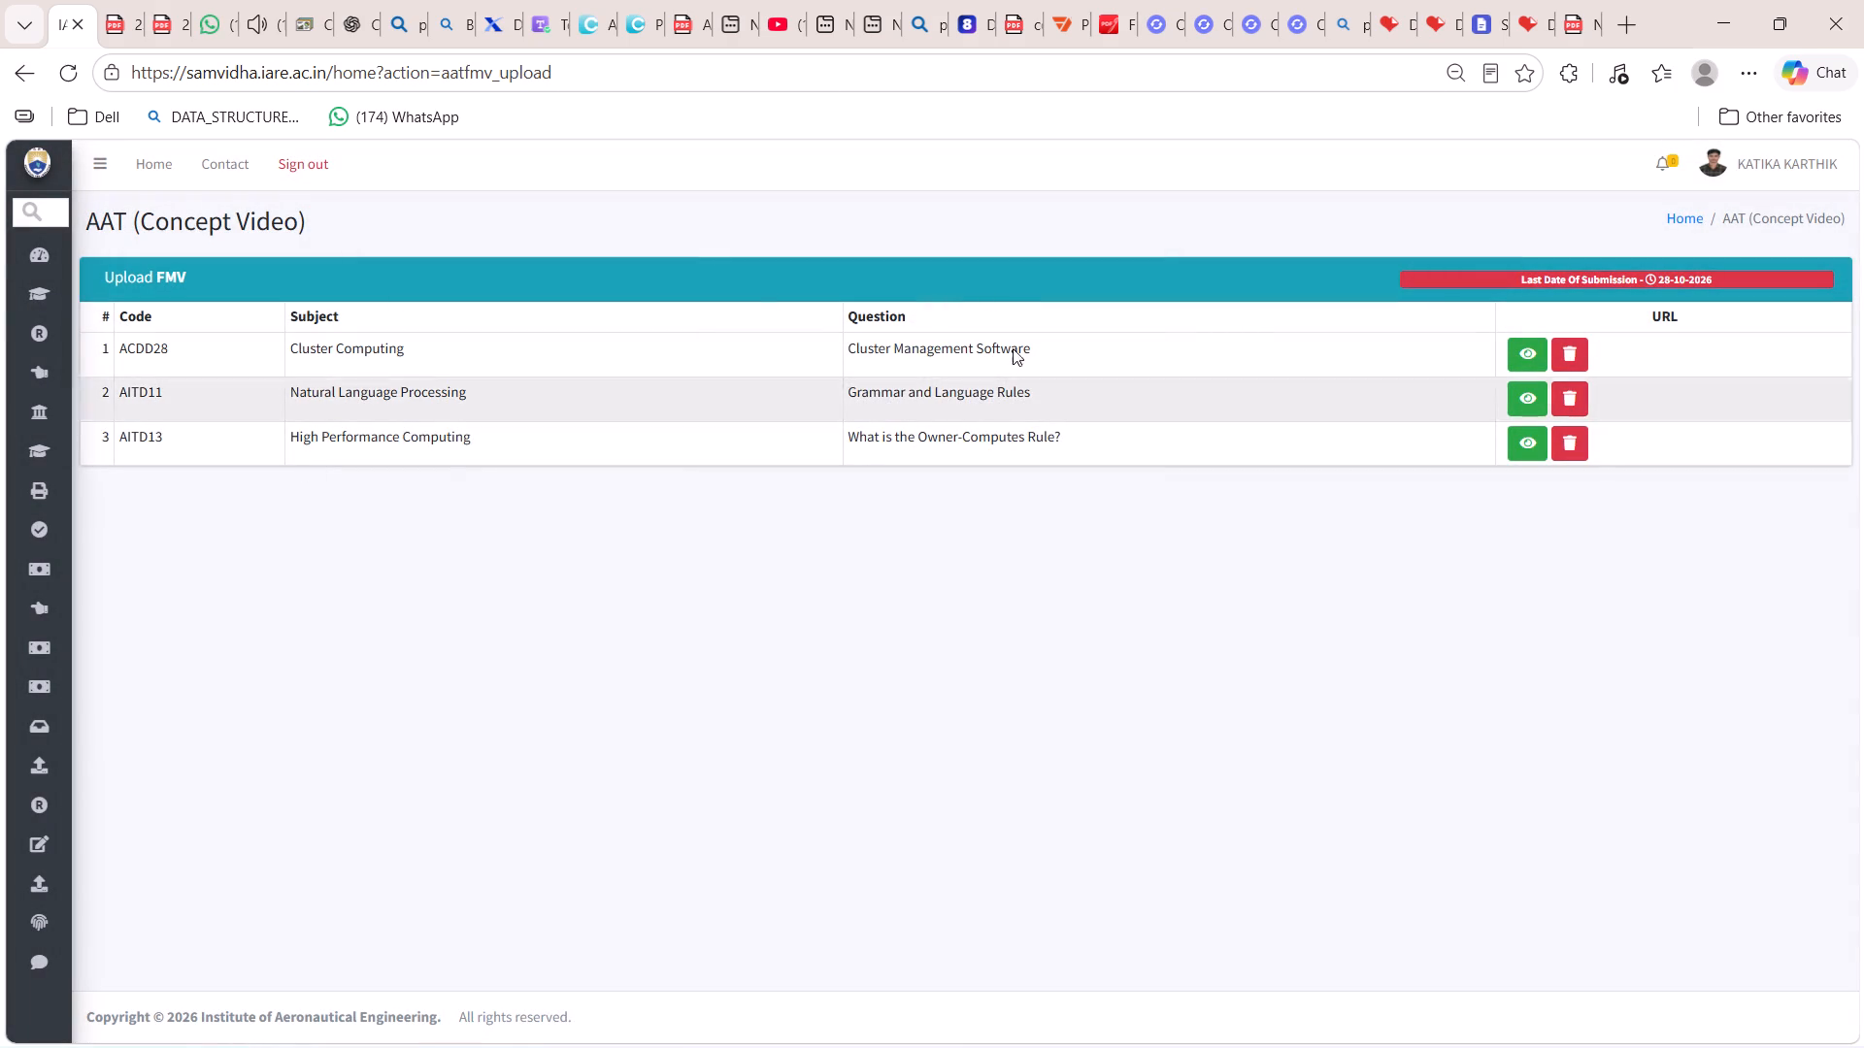
# Close the Edge browser window showing the college portal.
pyautogui.click(1863, 0)
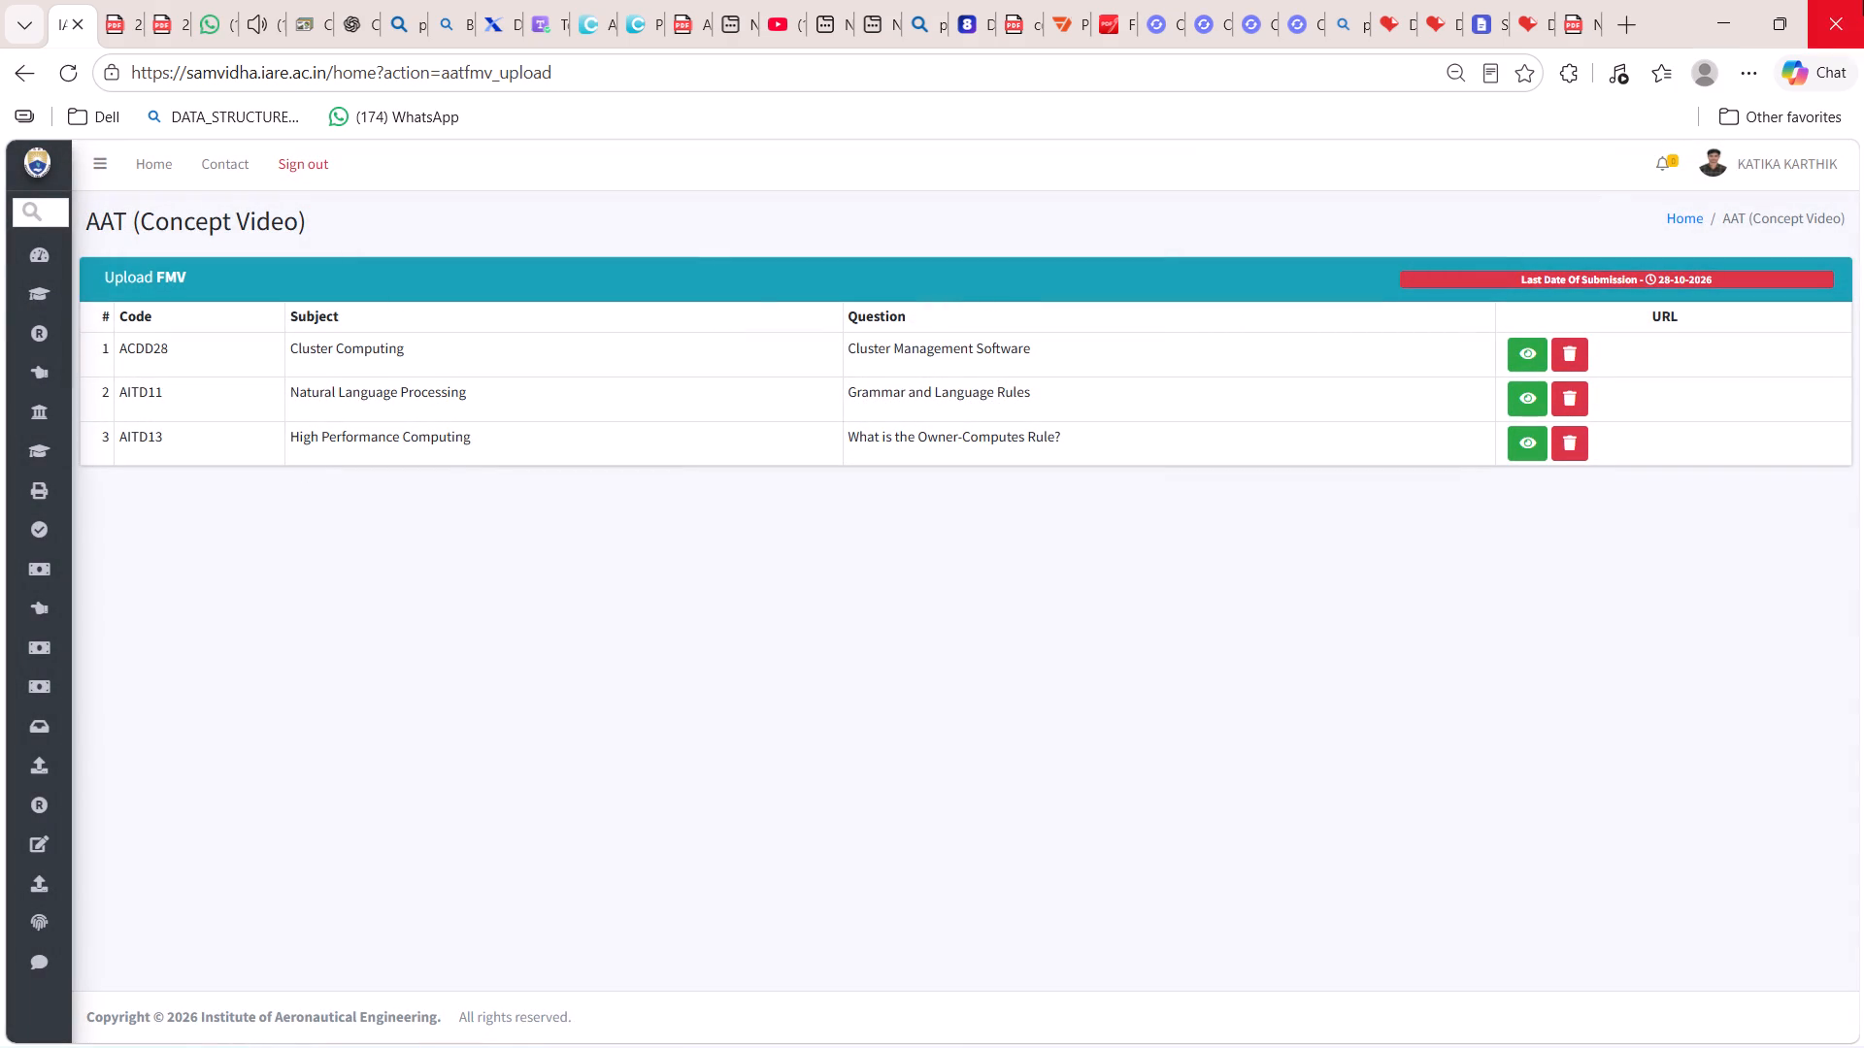
pyautogui.click(1863, 0)
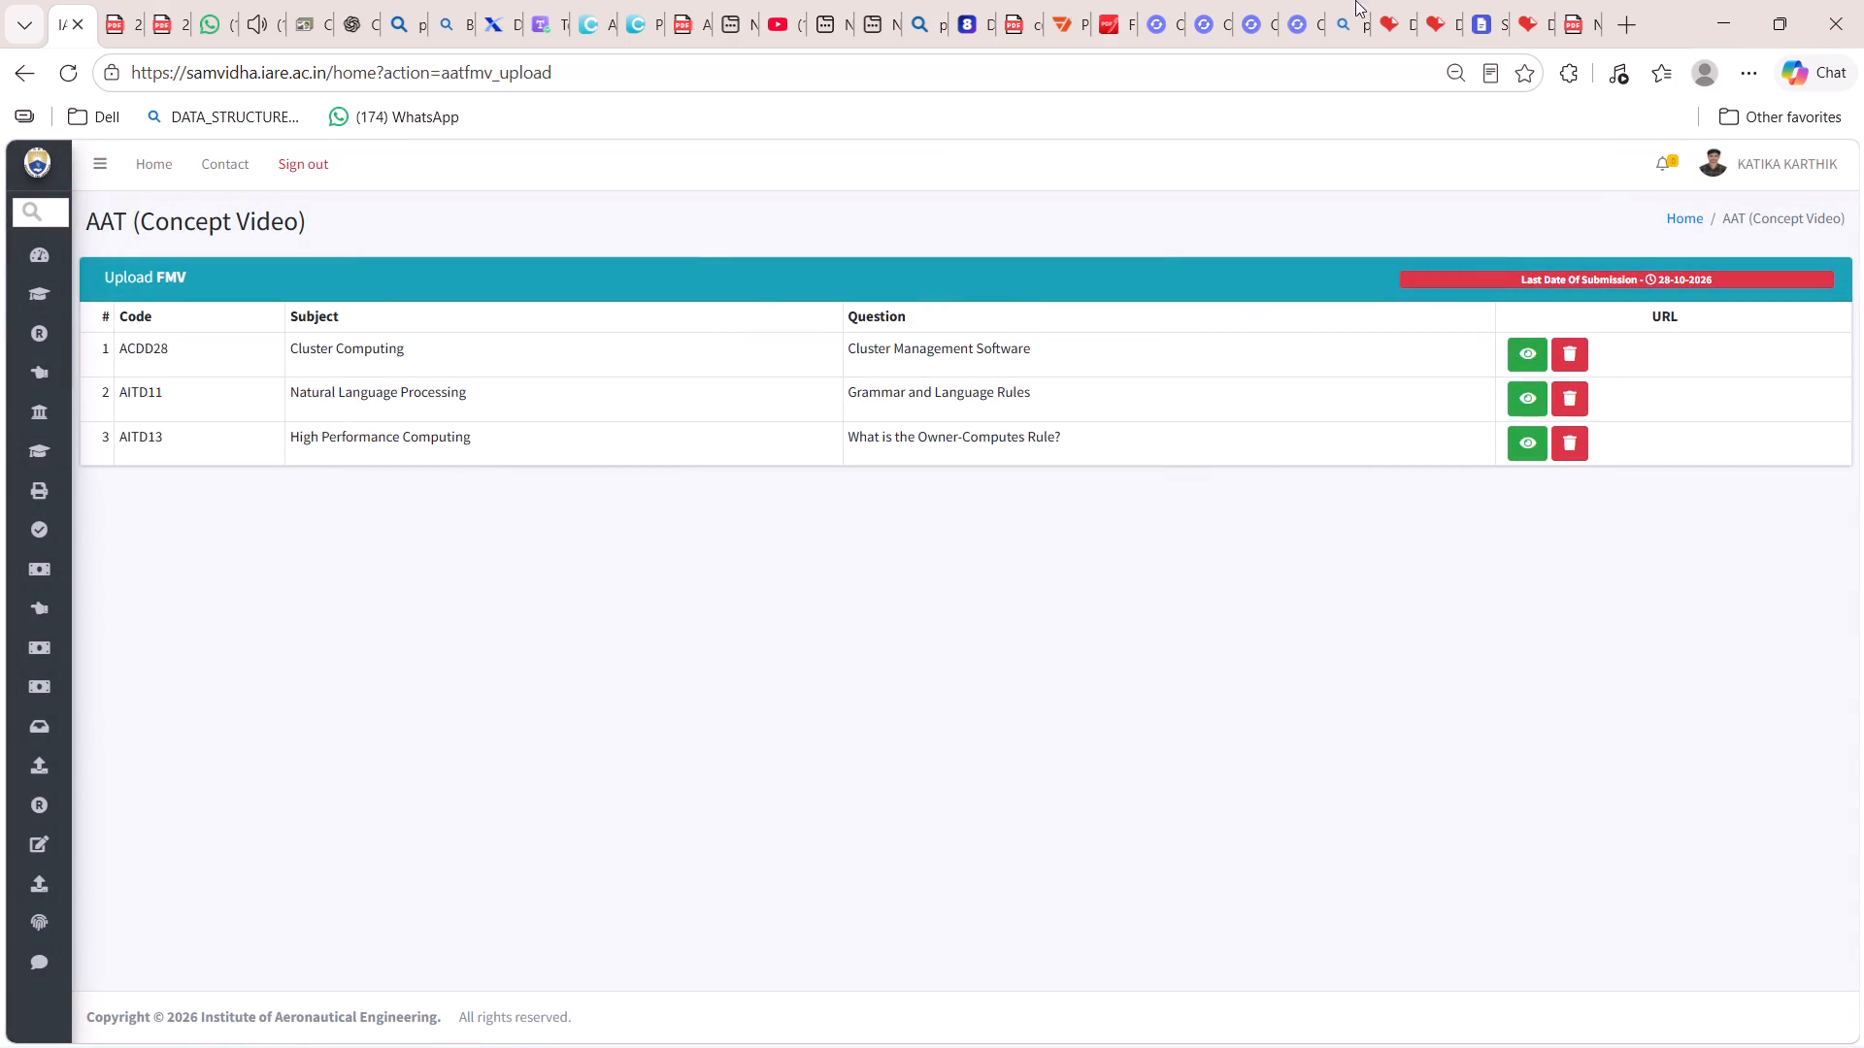
pyautogui.click(1851, 32)
pyautogui.doubleClick(1851, 32)
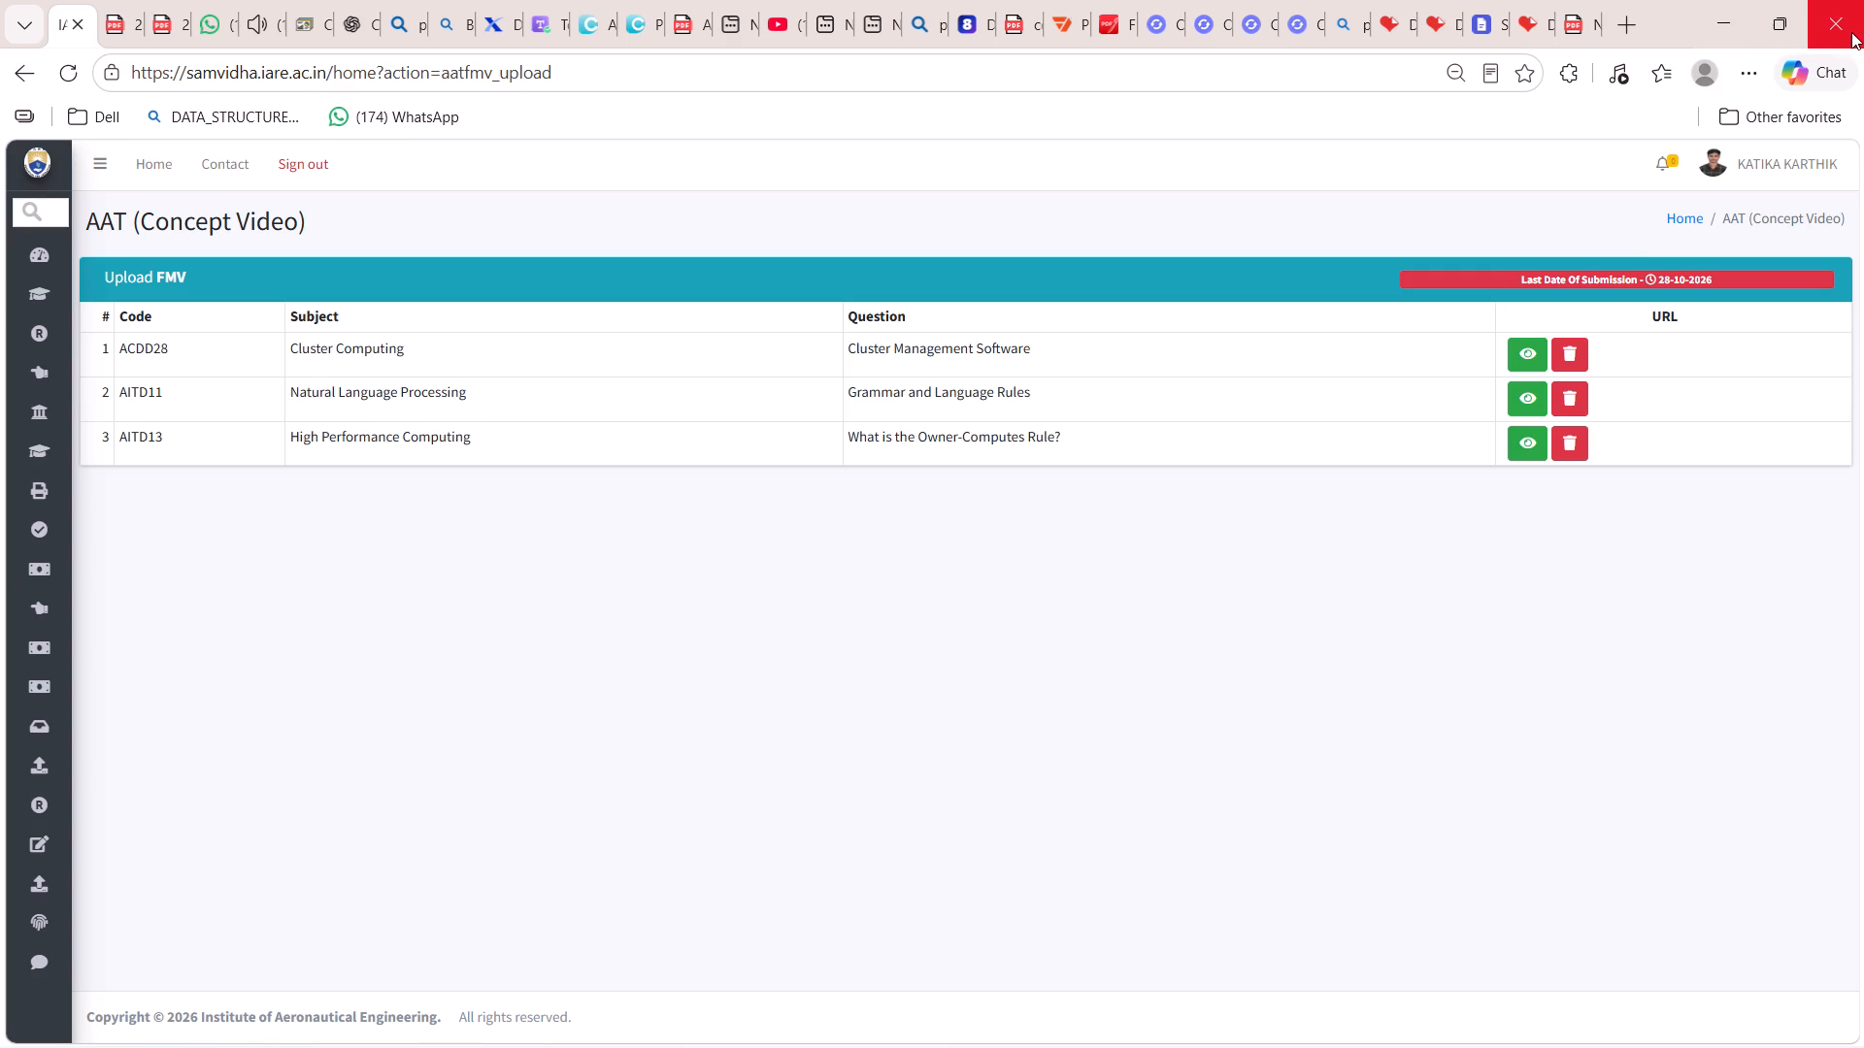
pyautogui.hotkey('alt', 'F4')
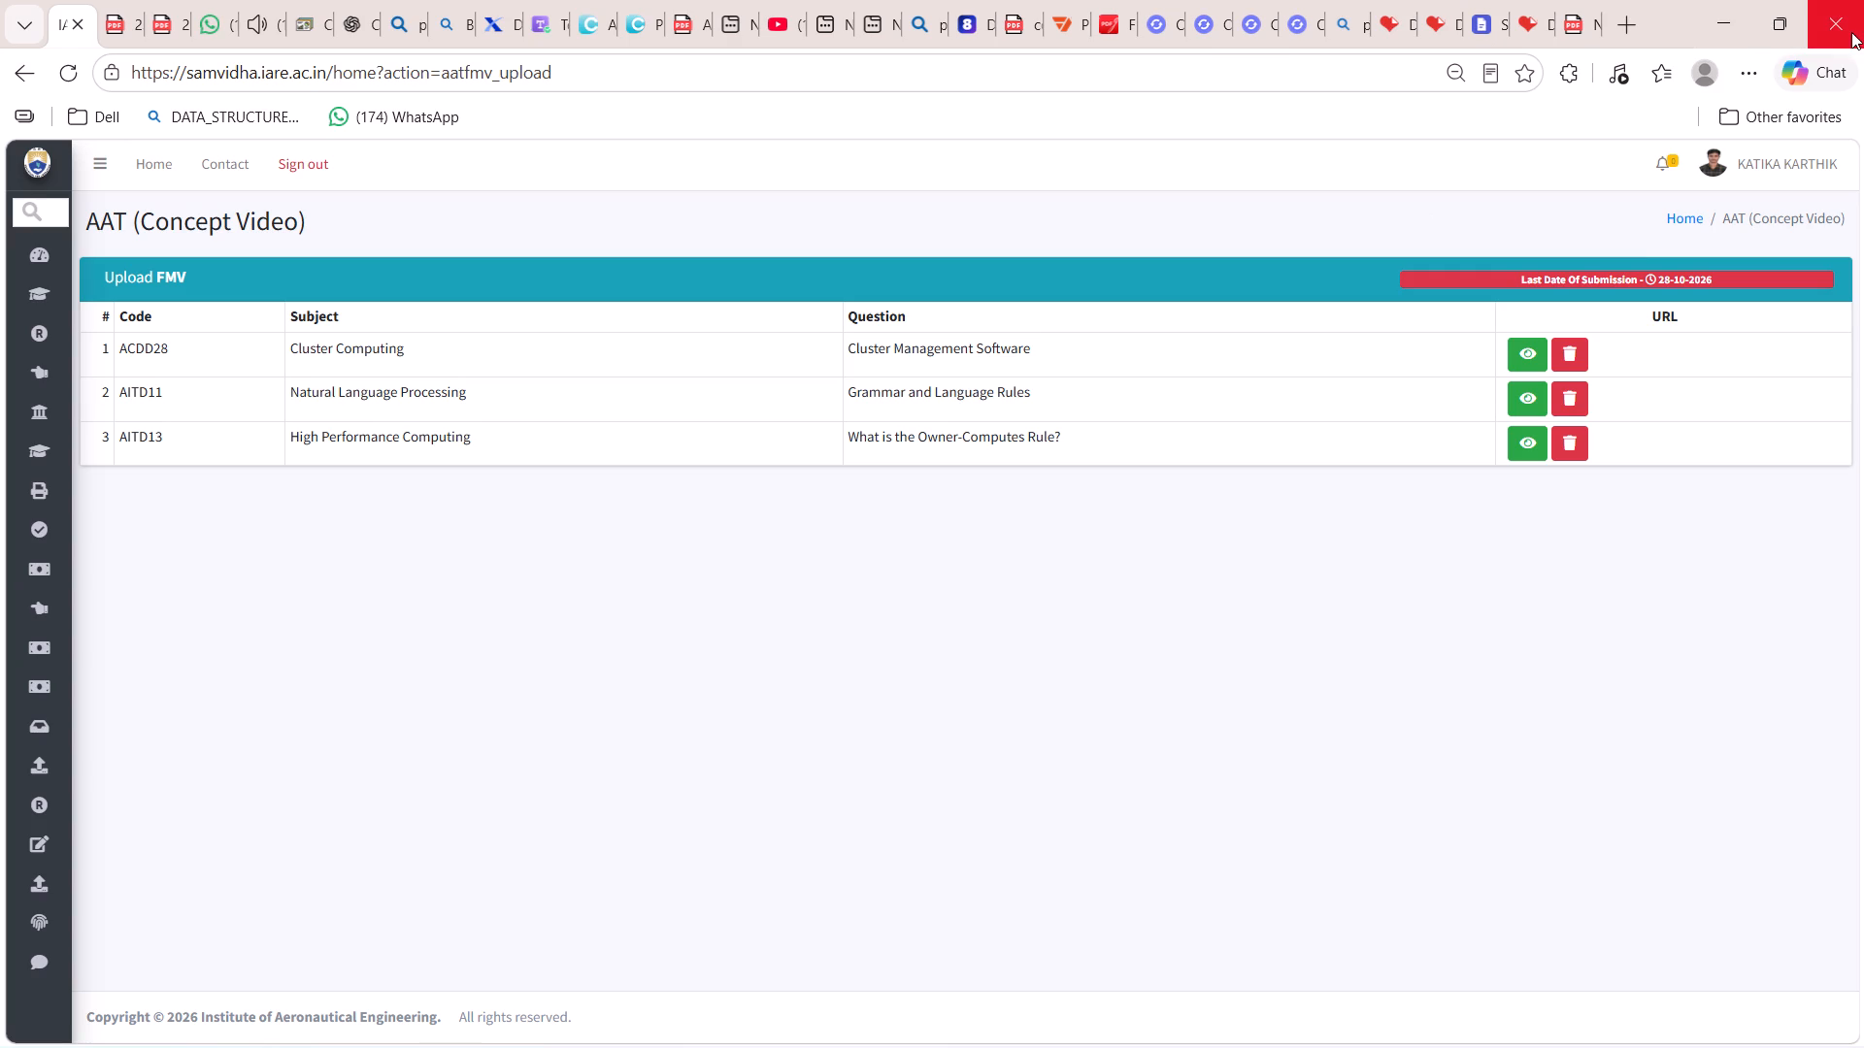
# In Word, close all open report documents, from complex of cc updated through ICPS 10q assignment (1), without saving changes.
pyautogui.click(1851, 32)
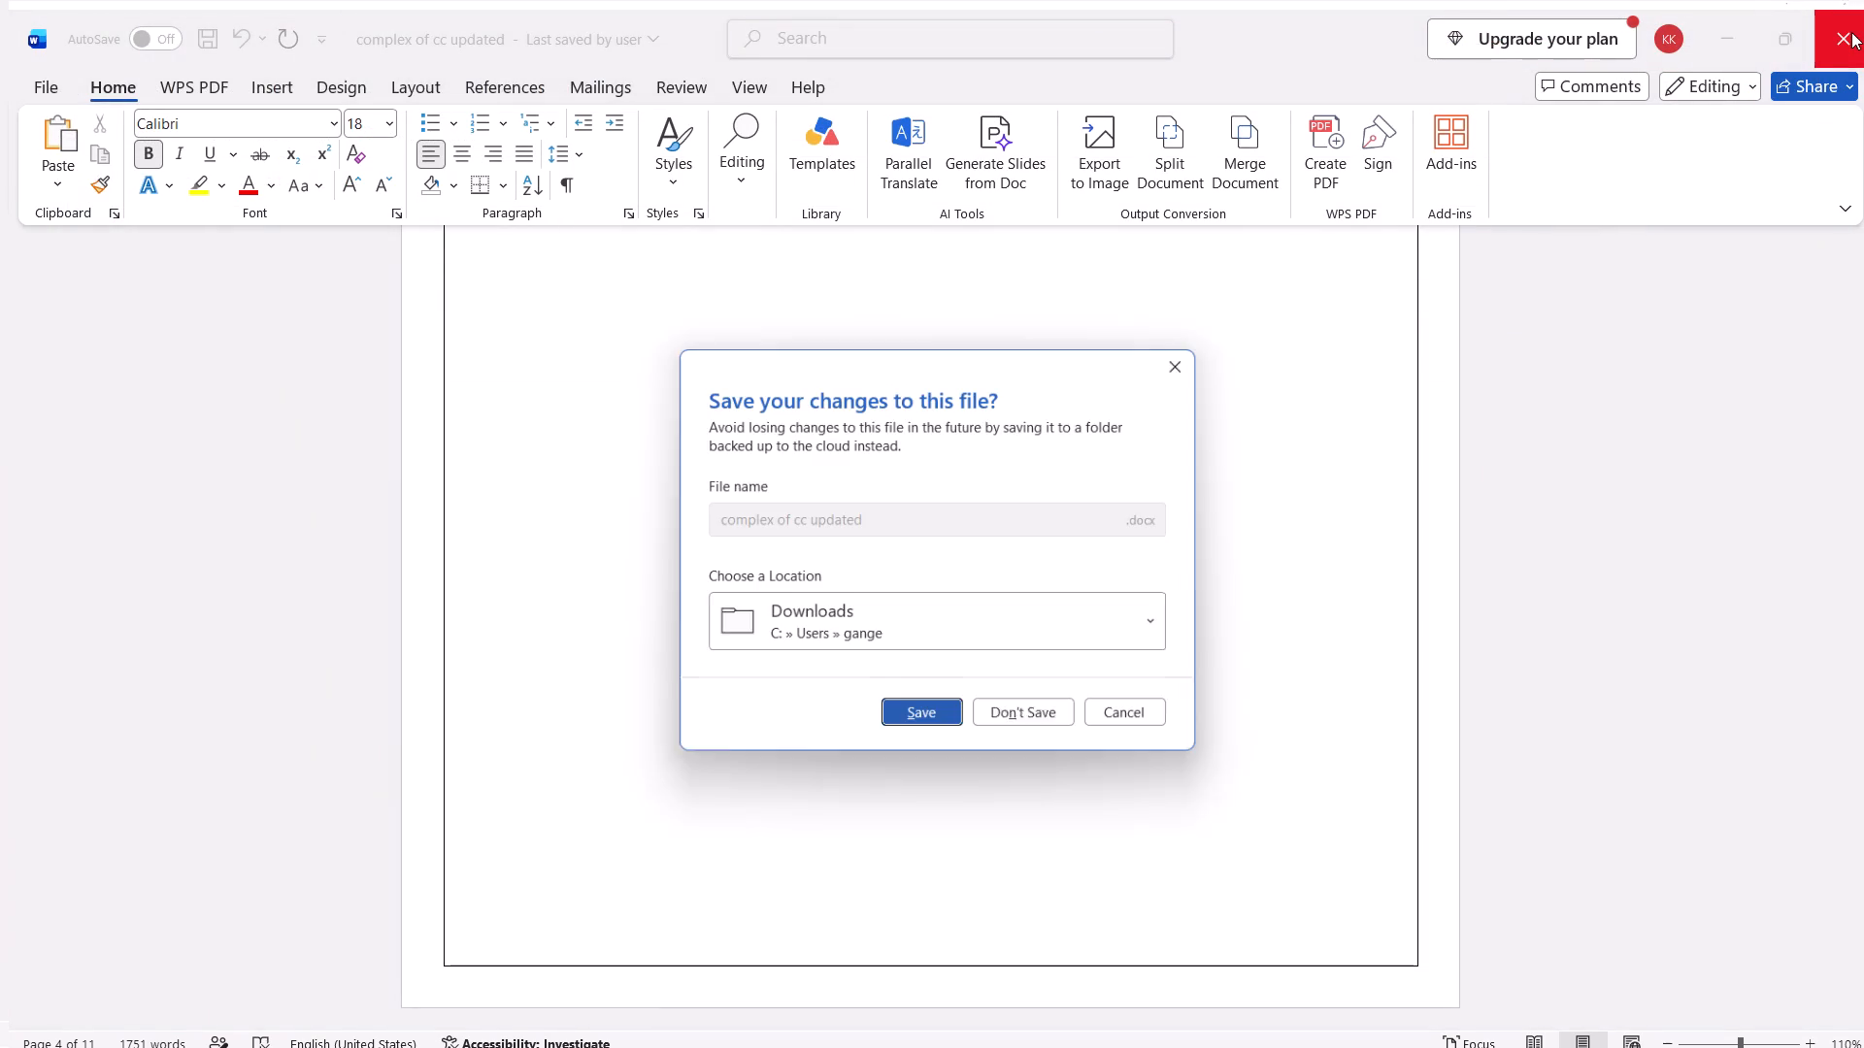
pyautogui.click(1024, 724)
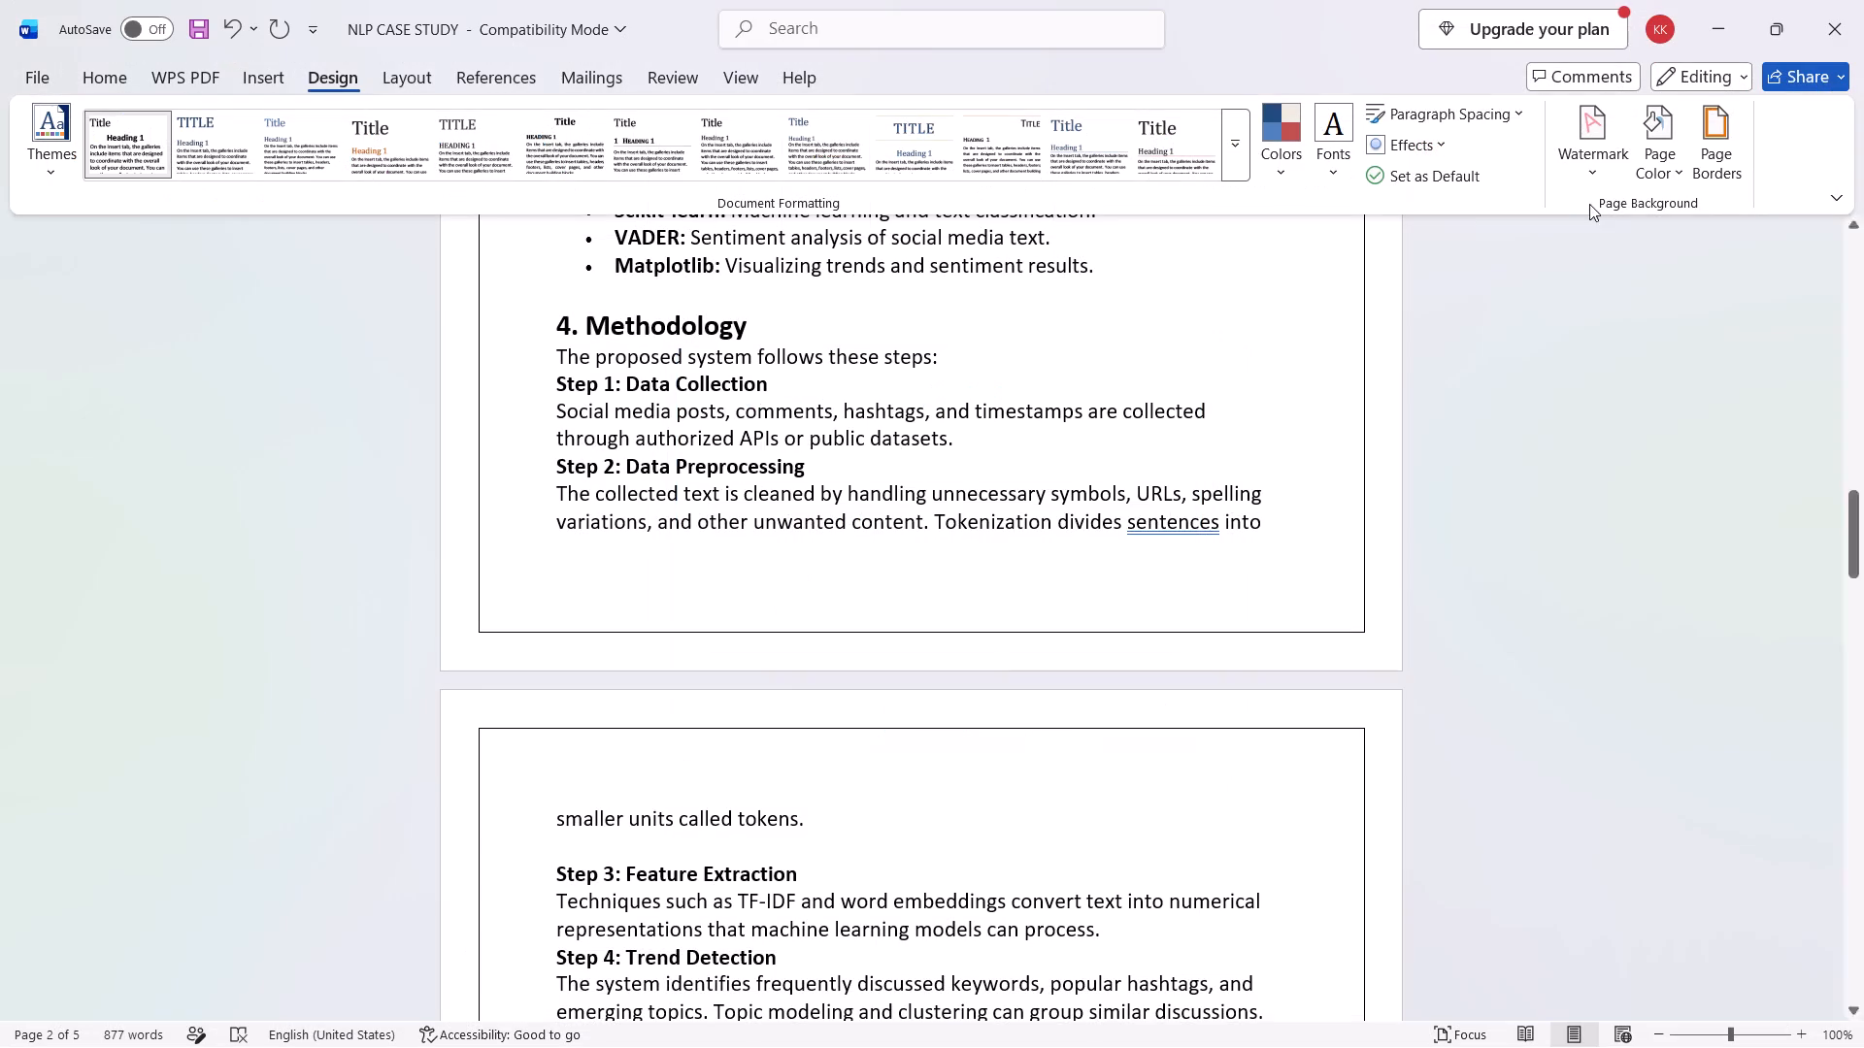
pyautogui.click(1862, 39)
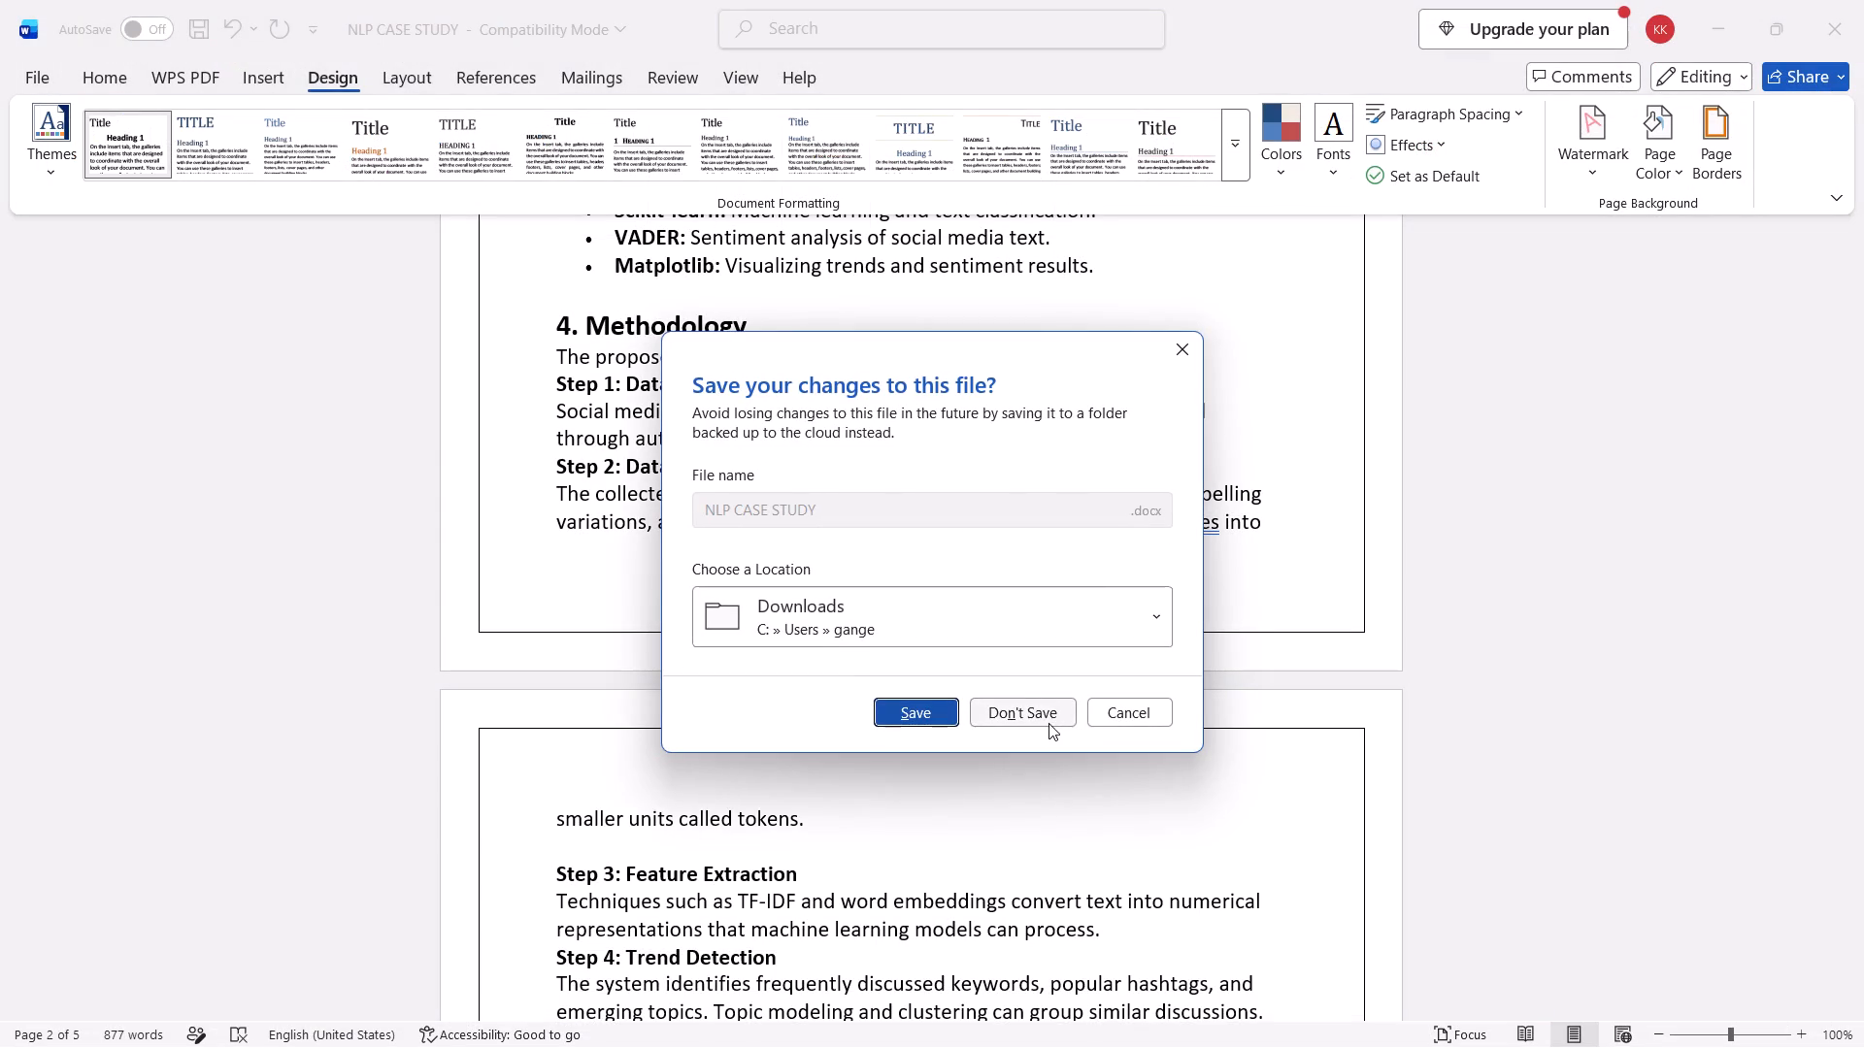
pyautogui.click(1048, 723)
pyautogui.click(1843, 22)
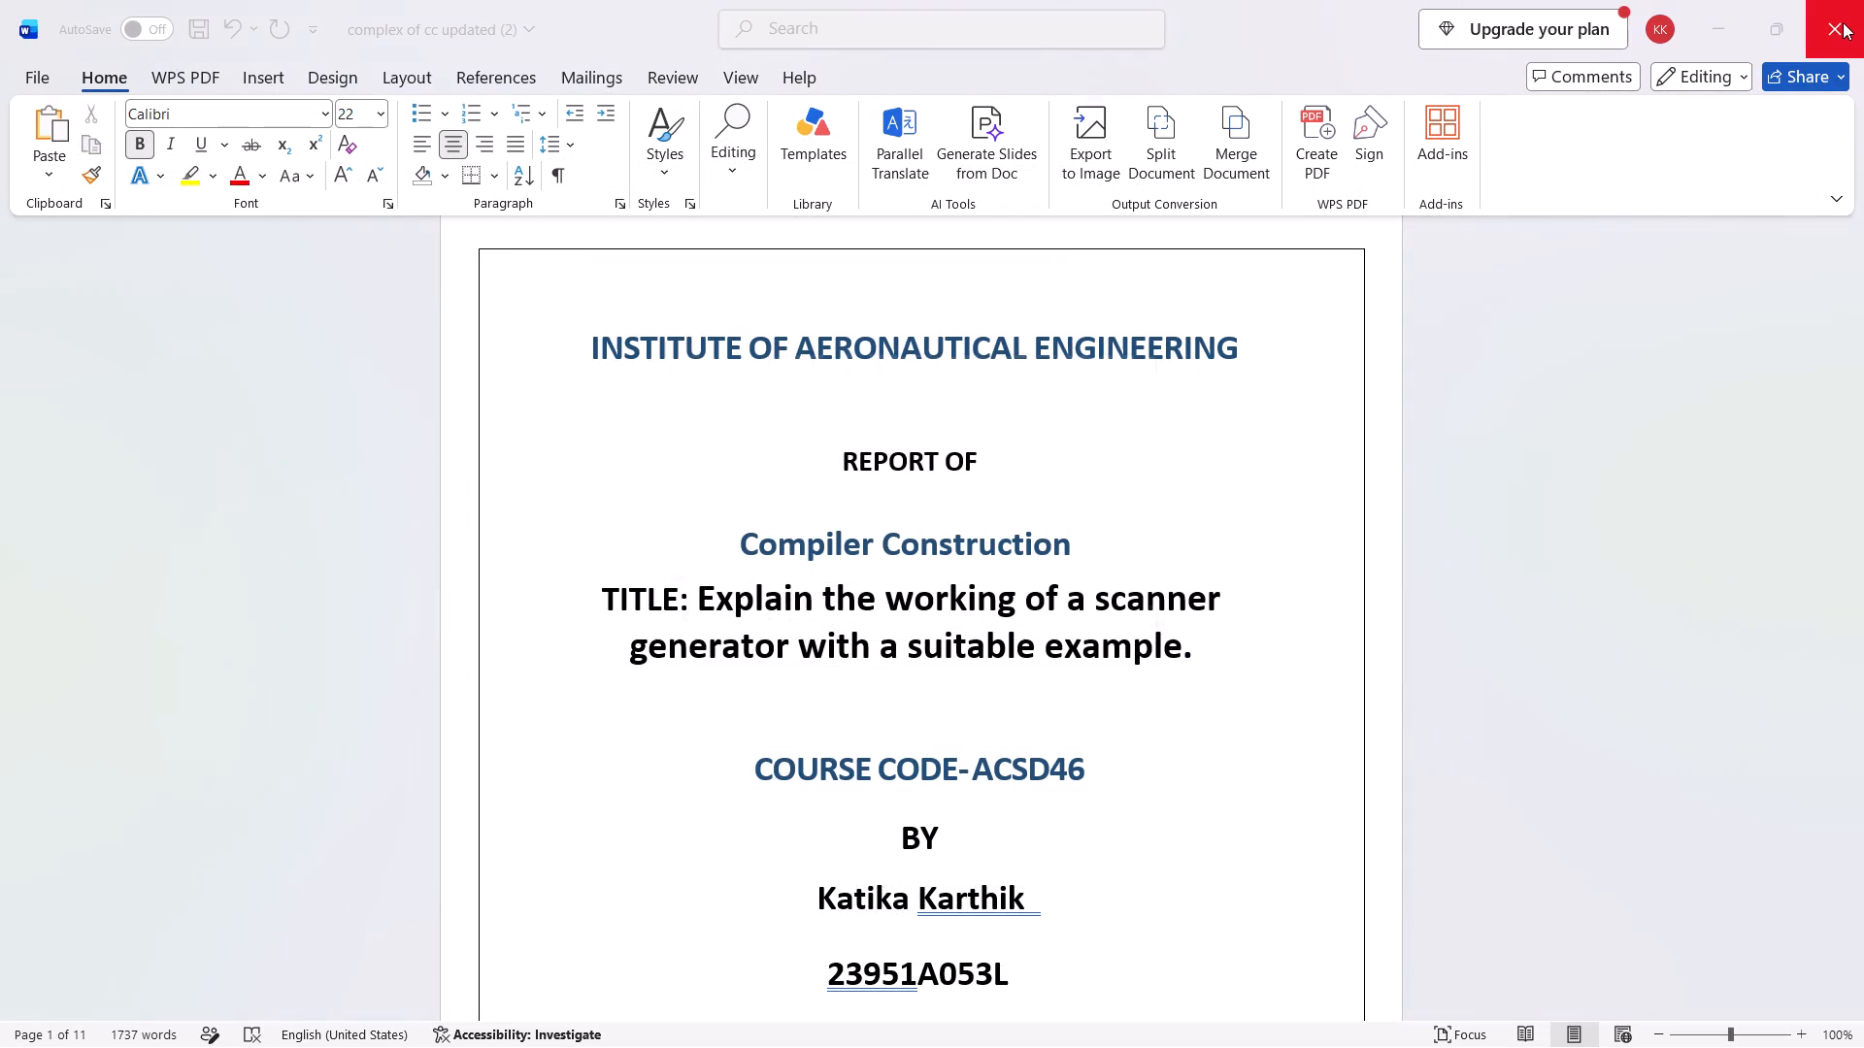
pyautogui.click(1036, 704)
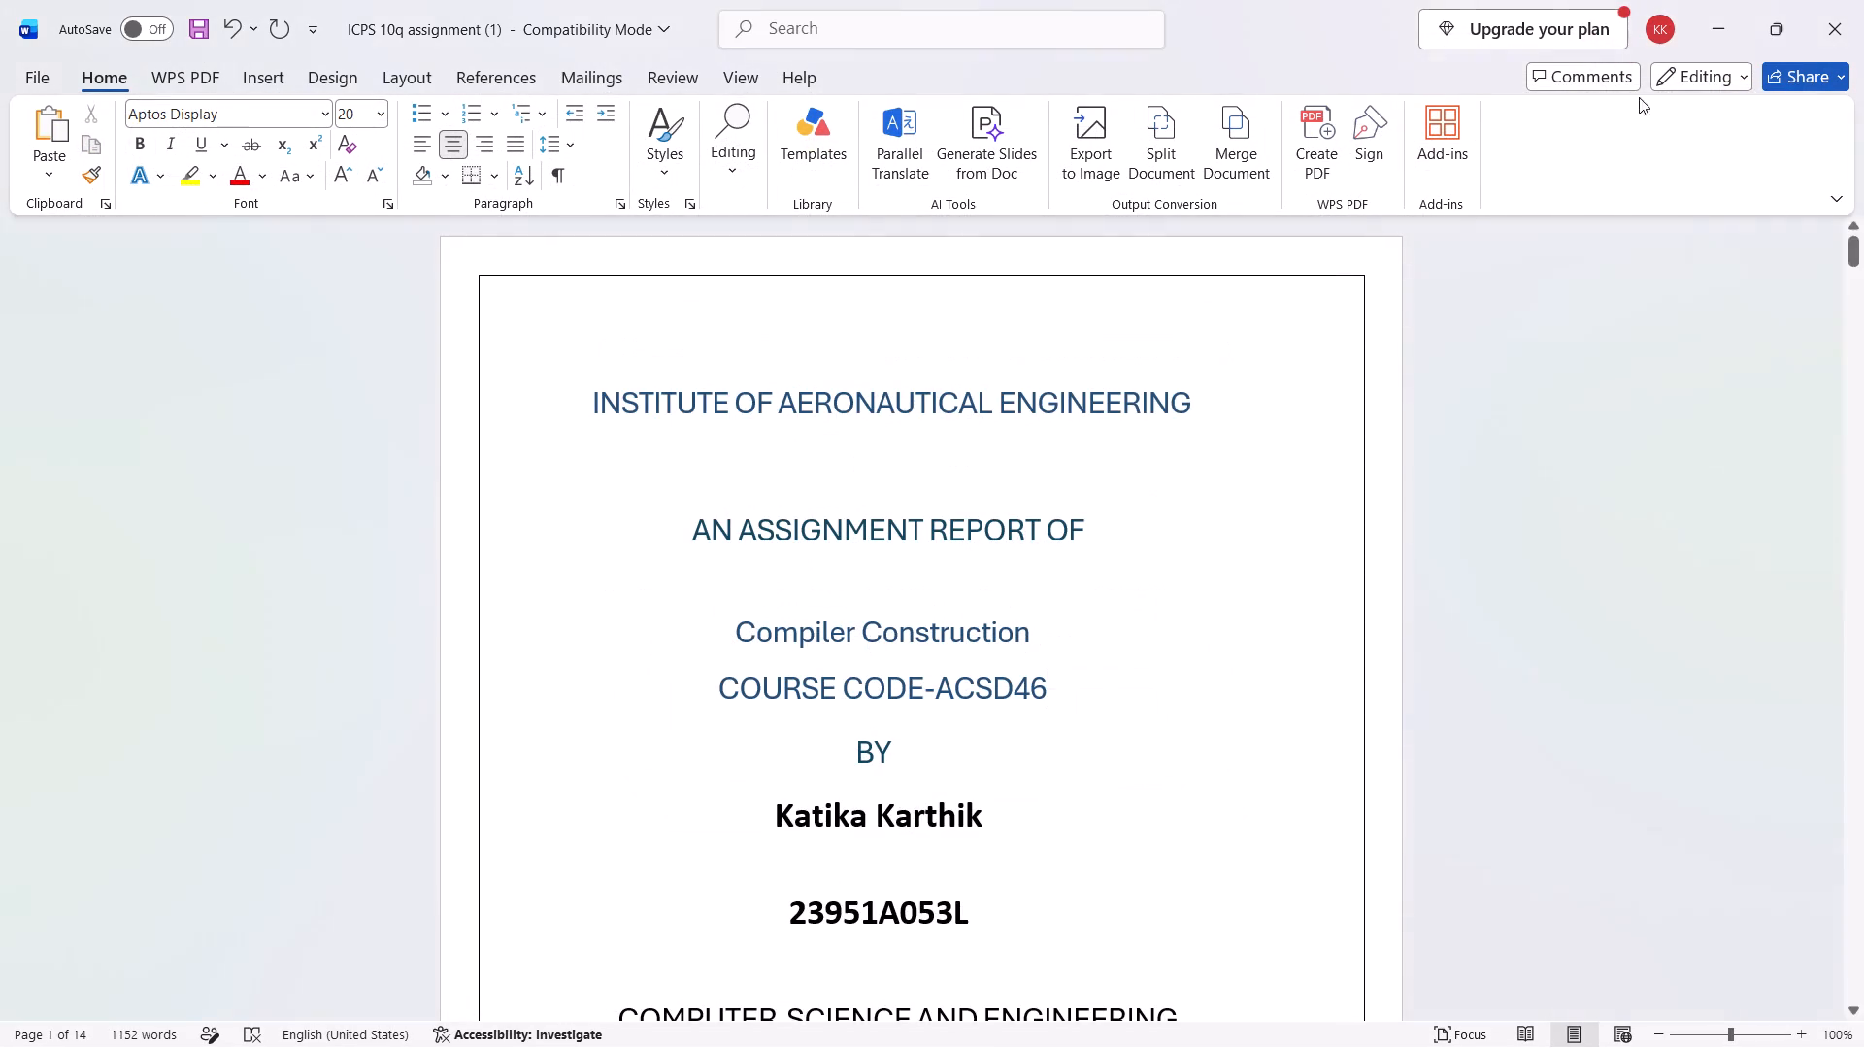
pyautogui.click(1811, 9)
pyautogui.click(974, 710)
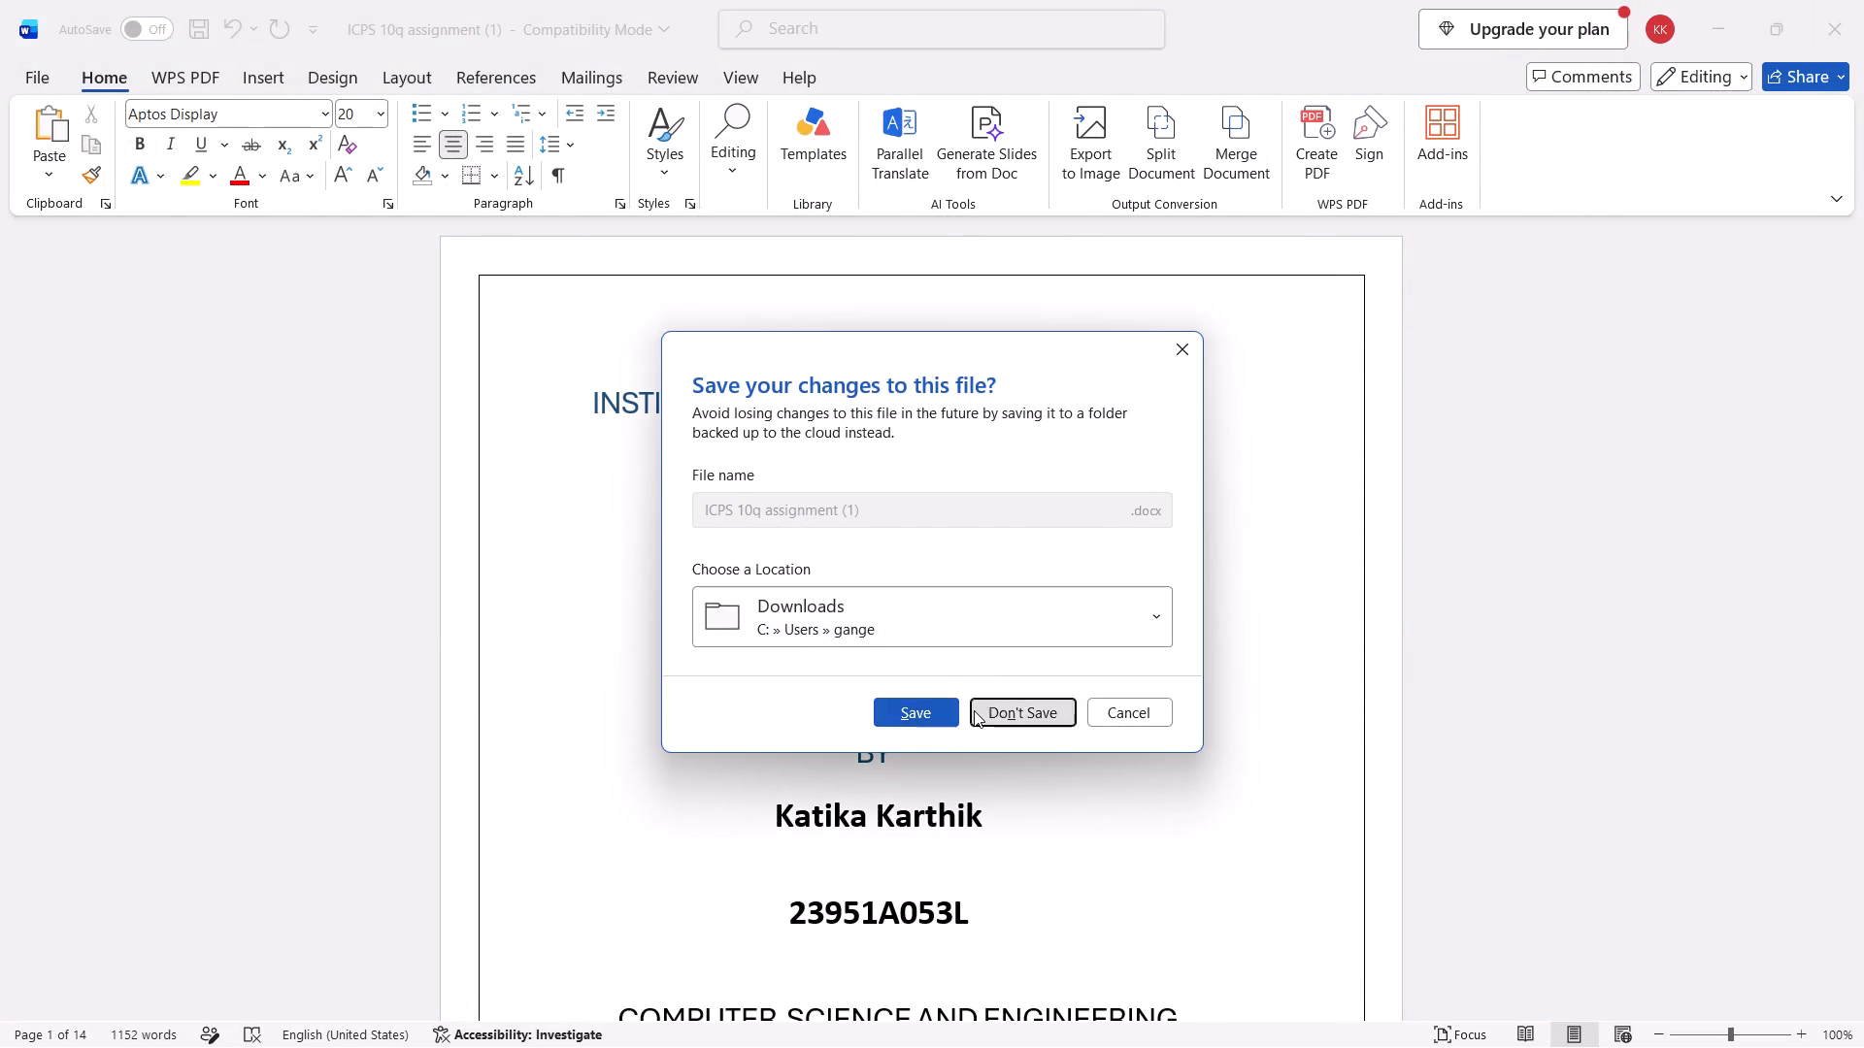
# Close the remaining Google Chrome window.
pyautogui.click(1863, 0)
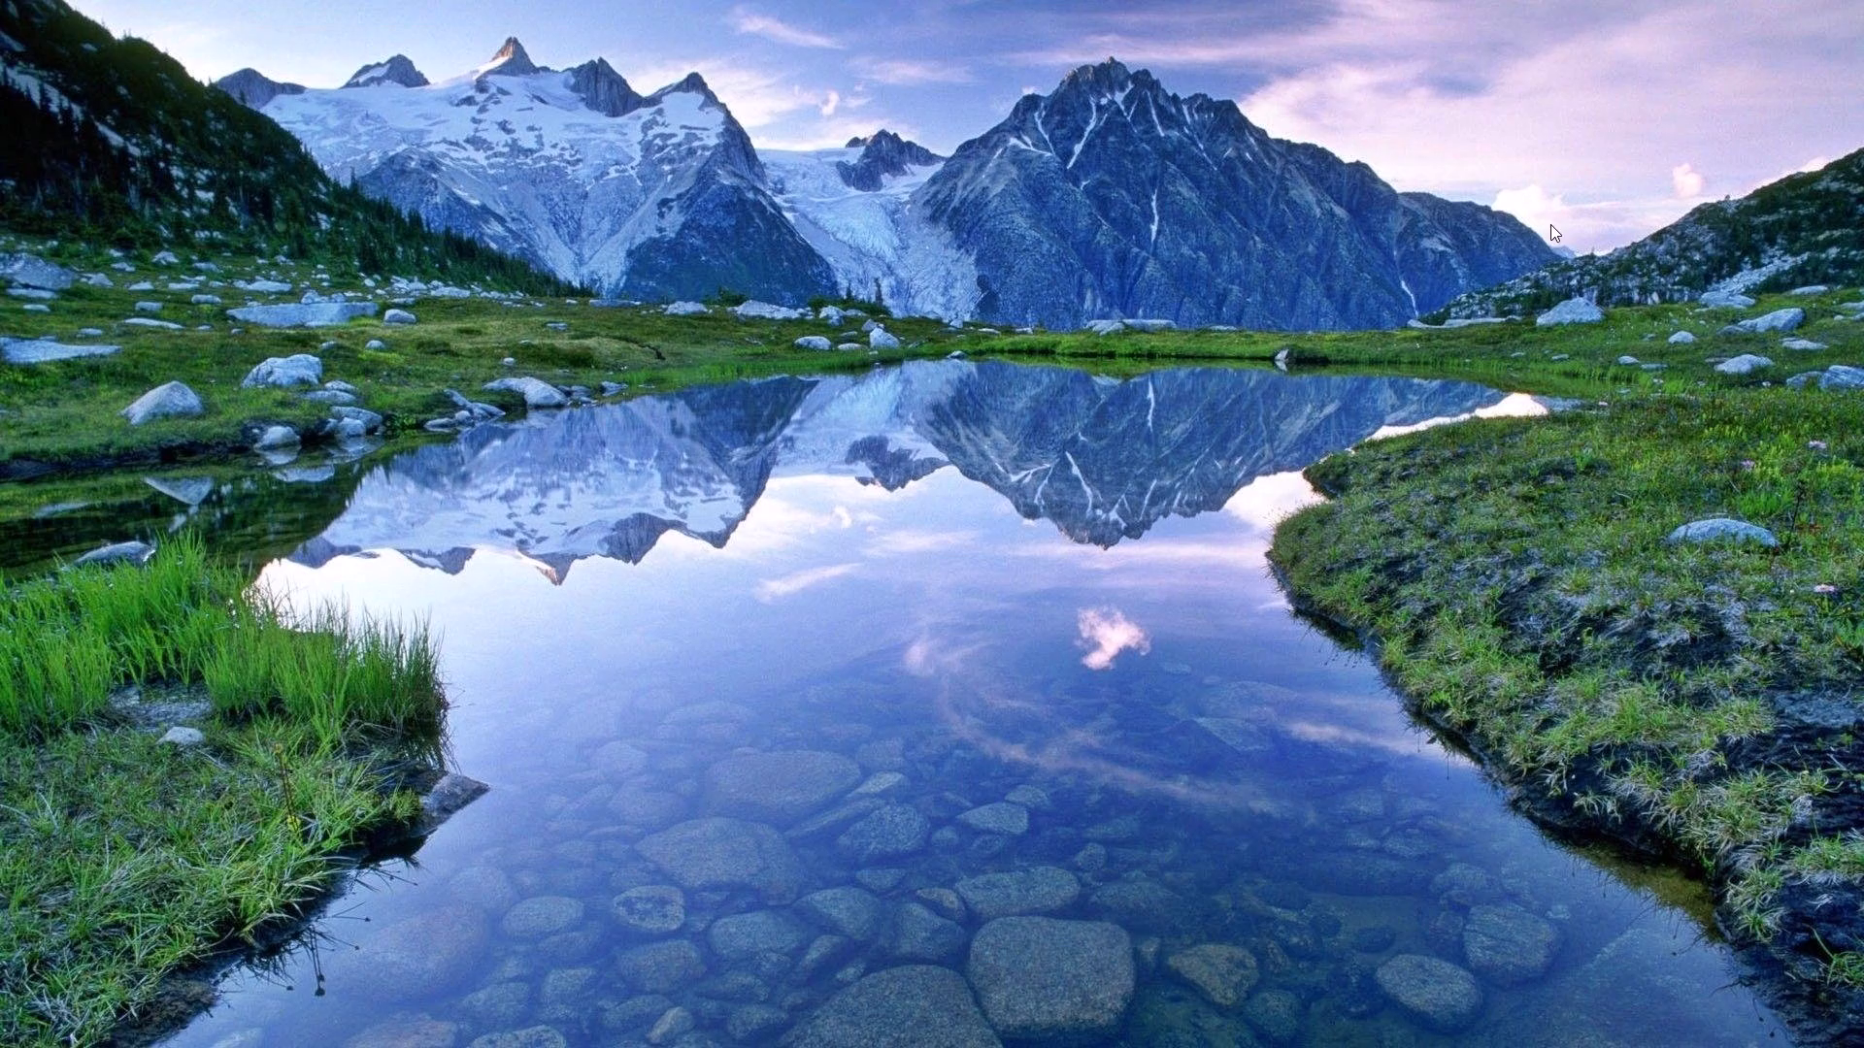
# Search Windows for Kuro and launch the Kuro app.
pyautogui.click(677, 1034)
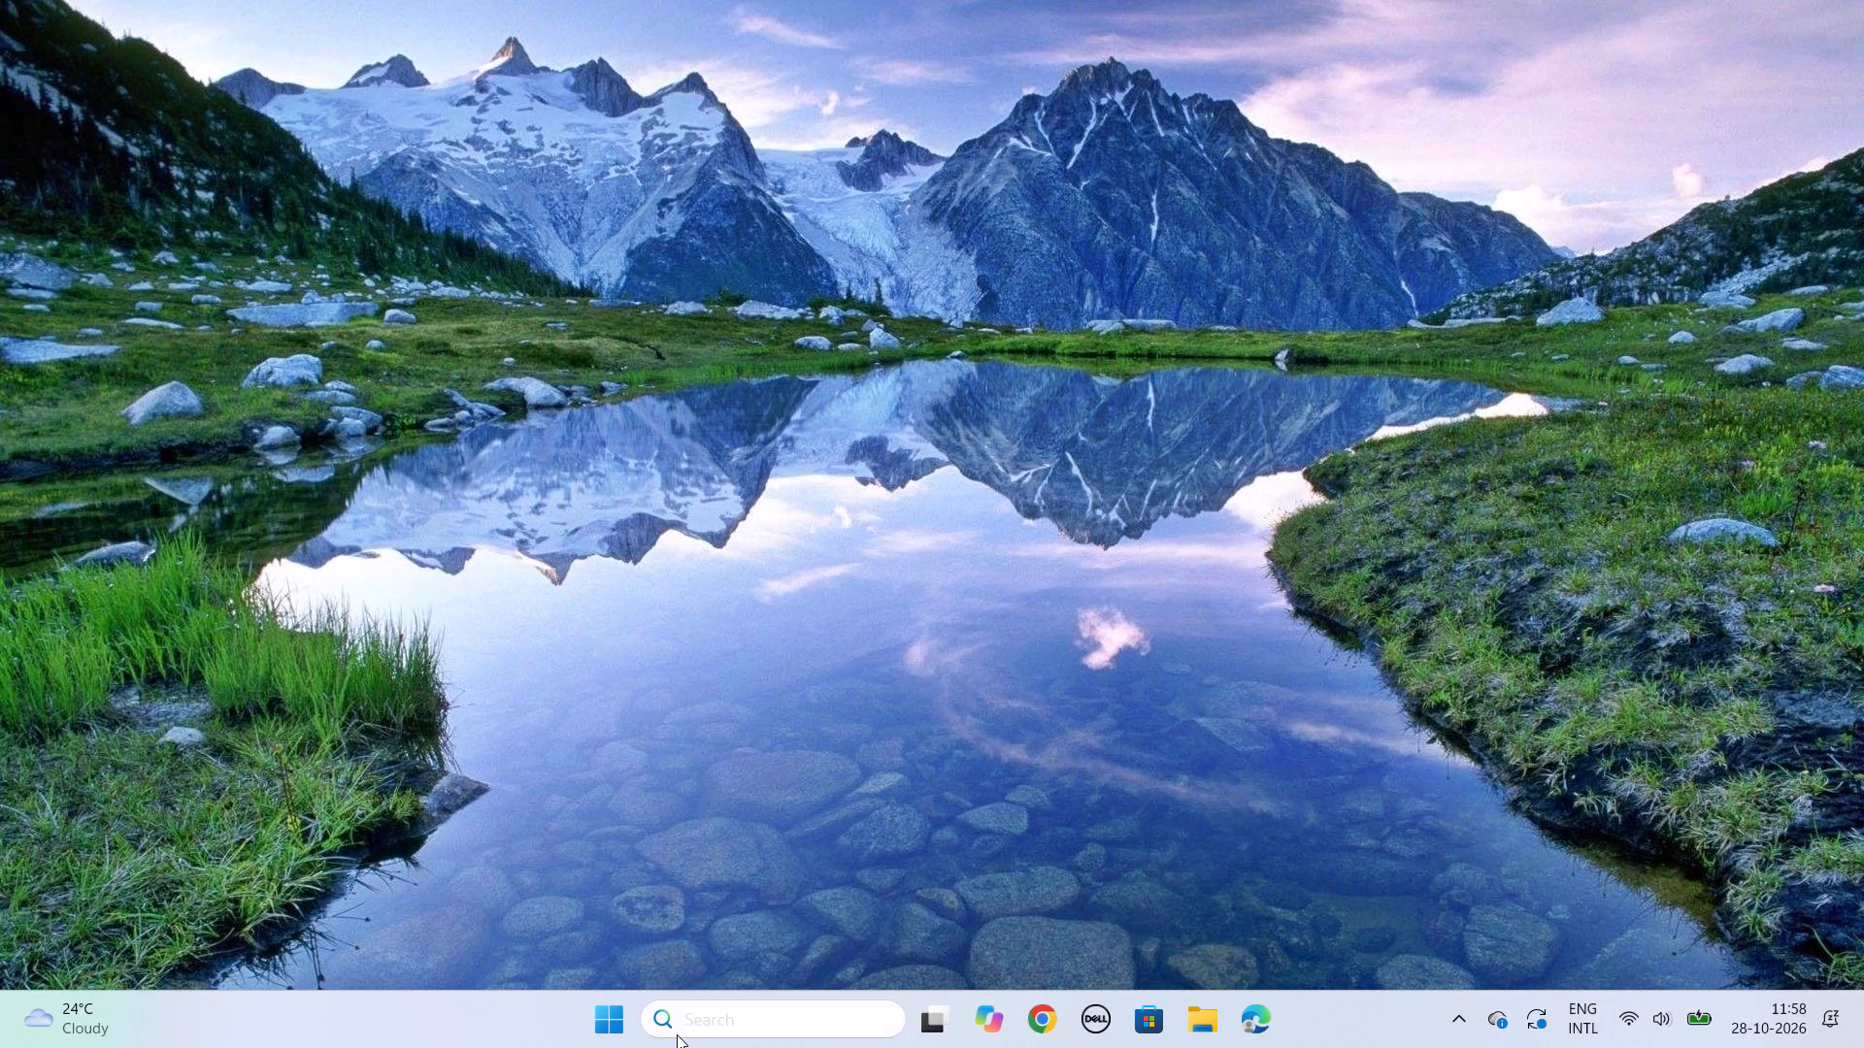
pyautogui.write('kuri')
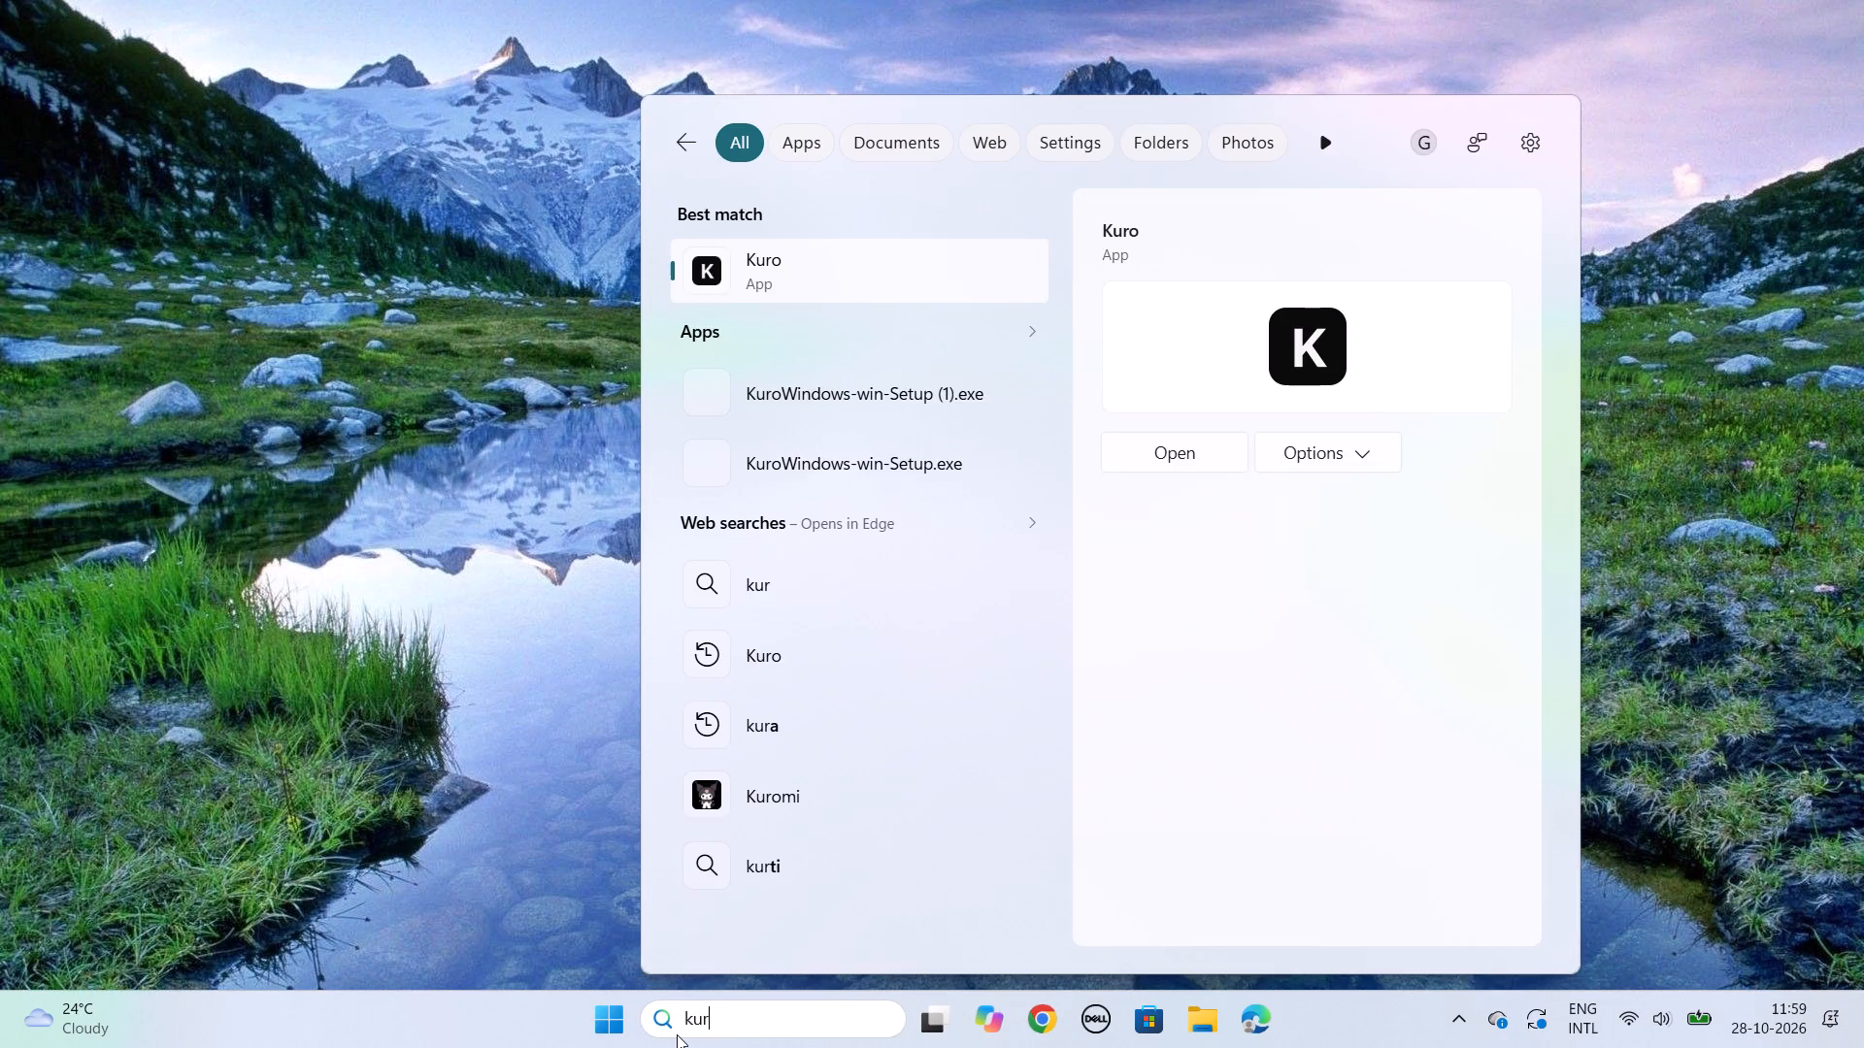
pyautogui.press('BackSpace')
pyautogui.press('o')
pyautogui.press('Return')
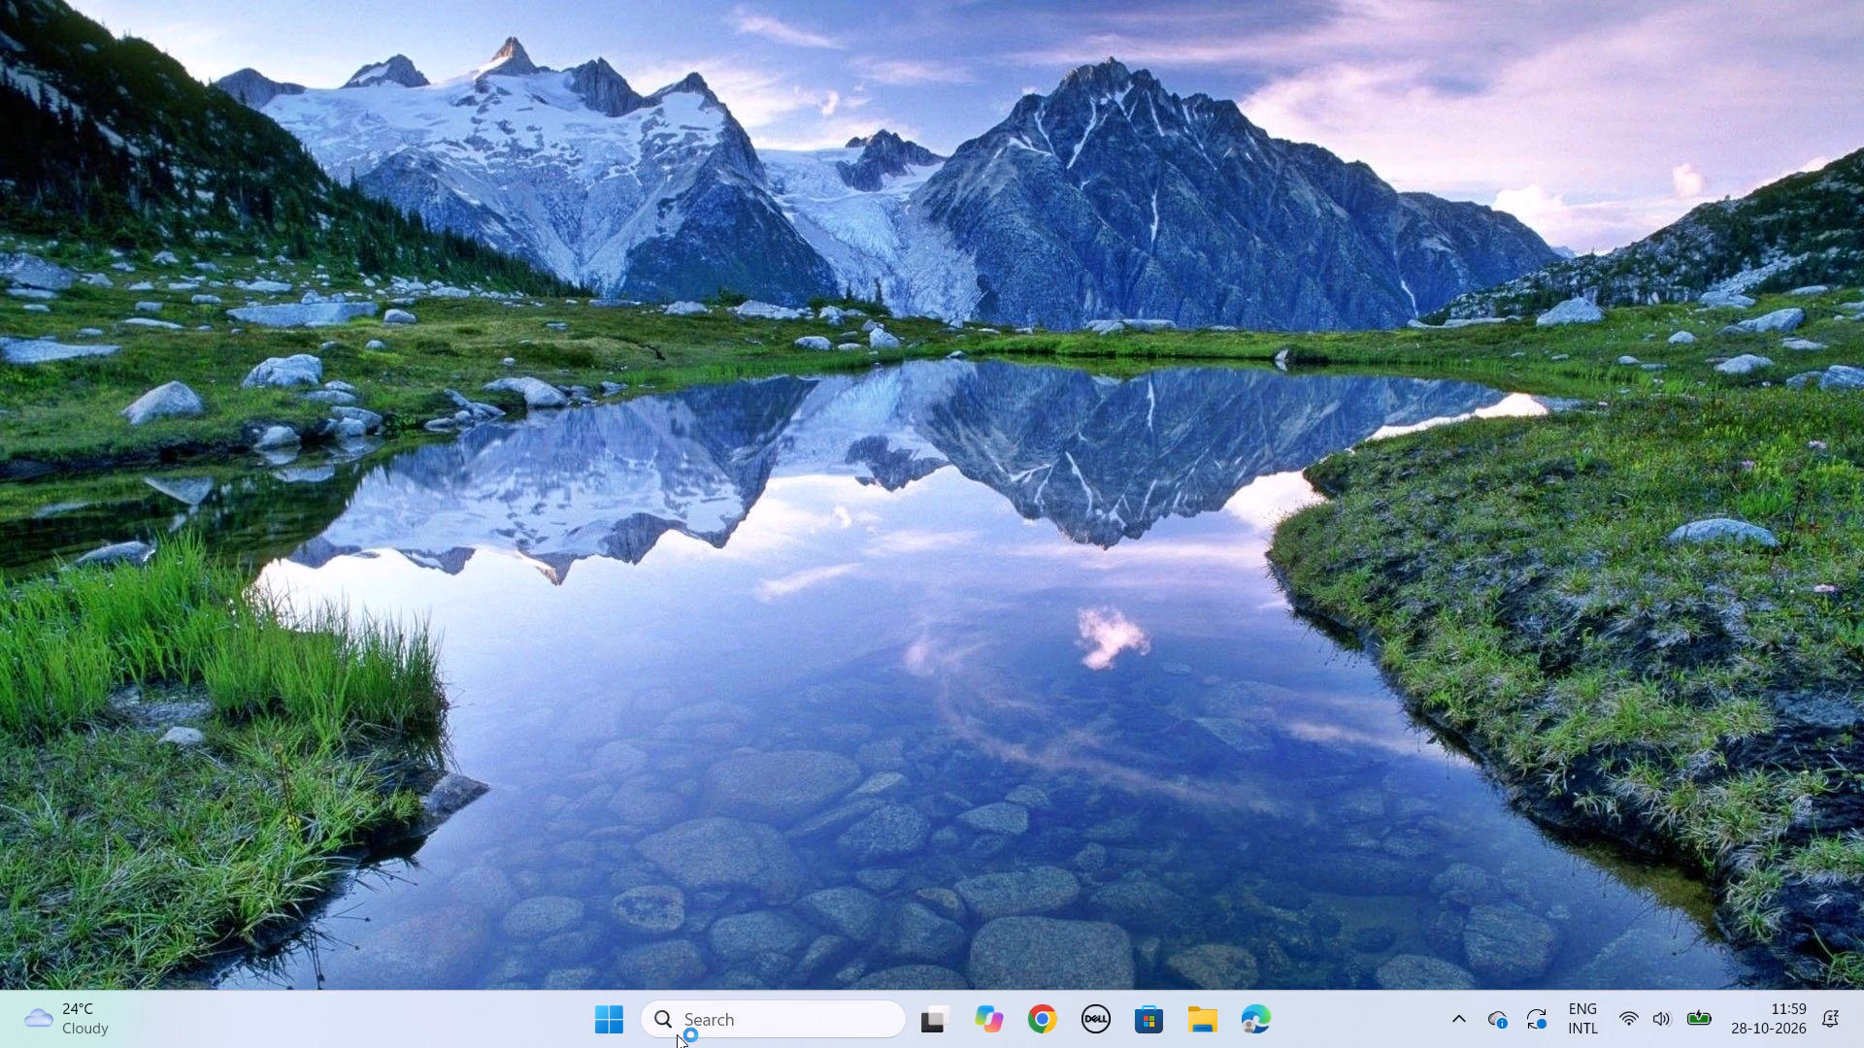